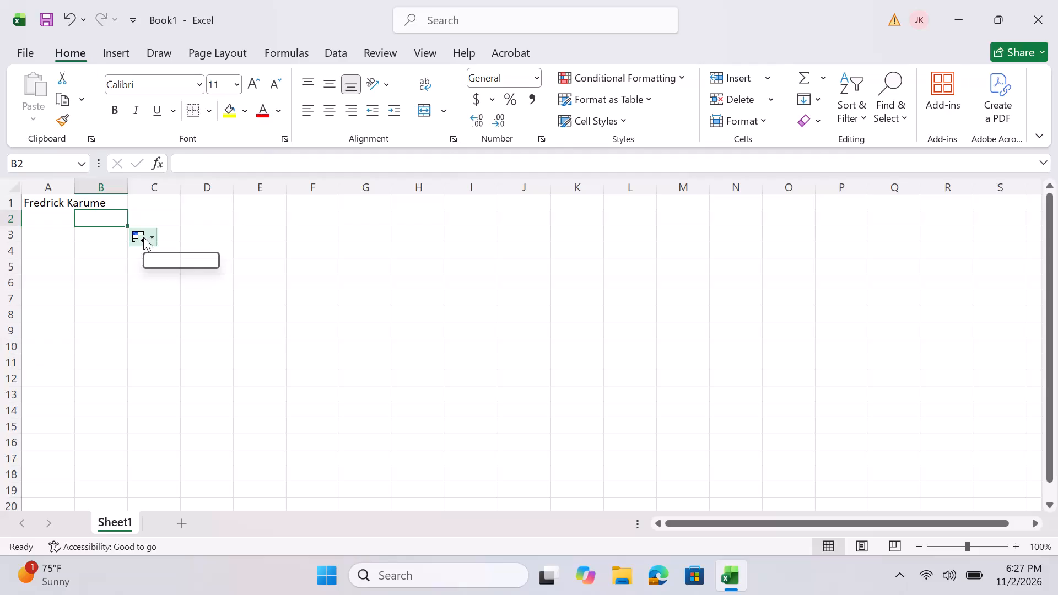
Enter the second person's full name in cell A2, below the existing name.
{"action": "left_click", "coordinate": [39, 219]}
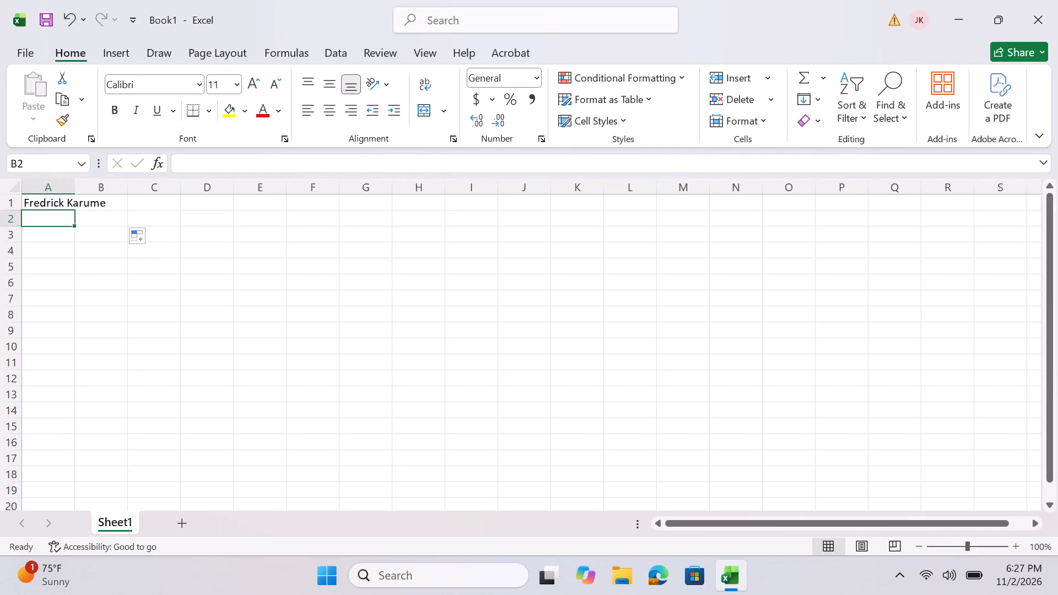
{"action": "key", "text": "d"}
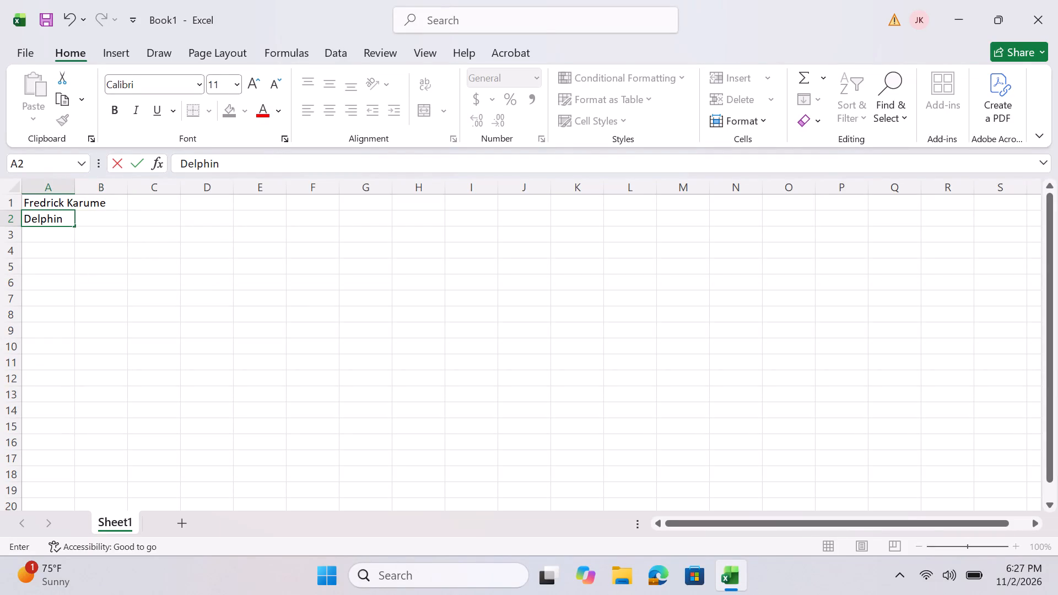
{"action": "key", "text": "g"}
{"action": "key", "text": "BackSpace"}
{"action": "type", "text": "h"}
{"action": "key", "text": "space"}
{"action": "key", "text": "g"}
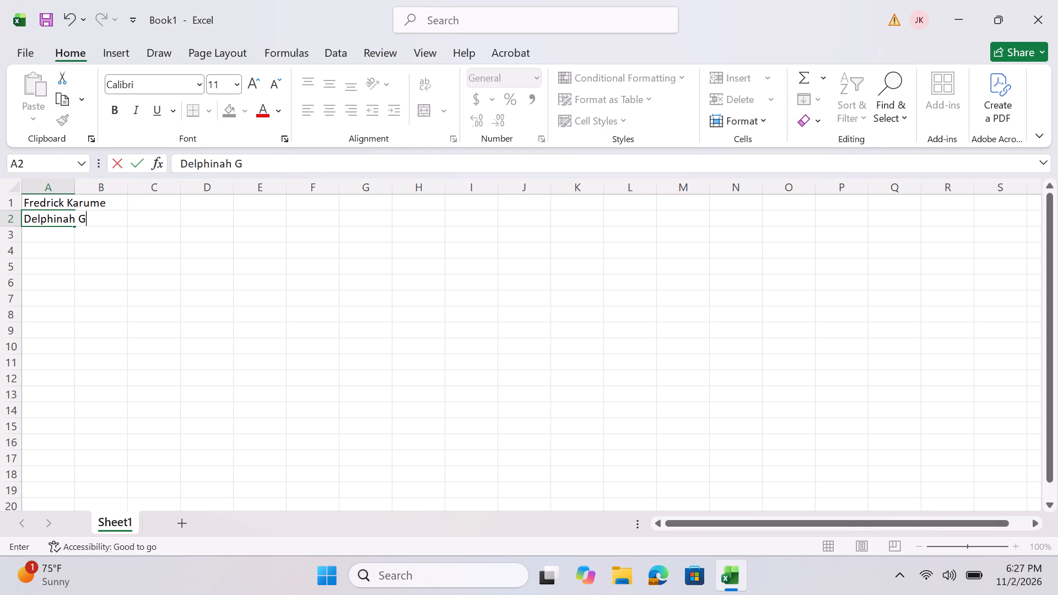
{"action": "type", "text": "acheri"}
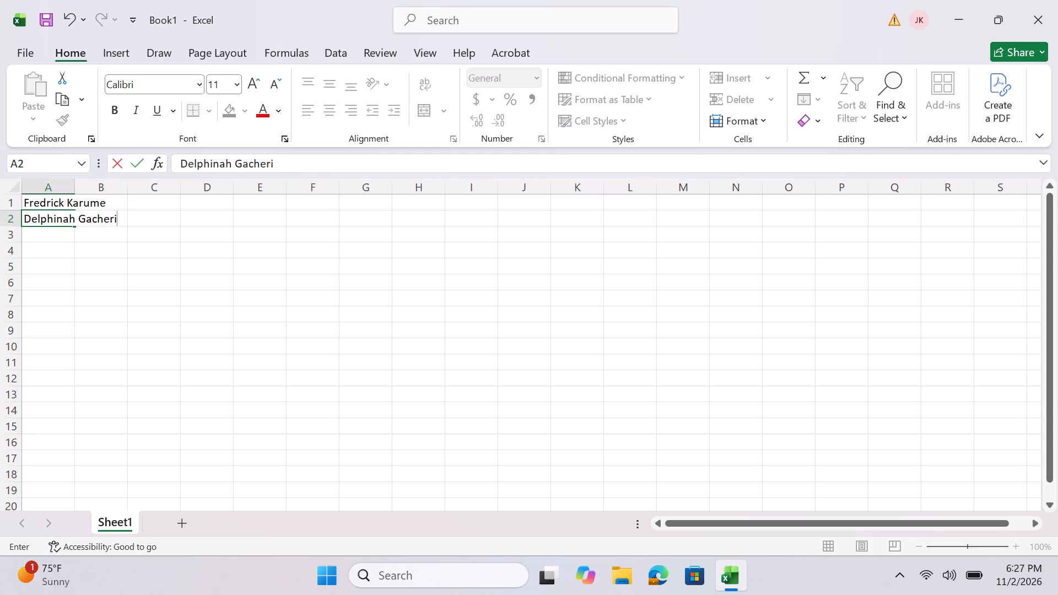
{"action": "left_click", "coordinate": [40, 241]}
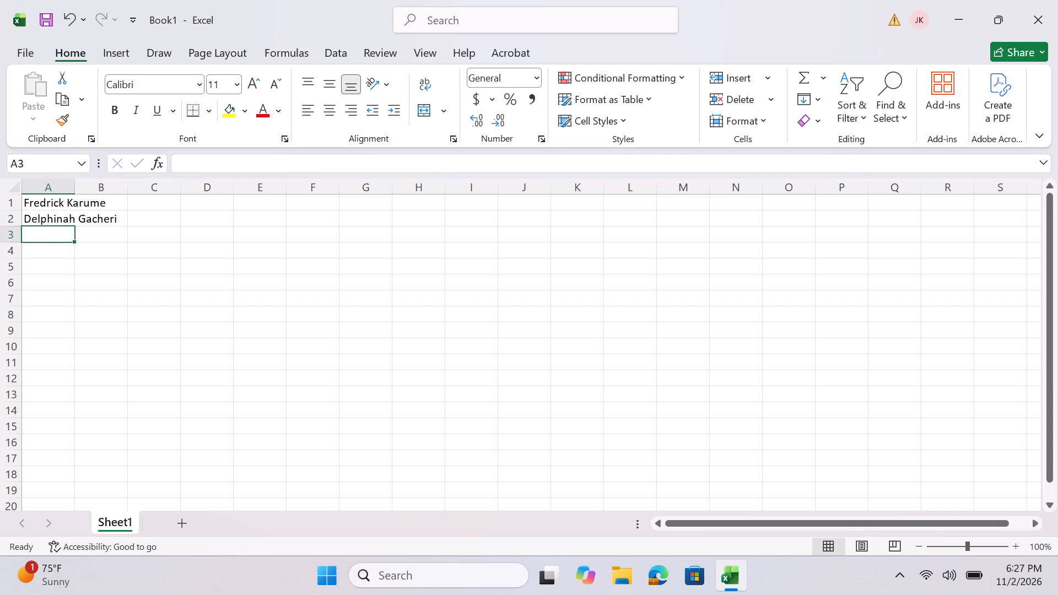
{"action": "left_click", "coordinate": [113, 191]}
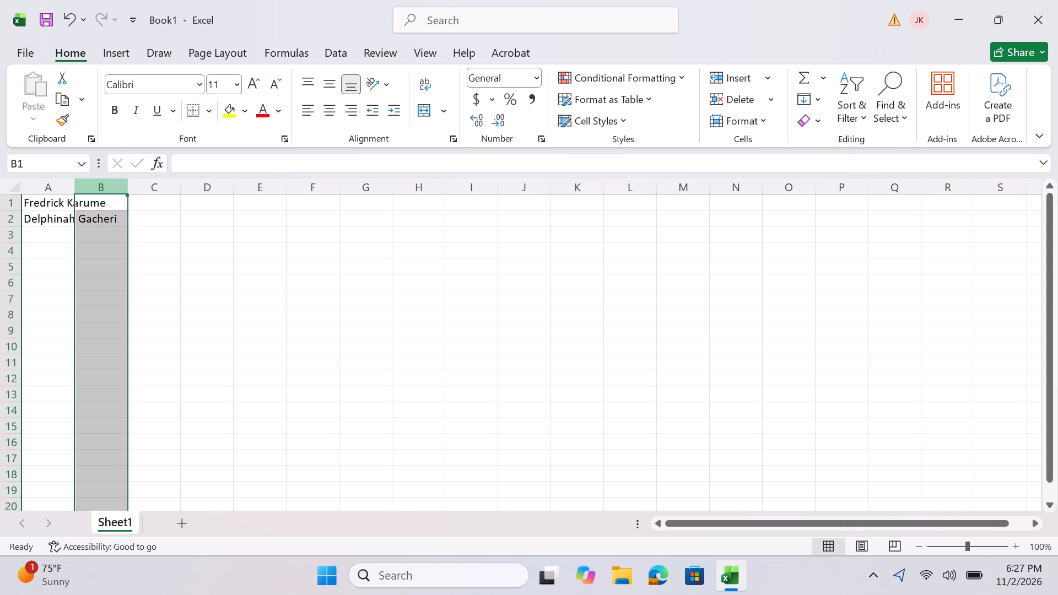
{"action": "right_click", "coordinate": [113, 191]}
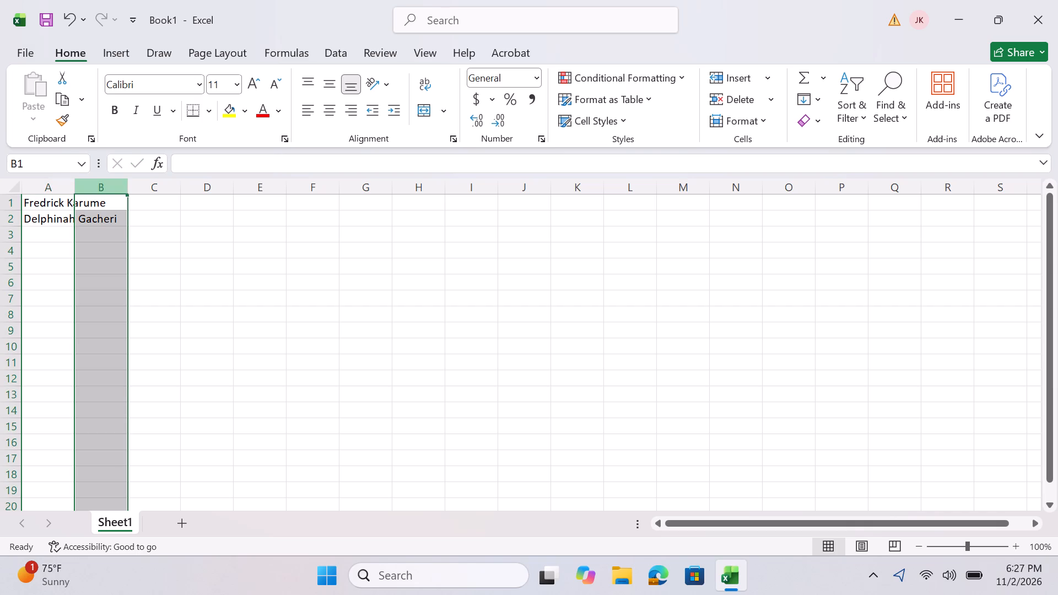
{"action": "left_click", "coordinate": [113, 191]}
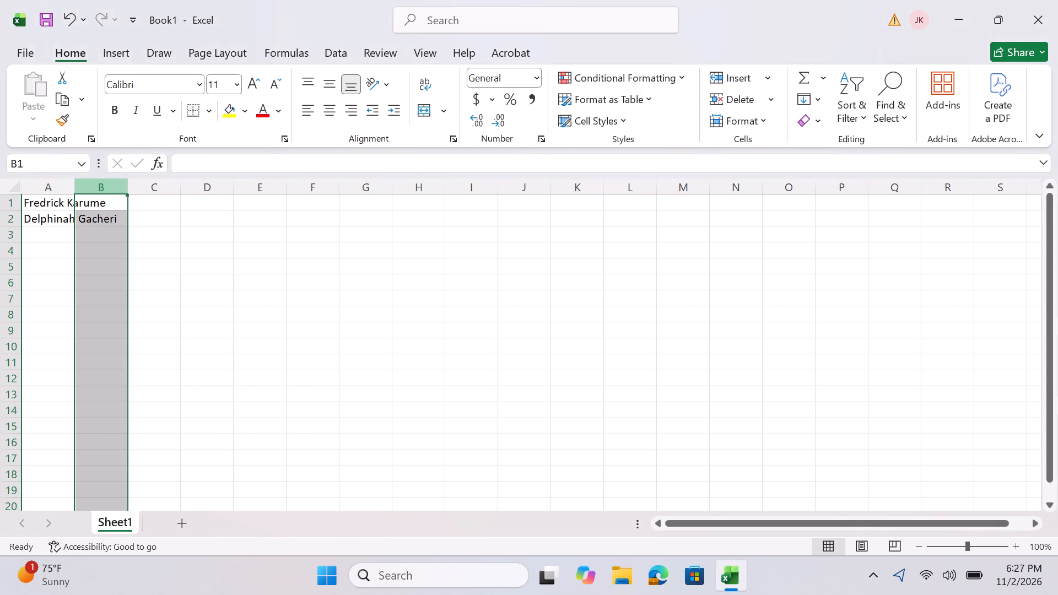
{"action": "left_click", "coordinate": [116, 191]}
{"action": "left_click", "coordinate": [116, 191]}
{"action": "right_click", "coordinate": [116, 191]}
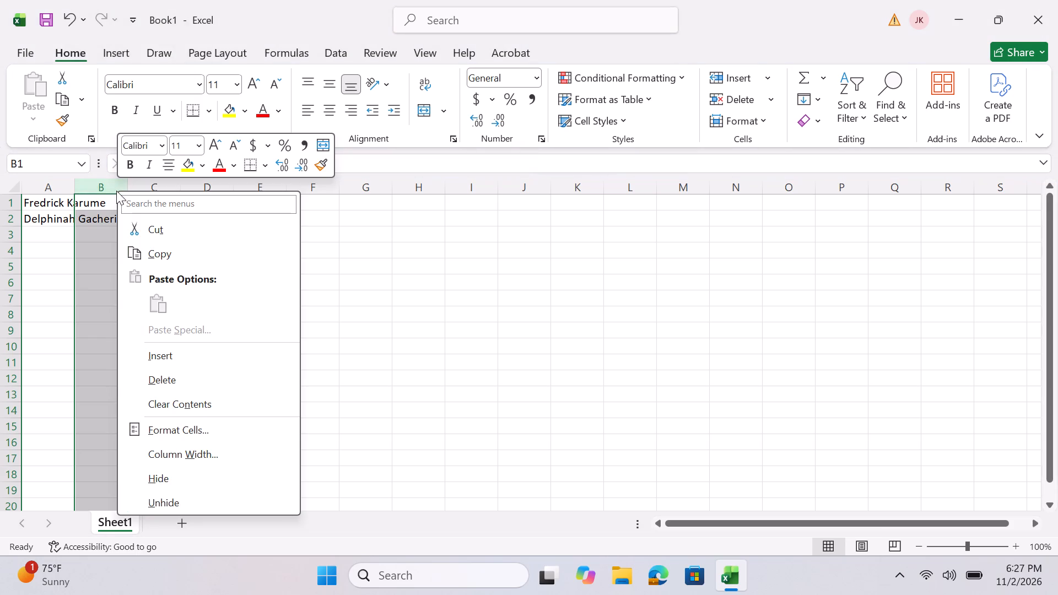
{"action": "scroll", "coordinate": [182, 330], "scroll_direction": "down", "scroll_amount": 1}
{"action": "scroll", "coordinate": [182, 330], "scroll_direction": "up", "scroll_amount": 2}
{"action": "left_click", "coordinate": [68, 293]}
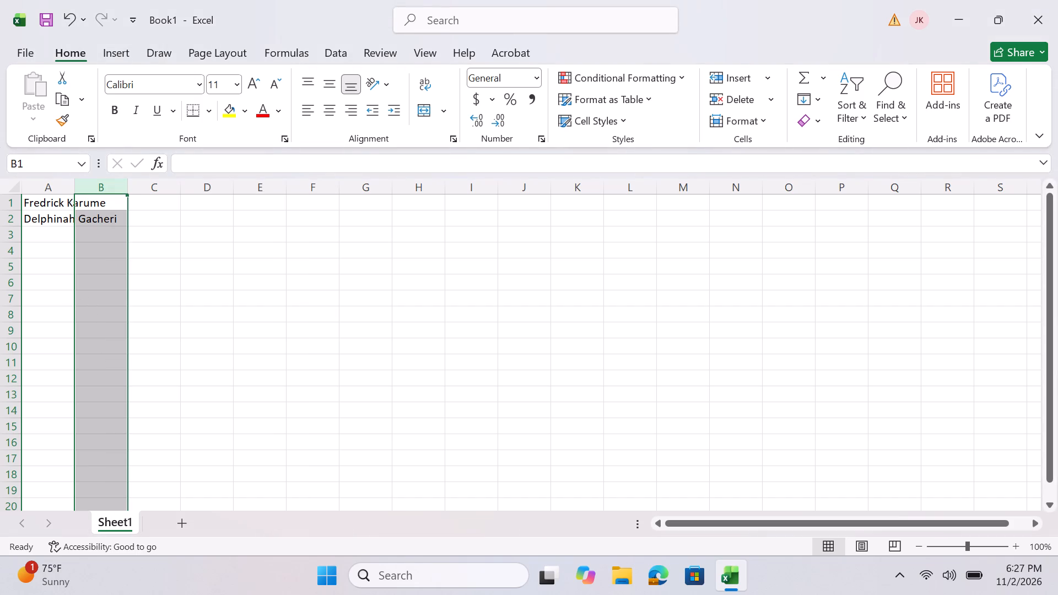
Enter the third person's full name in cell A3.
{"action": "left_click", "coordinate": [72, 221]}
{"action": "double_click", "coordinate": [57, 229]}
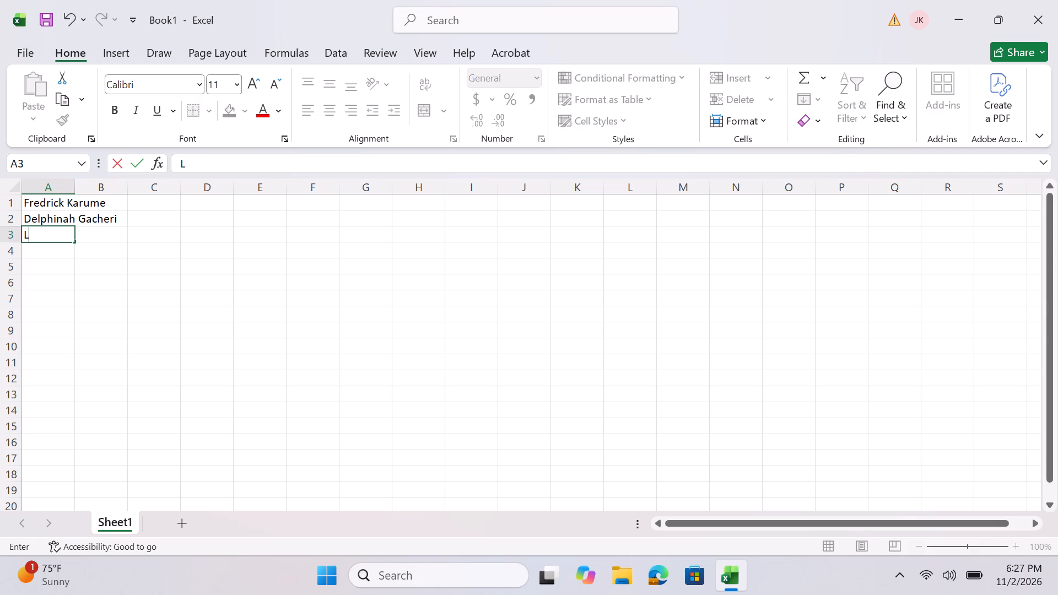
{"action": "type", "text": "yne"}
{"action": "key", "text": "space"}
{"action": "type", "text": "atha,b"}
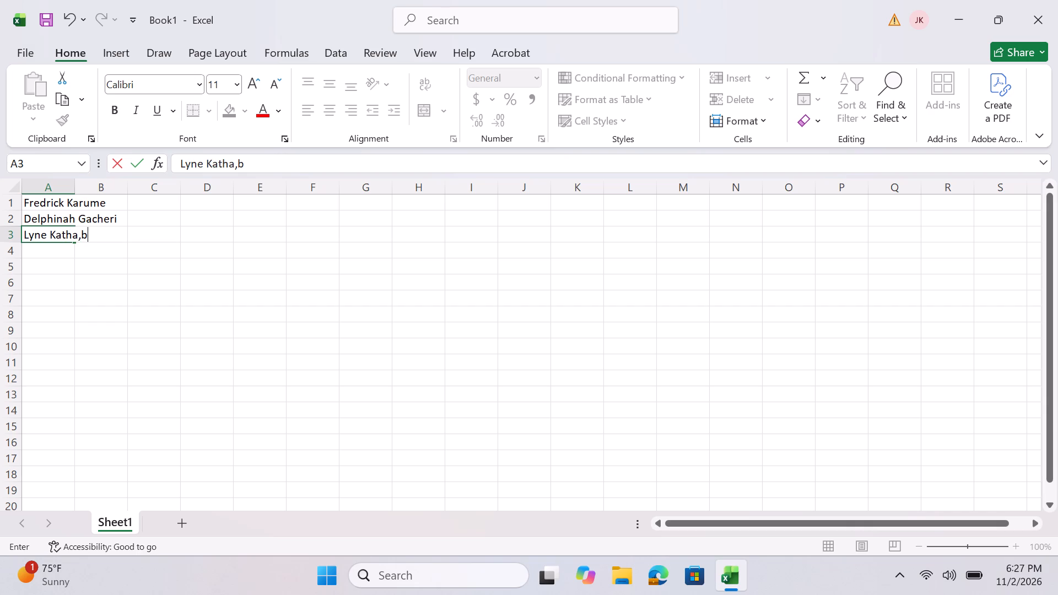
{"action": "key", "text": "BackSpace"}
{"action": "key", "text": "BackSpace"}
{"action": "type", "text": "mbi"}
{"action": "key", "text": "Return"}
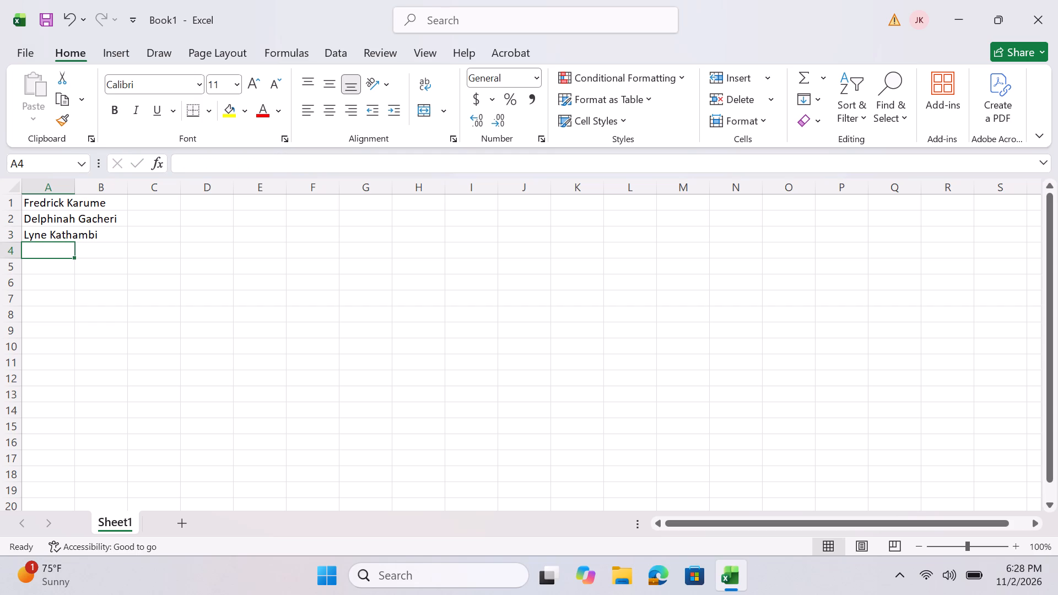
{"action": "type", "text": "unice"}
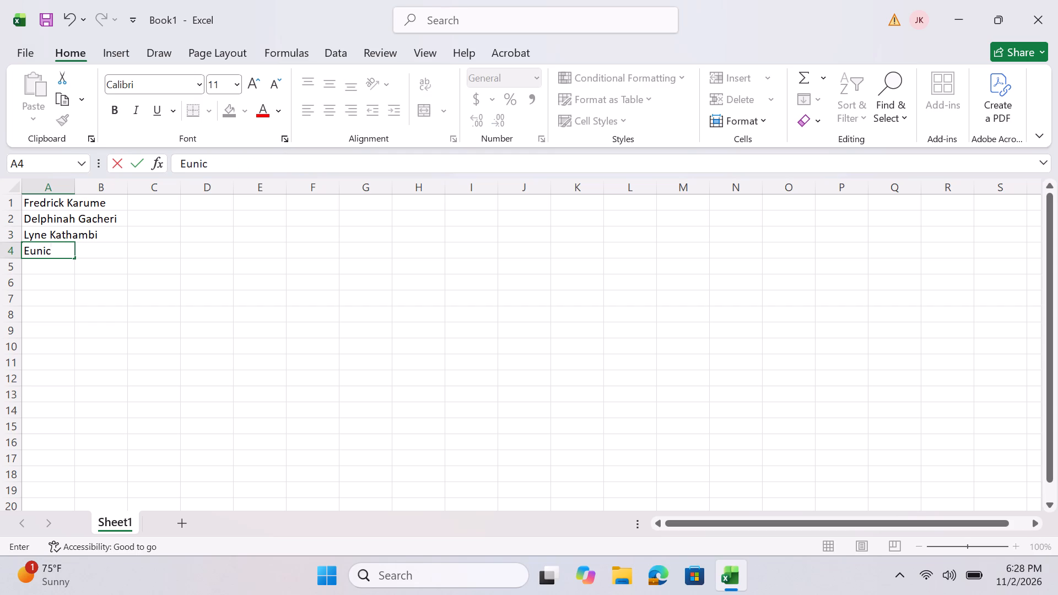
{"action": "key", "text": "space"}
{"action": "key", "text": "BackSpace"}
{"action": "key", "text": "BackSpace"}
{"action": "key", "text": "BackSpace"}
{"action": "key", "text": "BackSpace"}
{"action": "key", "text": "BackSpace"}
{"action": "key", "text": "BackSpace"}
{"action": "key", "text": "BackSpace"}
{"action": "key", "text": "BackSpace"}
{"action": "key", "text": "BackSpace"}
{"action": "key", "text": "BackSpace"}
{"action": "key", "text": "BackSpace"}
Enter the fourth person's full name in cell A4.
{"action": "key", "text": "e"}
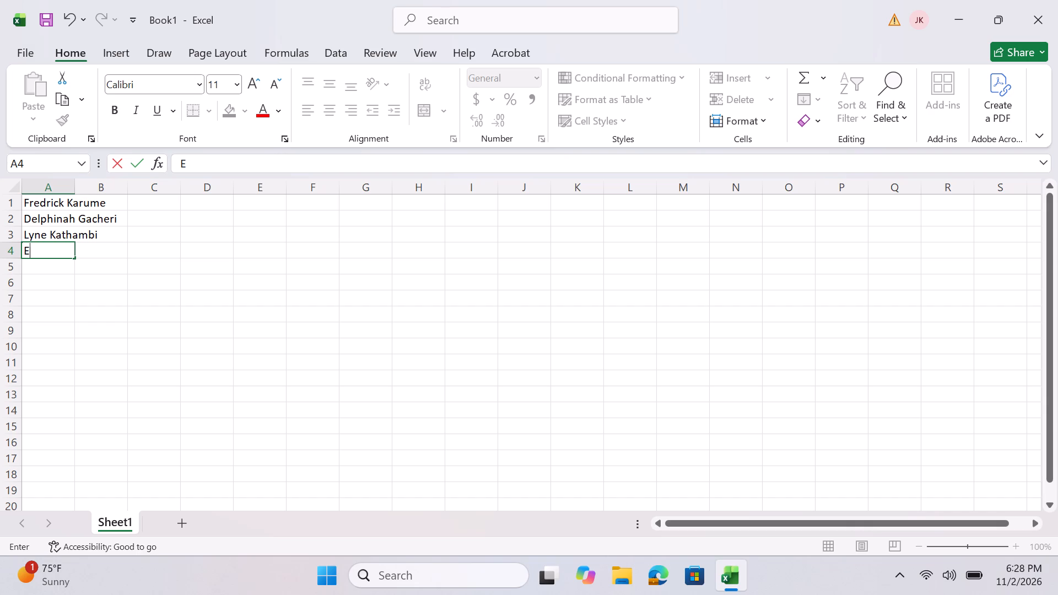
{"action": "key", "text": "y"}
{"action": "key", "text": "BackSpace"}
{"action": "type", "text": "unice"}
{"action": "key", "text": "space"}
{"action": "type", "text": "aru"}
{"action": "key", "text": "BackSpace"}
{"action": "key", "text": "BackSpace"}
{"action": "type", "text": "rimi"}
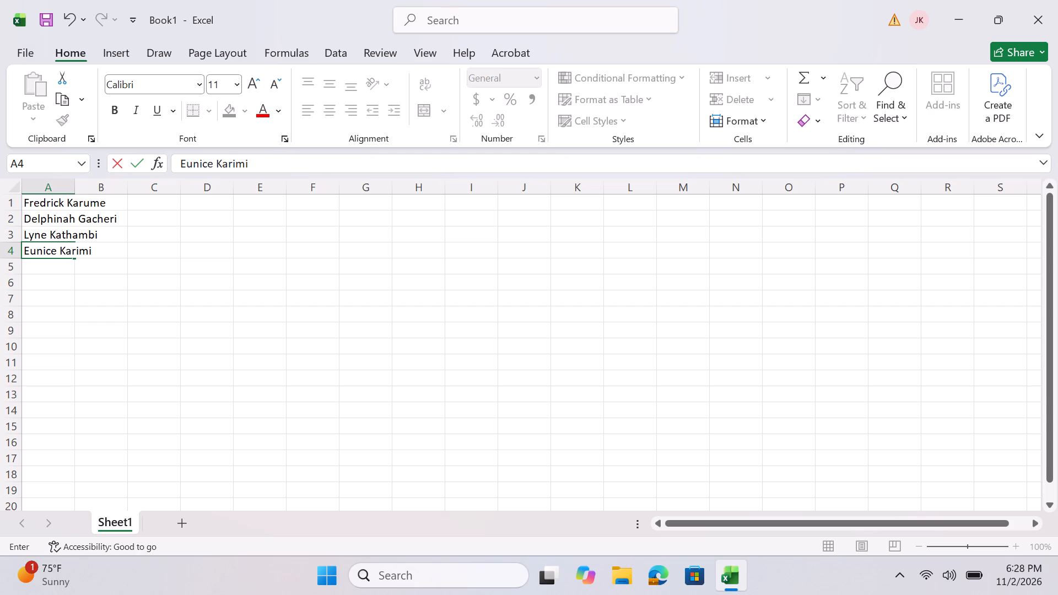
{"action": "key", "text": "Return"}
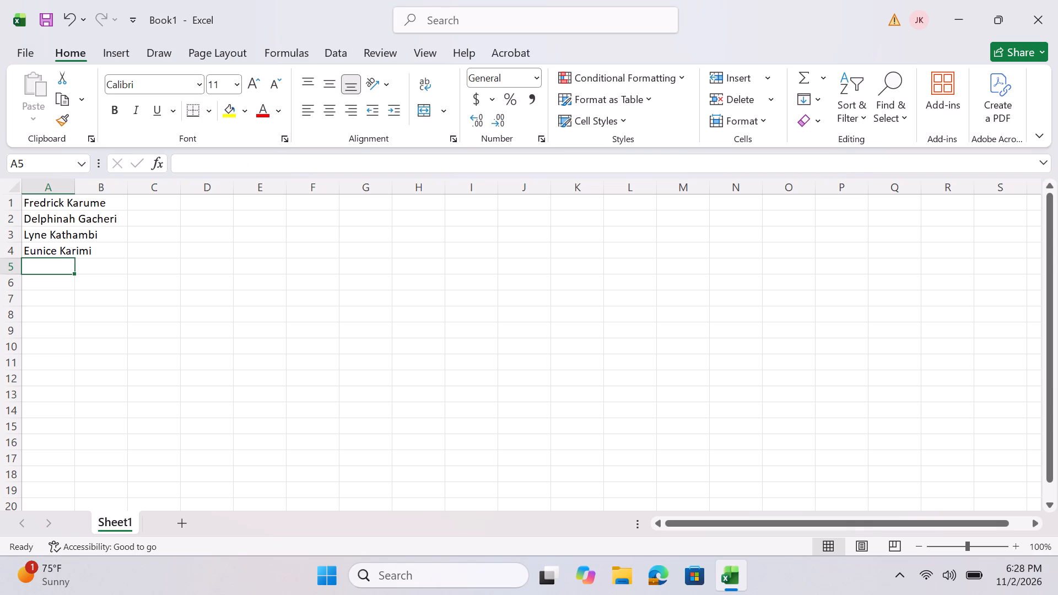
Enter the fifth person's full name in cell A5.
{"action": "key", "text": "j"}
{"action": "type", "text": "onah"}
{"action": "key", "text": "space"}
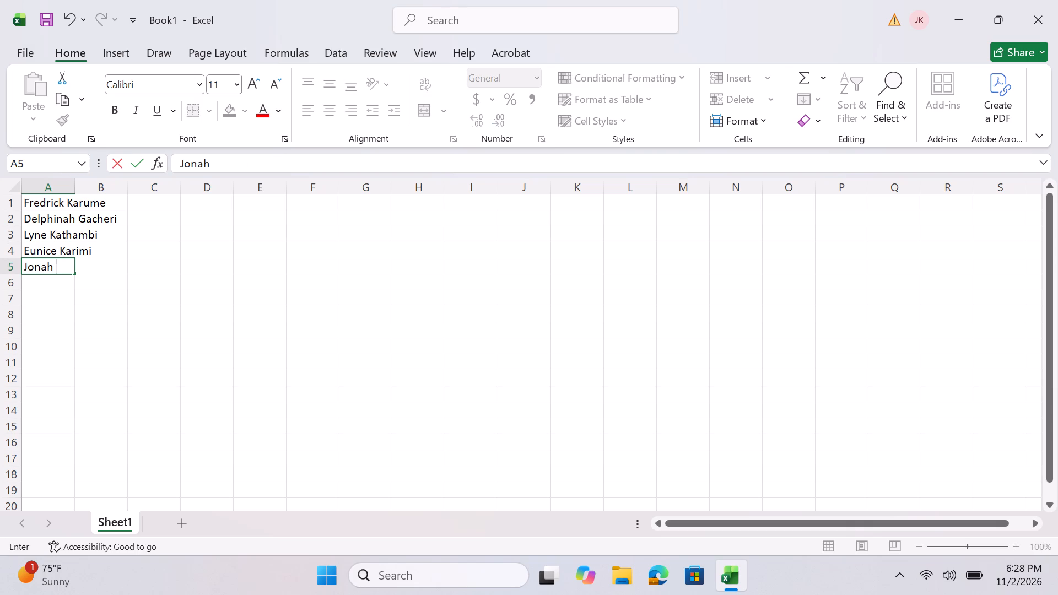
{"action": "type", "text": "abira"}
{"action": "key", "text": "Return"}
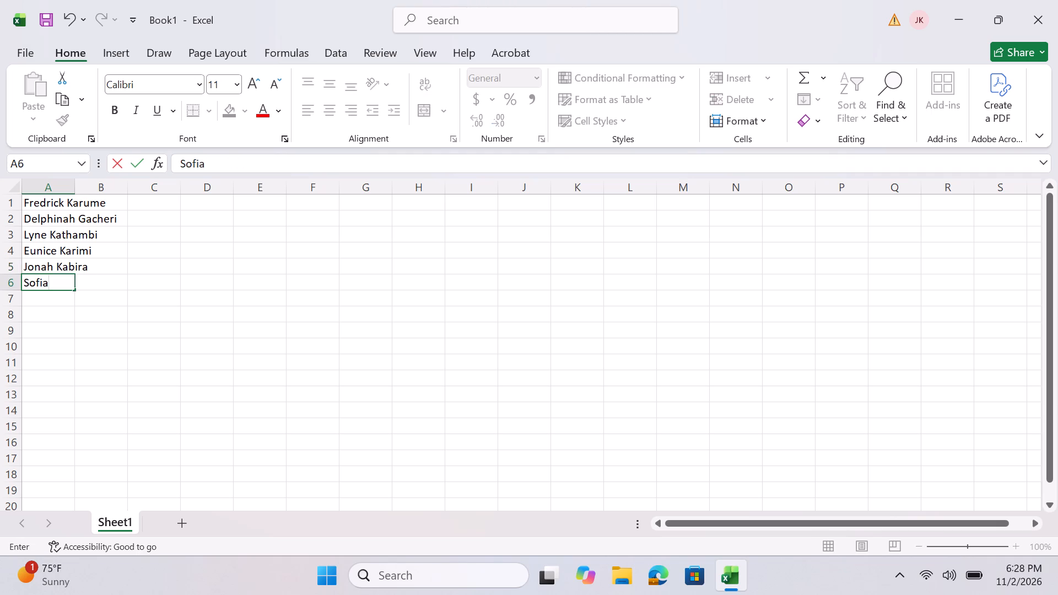
Complete the sixth person's entry in cell A6 with the surname.
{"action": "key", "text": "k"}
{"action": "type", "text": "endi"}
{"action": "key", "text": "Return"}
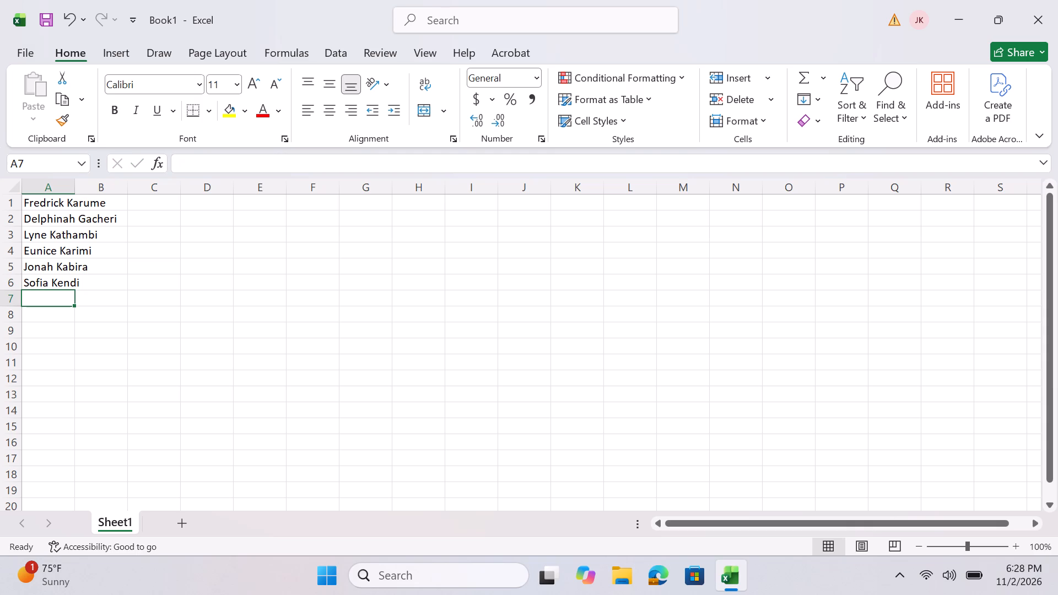
Enter the seventh person's full name in cell A7.
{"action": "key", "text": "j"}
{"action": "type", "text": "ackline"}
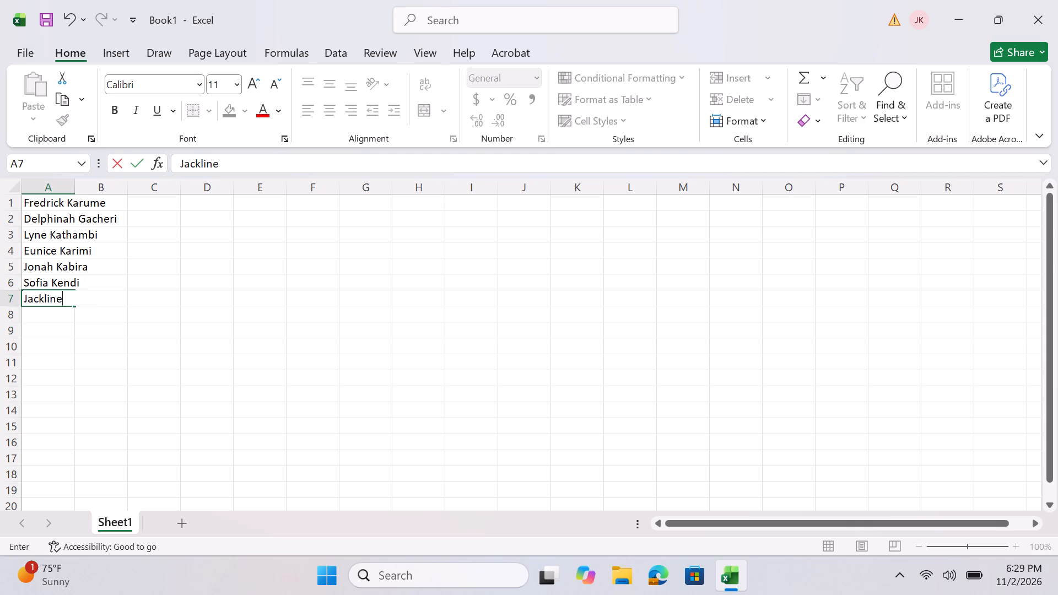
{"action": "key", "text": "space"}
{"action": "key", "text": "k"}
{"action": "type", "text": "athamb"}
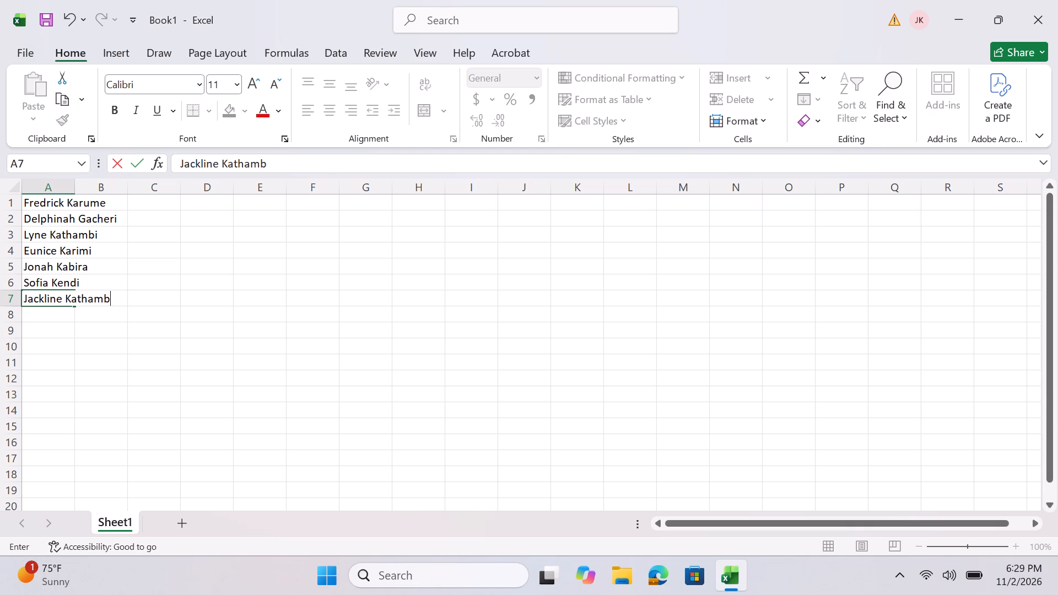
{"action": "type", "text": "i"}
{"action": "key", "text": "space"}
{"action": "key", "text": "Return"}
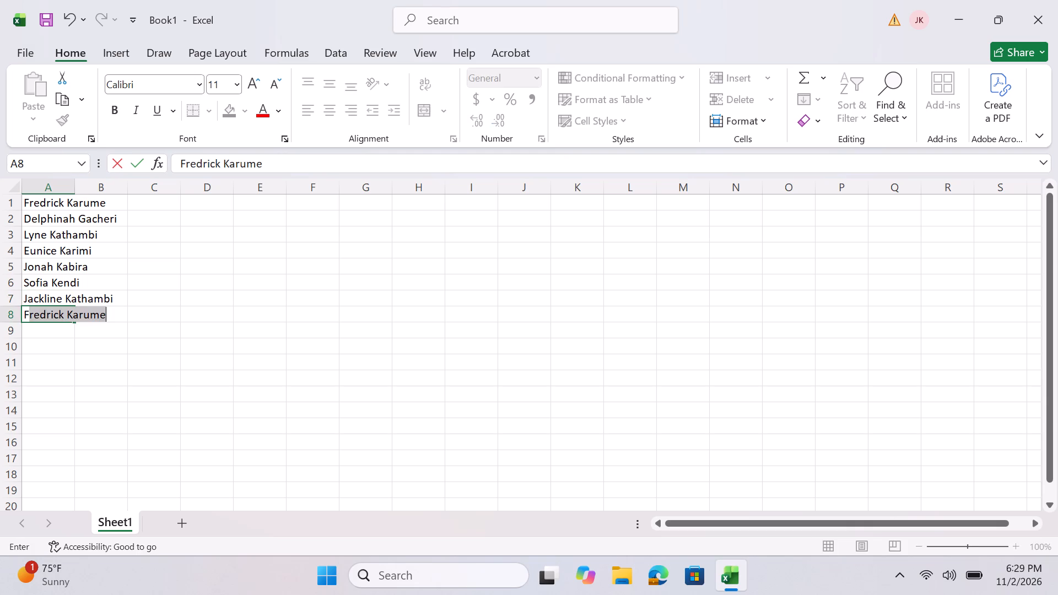
Enter the eighth person's full name in cell A8.
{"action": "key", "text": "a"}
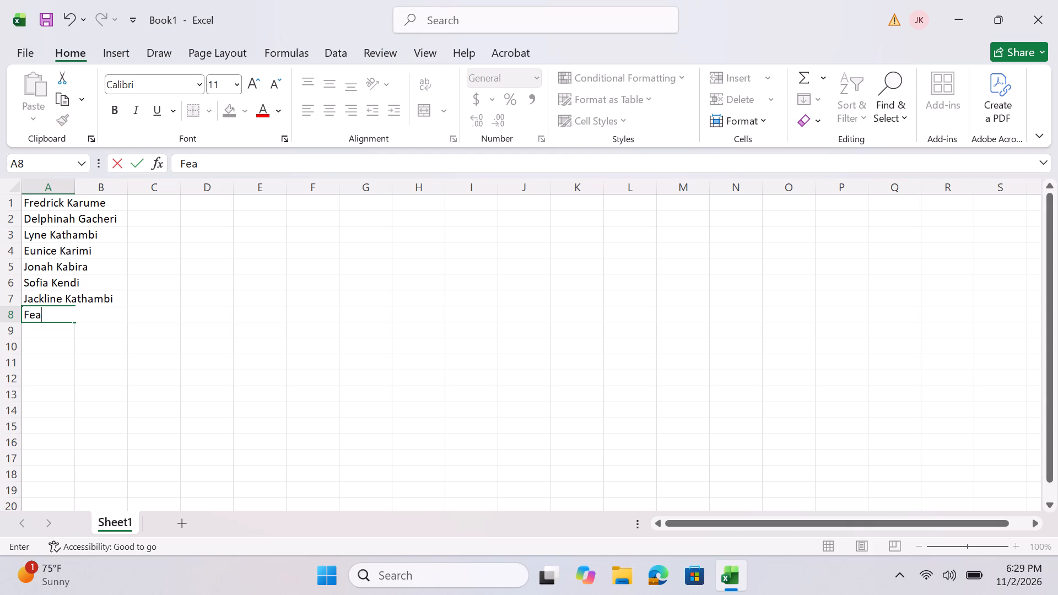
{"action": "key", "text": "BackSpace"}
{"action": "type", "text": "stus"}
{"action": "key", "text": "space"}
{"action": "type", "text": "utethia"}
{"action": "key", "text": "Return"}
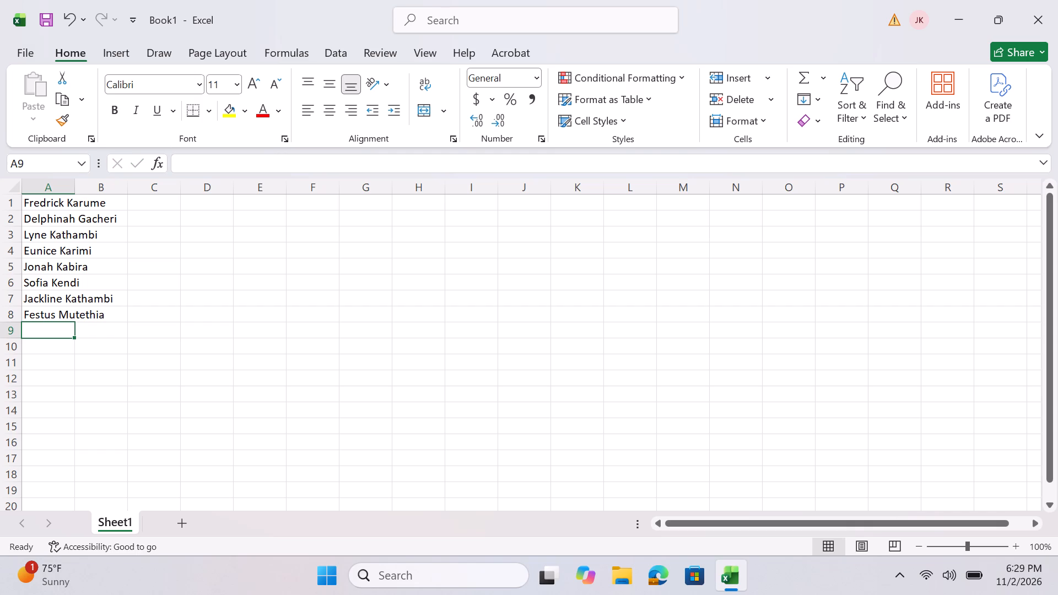
Enter the ninth person's full name in cell A9.
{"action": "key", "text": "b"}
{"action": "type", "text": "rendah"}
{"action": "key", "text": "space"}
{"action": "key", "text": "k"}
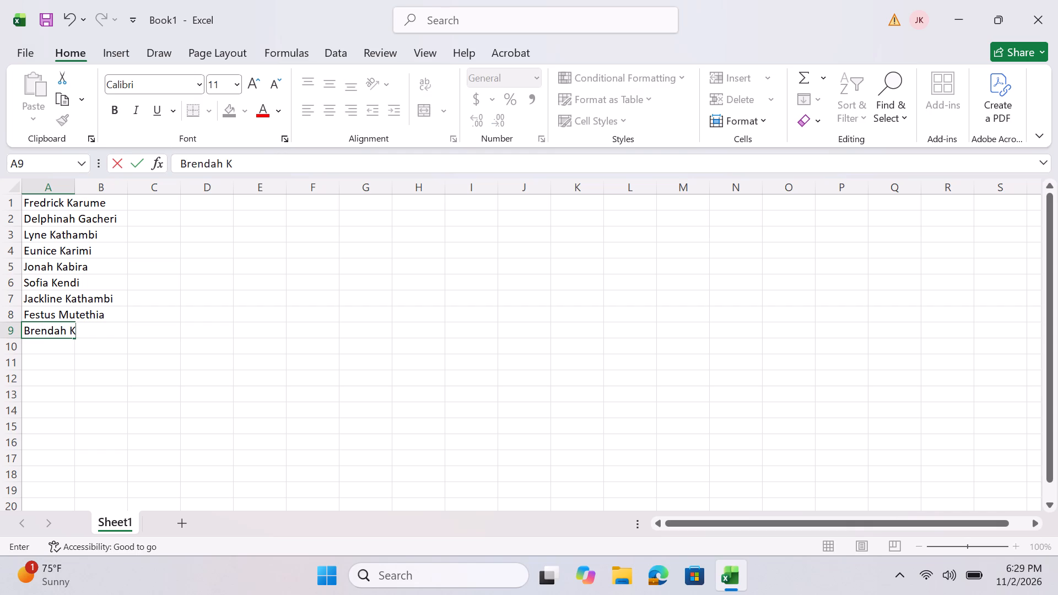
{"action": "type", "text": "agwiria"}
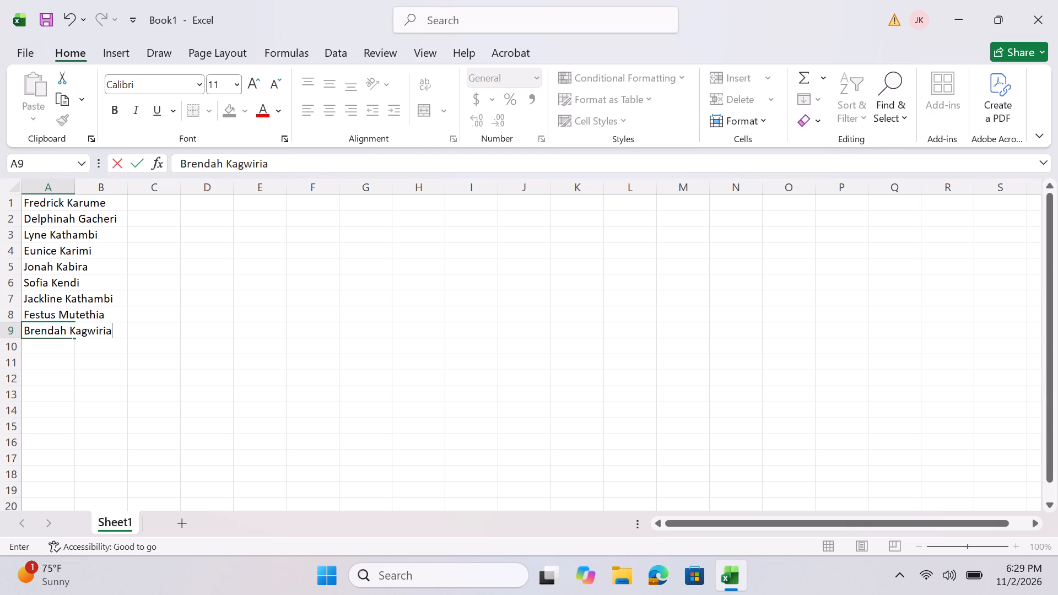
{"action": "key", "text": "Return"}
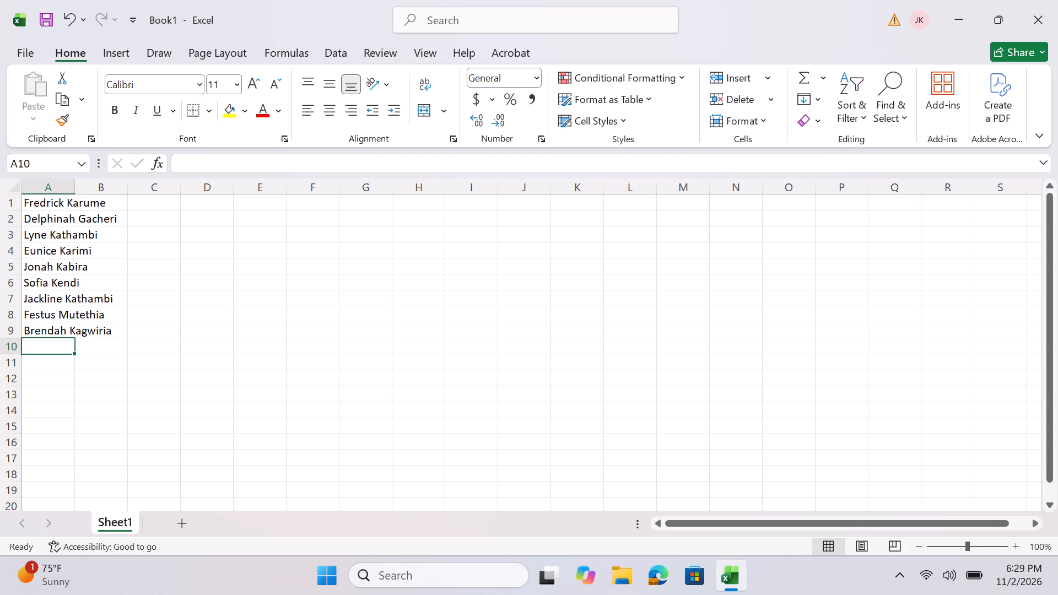
Enter the tenth person's full name in cell A10.
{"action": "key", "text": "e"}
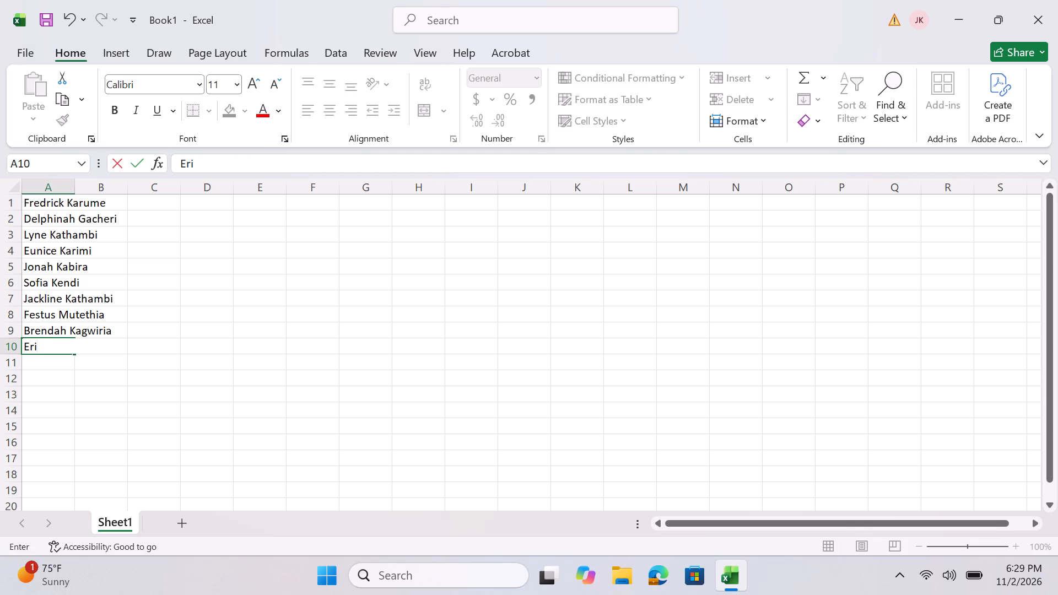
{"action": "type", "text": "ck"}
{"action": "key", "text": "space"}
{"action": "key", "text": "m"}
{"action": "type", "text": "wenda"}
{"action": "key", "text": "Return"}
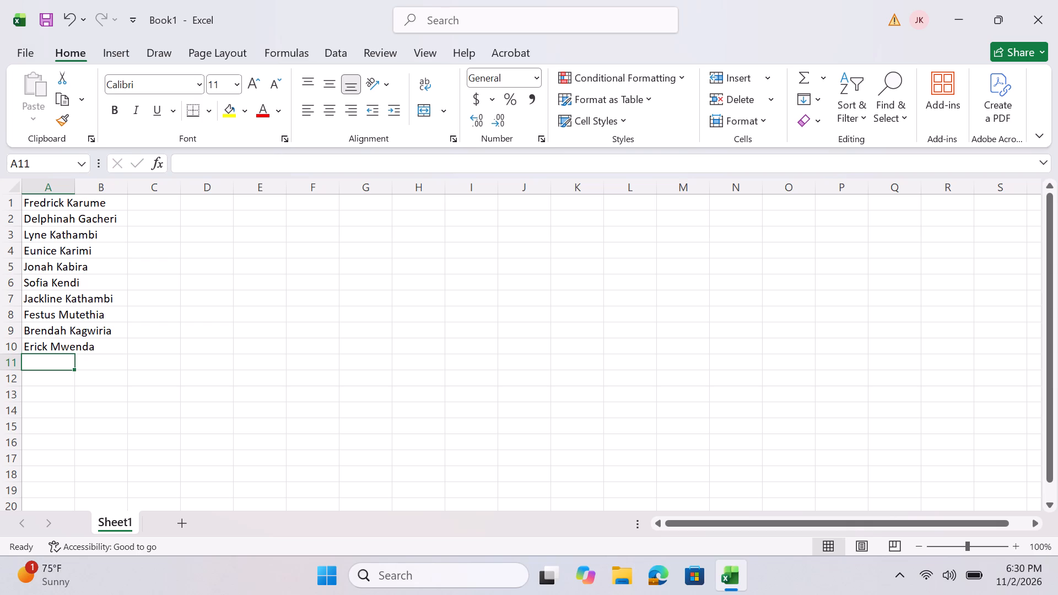
Enter the eleventh person's first name in cell A11, followed by a space for the surname.
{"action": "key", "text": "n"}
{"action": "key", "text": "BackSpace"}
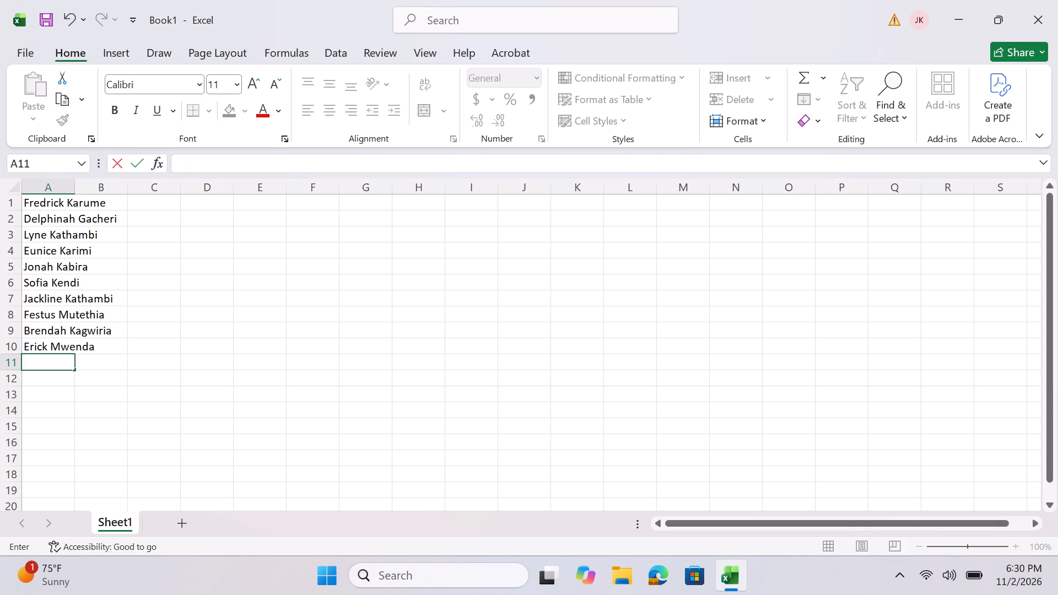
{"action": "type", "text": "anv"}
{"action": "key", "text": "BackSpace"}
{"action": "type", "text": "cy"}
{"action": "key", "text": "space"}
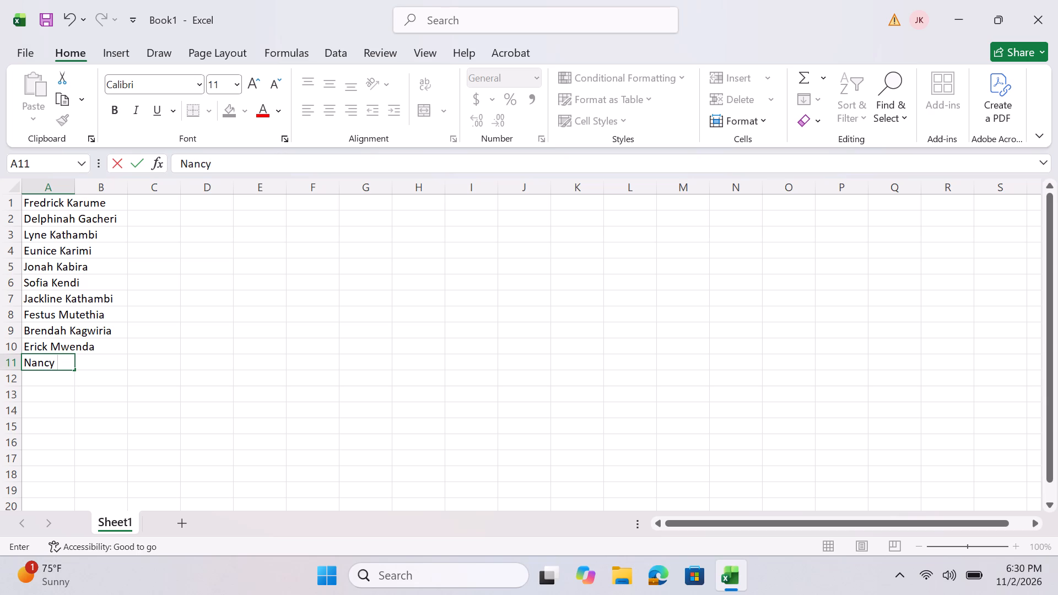
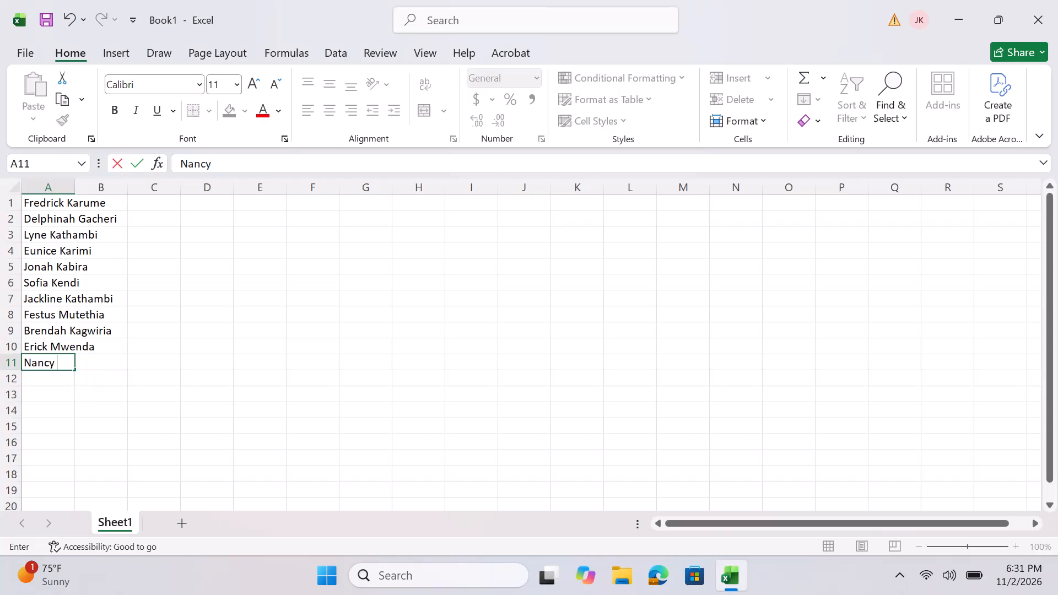
Complete the eleventh person's full name in cell A11 by adding the surname.
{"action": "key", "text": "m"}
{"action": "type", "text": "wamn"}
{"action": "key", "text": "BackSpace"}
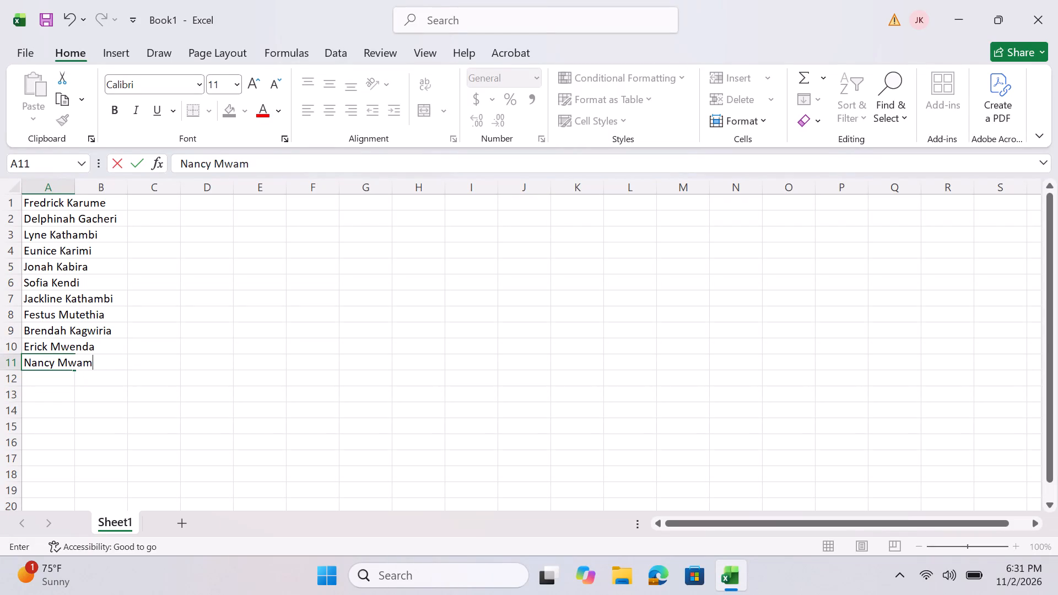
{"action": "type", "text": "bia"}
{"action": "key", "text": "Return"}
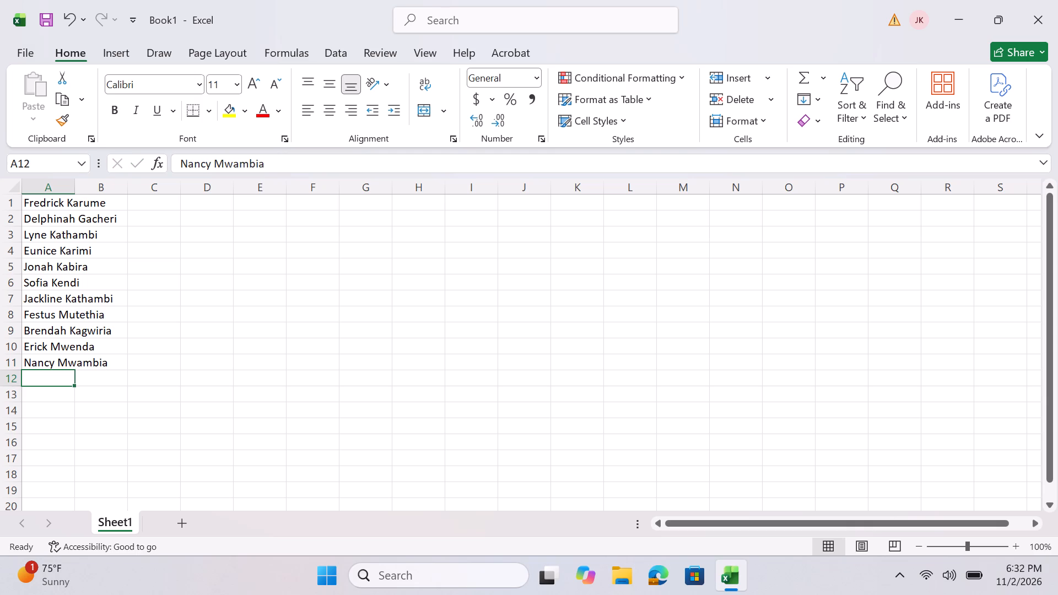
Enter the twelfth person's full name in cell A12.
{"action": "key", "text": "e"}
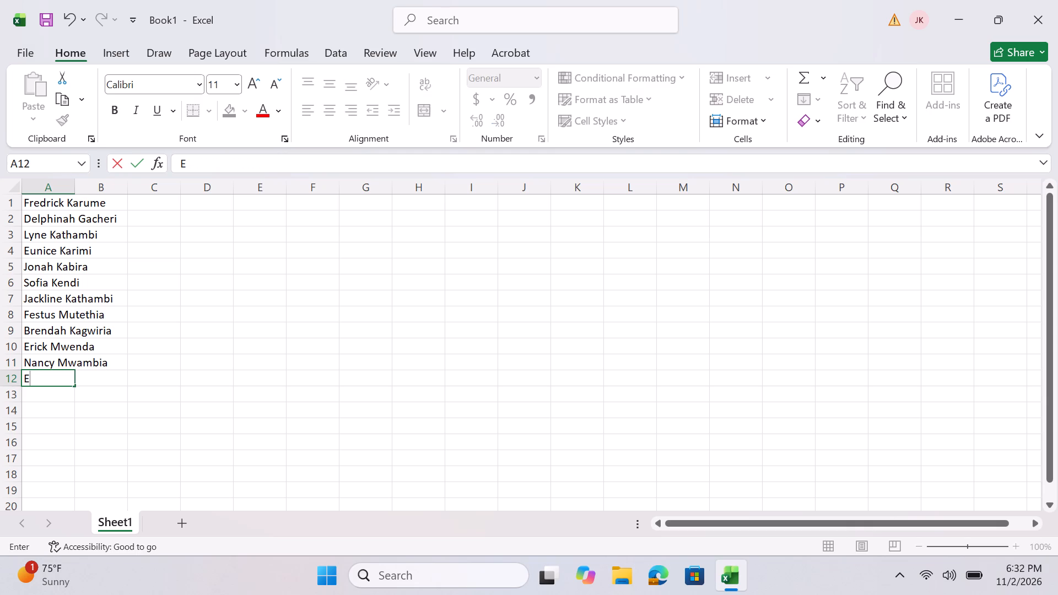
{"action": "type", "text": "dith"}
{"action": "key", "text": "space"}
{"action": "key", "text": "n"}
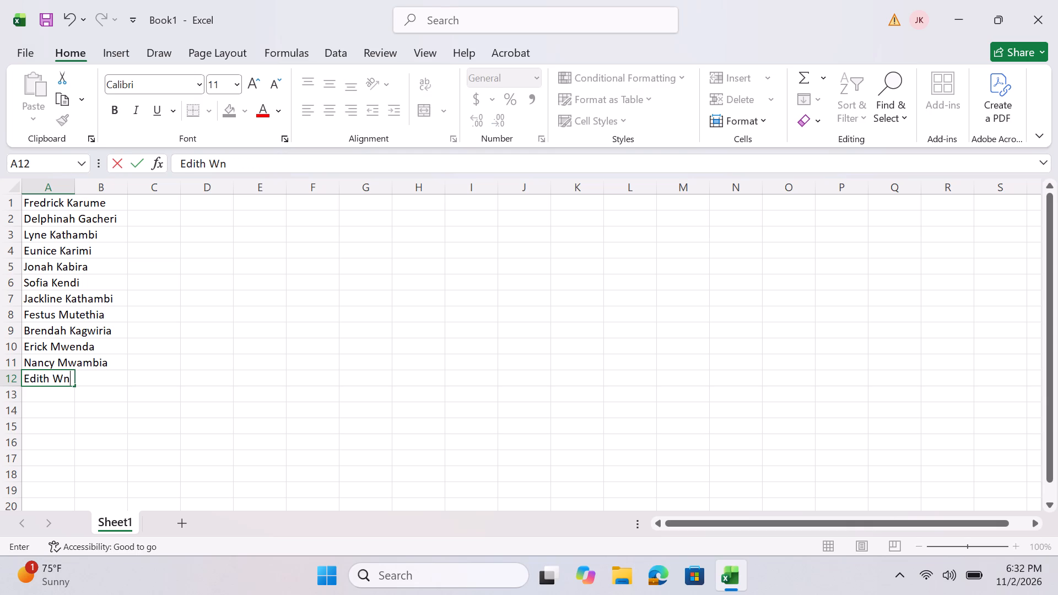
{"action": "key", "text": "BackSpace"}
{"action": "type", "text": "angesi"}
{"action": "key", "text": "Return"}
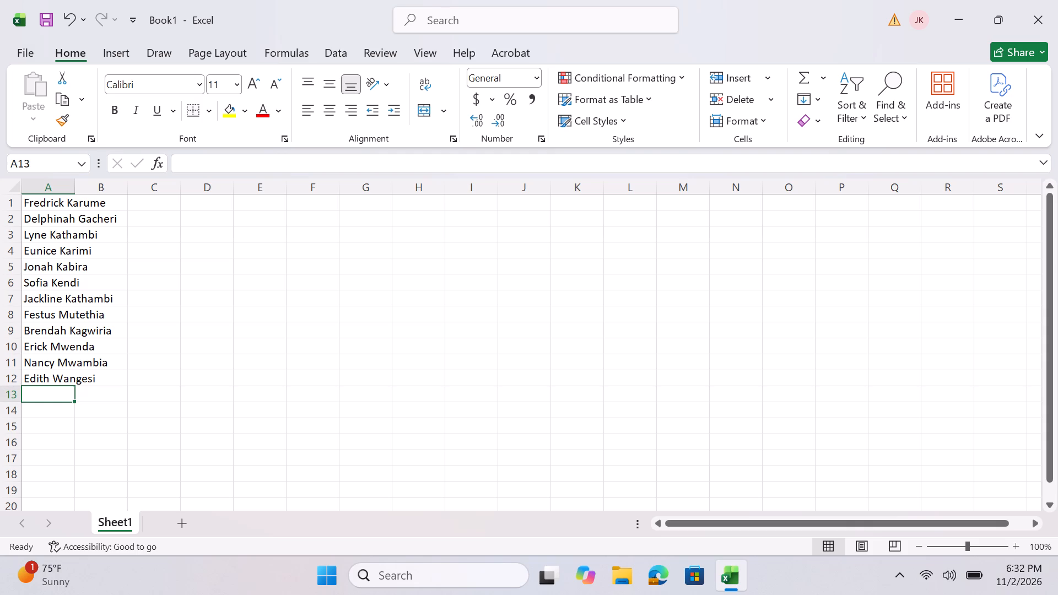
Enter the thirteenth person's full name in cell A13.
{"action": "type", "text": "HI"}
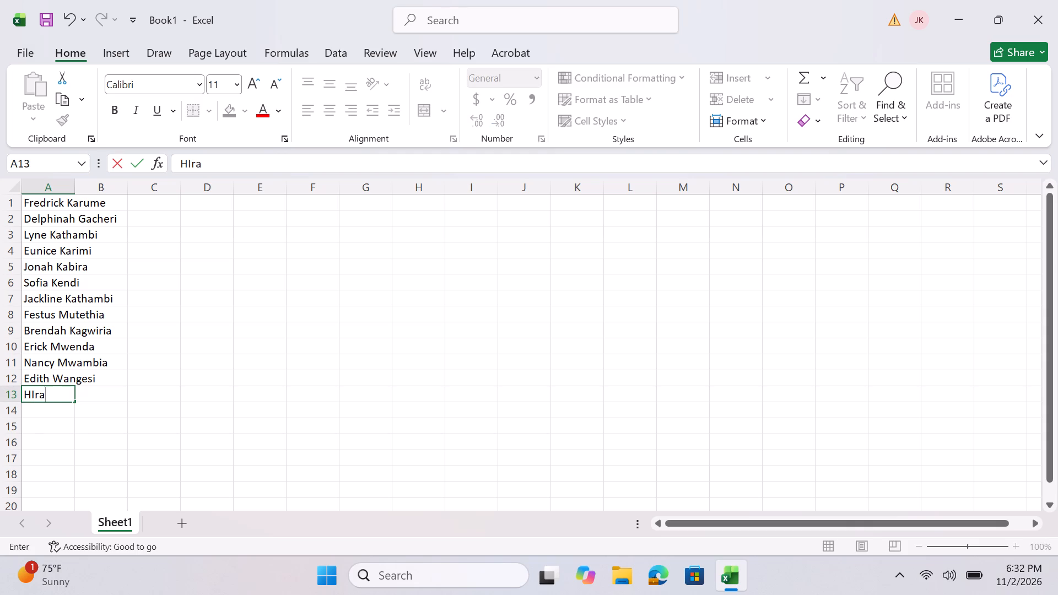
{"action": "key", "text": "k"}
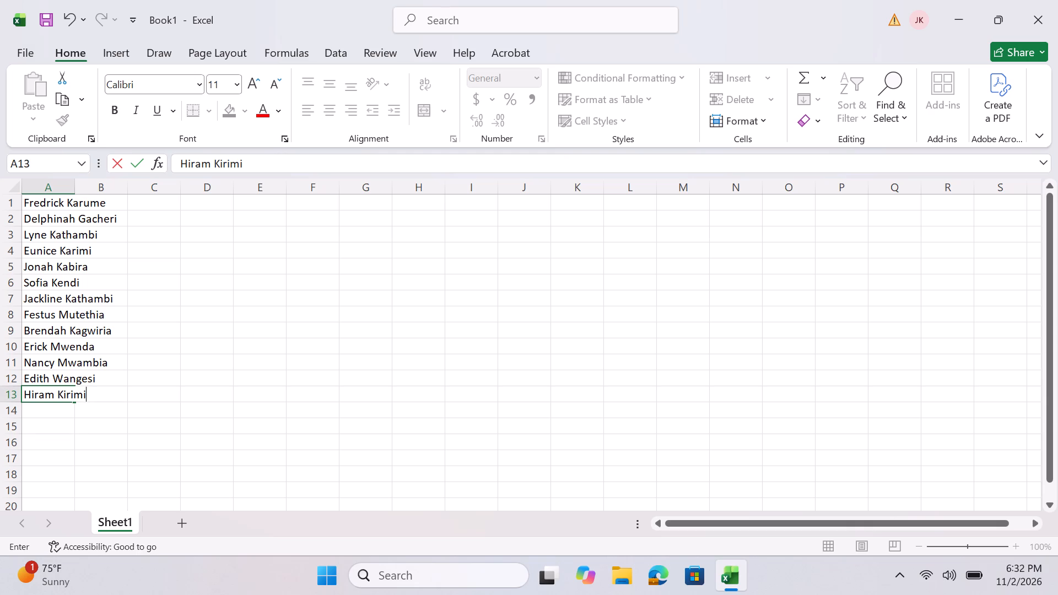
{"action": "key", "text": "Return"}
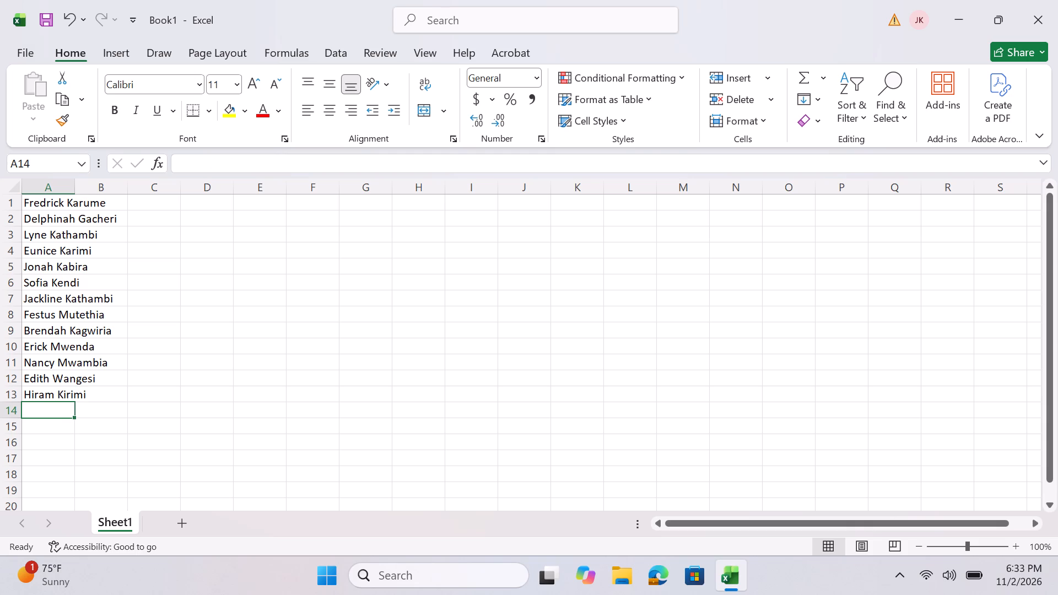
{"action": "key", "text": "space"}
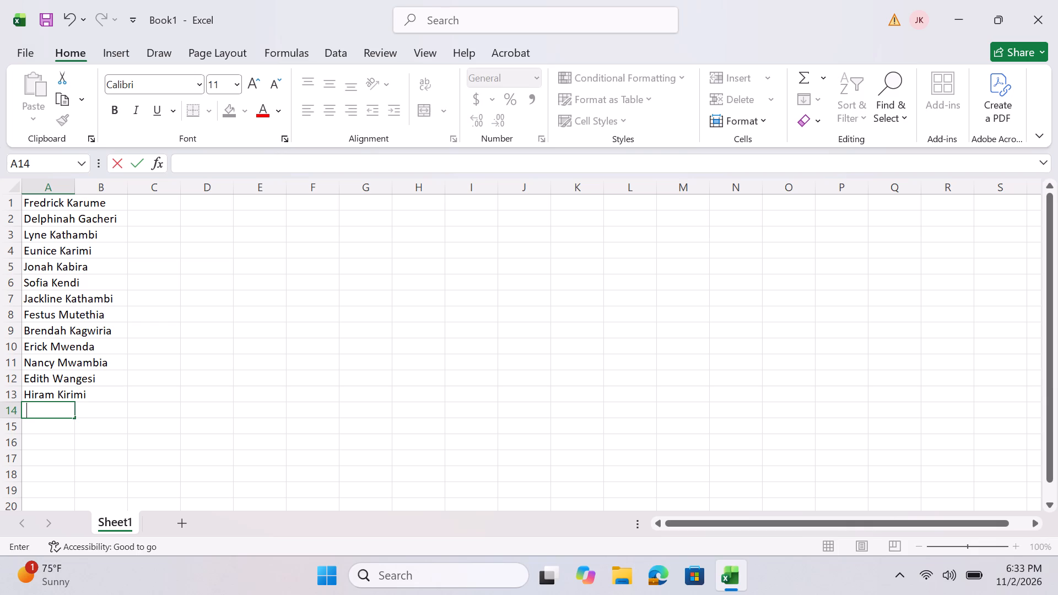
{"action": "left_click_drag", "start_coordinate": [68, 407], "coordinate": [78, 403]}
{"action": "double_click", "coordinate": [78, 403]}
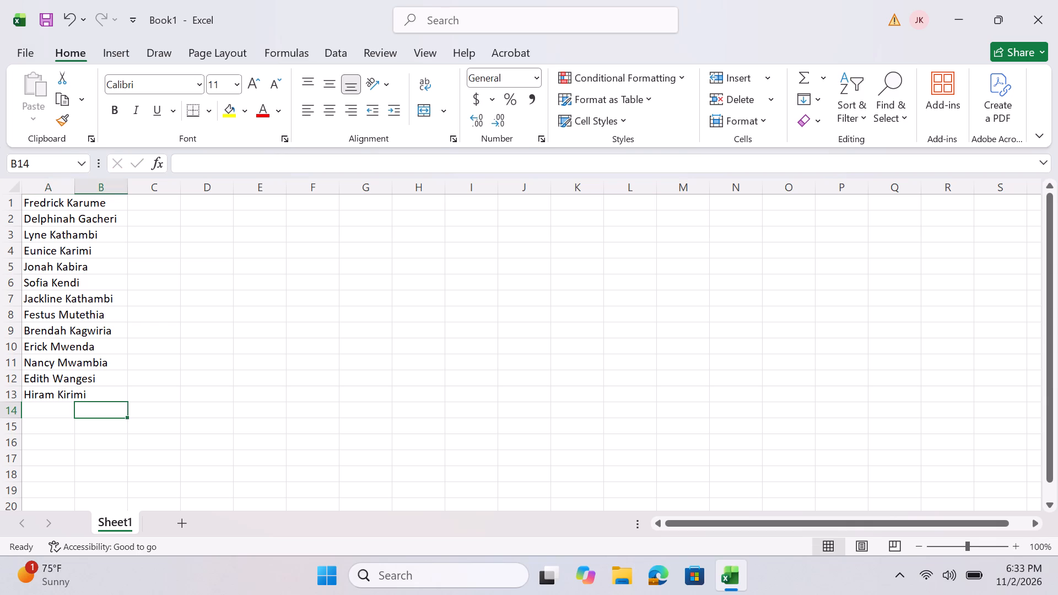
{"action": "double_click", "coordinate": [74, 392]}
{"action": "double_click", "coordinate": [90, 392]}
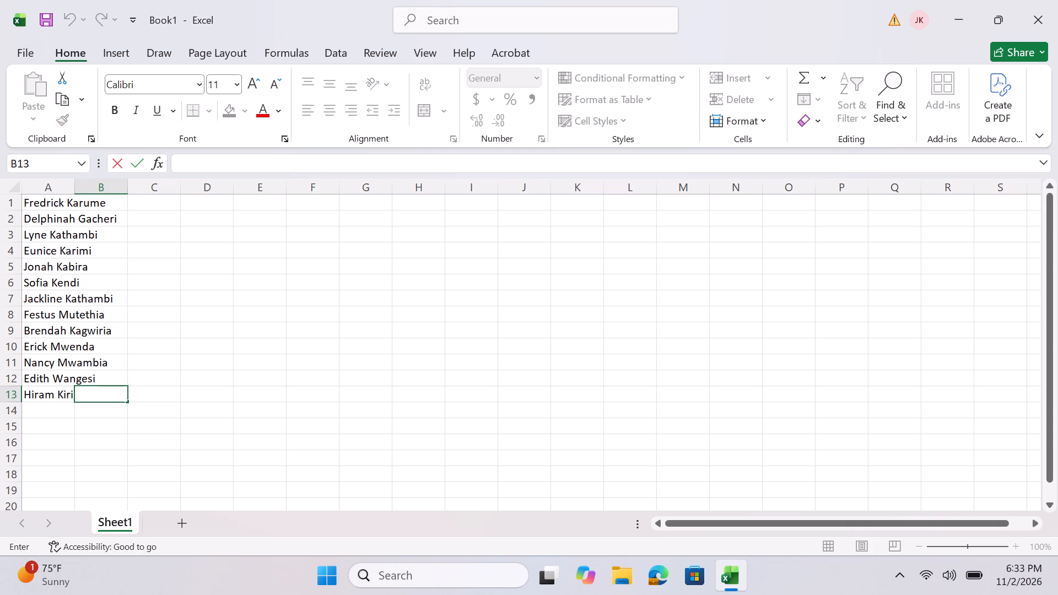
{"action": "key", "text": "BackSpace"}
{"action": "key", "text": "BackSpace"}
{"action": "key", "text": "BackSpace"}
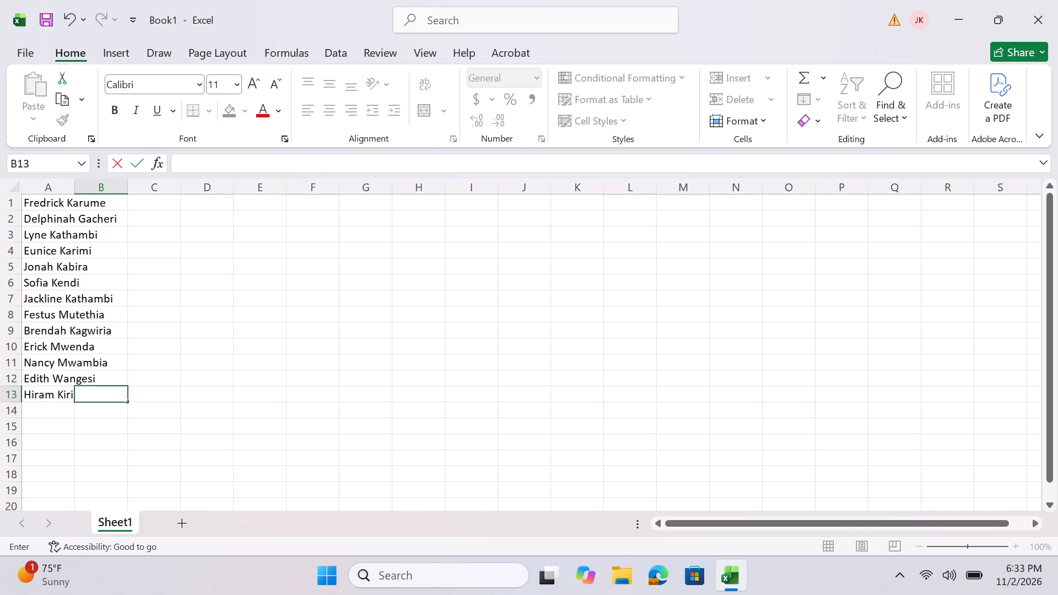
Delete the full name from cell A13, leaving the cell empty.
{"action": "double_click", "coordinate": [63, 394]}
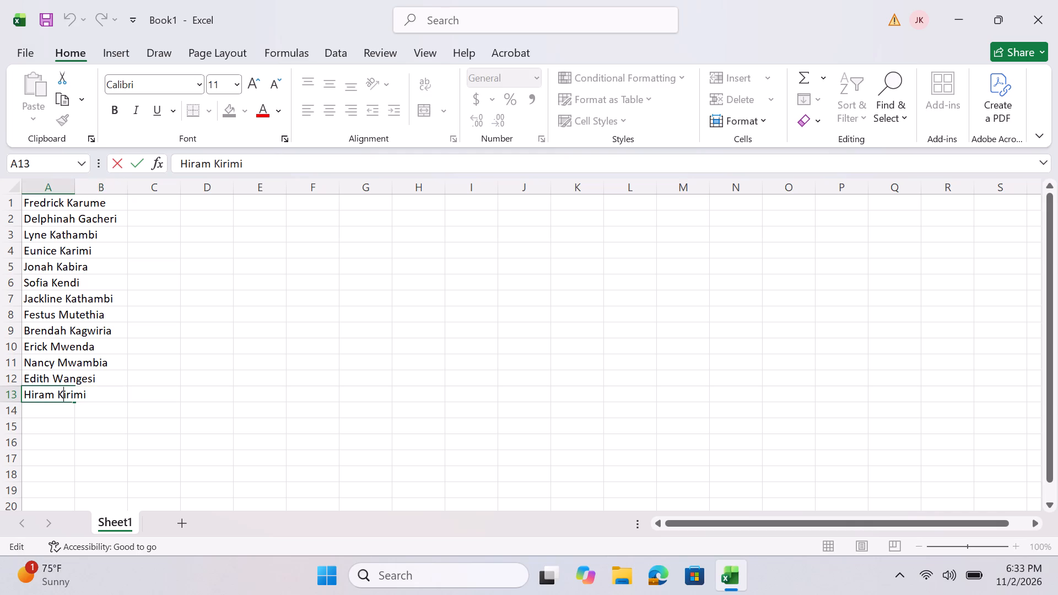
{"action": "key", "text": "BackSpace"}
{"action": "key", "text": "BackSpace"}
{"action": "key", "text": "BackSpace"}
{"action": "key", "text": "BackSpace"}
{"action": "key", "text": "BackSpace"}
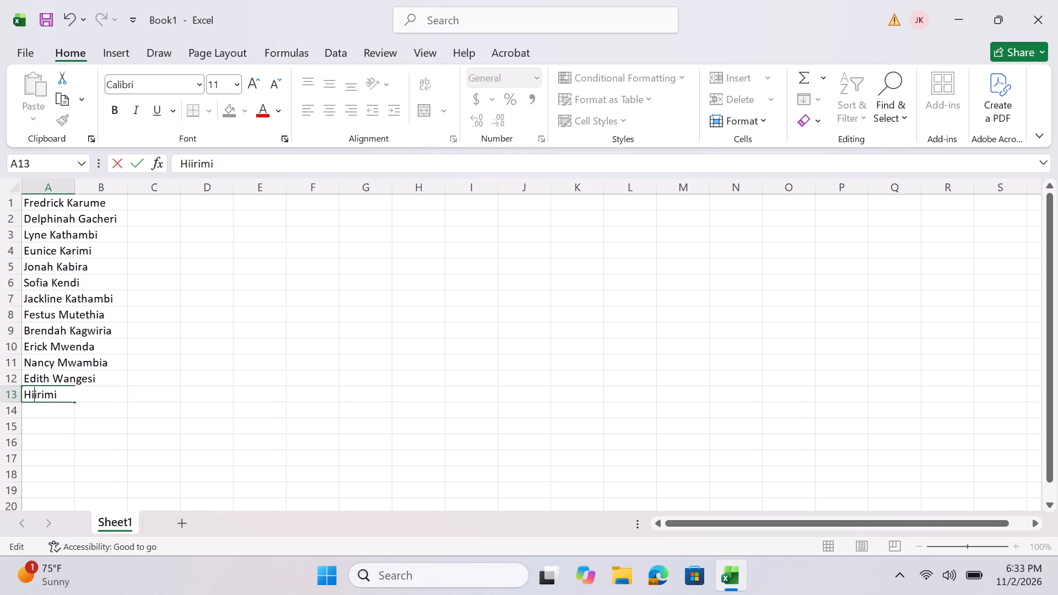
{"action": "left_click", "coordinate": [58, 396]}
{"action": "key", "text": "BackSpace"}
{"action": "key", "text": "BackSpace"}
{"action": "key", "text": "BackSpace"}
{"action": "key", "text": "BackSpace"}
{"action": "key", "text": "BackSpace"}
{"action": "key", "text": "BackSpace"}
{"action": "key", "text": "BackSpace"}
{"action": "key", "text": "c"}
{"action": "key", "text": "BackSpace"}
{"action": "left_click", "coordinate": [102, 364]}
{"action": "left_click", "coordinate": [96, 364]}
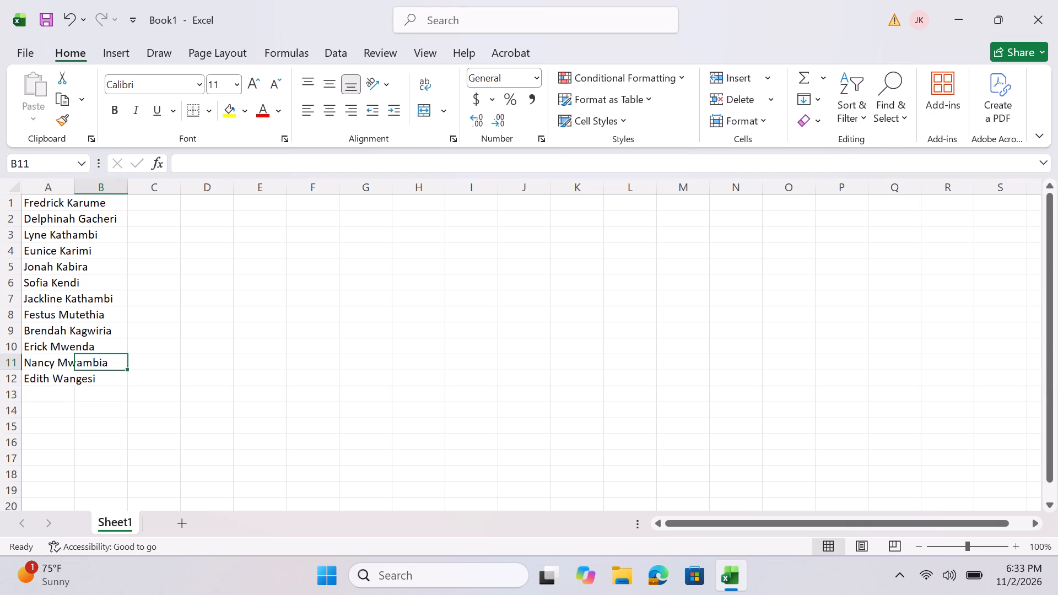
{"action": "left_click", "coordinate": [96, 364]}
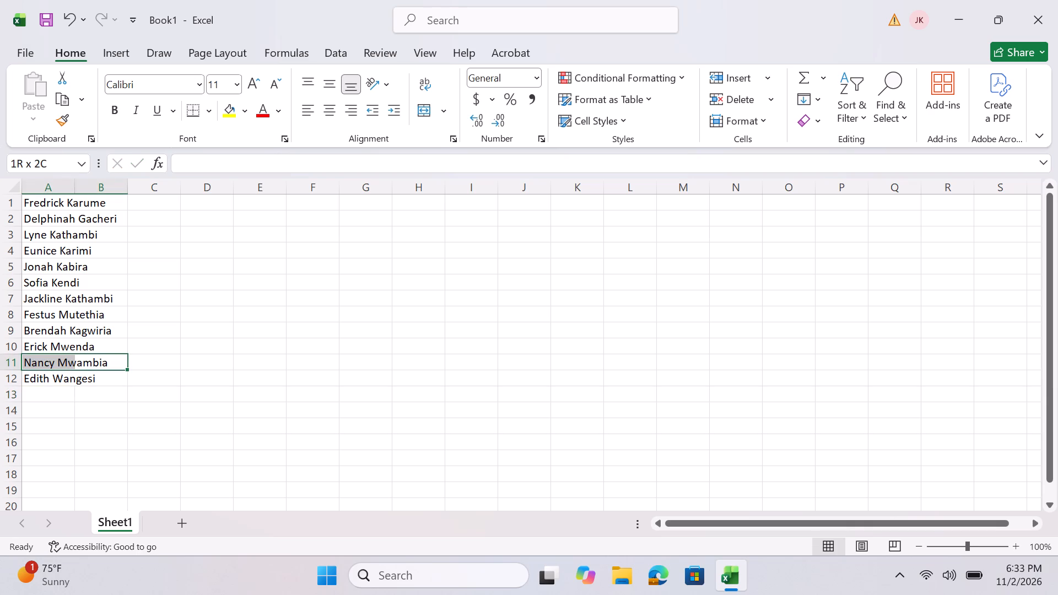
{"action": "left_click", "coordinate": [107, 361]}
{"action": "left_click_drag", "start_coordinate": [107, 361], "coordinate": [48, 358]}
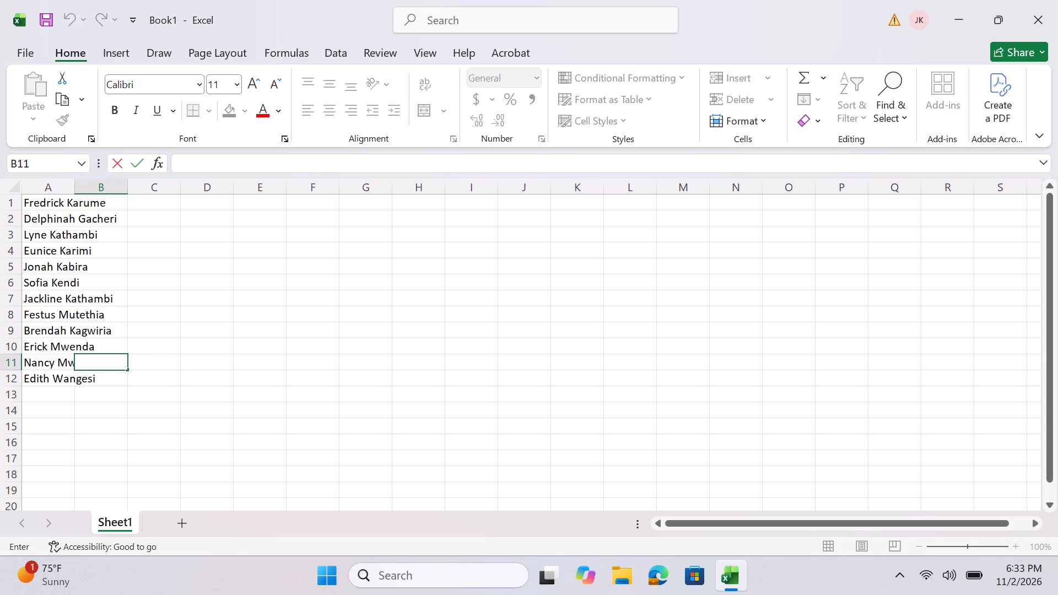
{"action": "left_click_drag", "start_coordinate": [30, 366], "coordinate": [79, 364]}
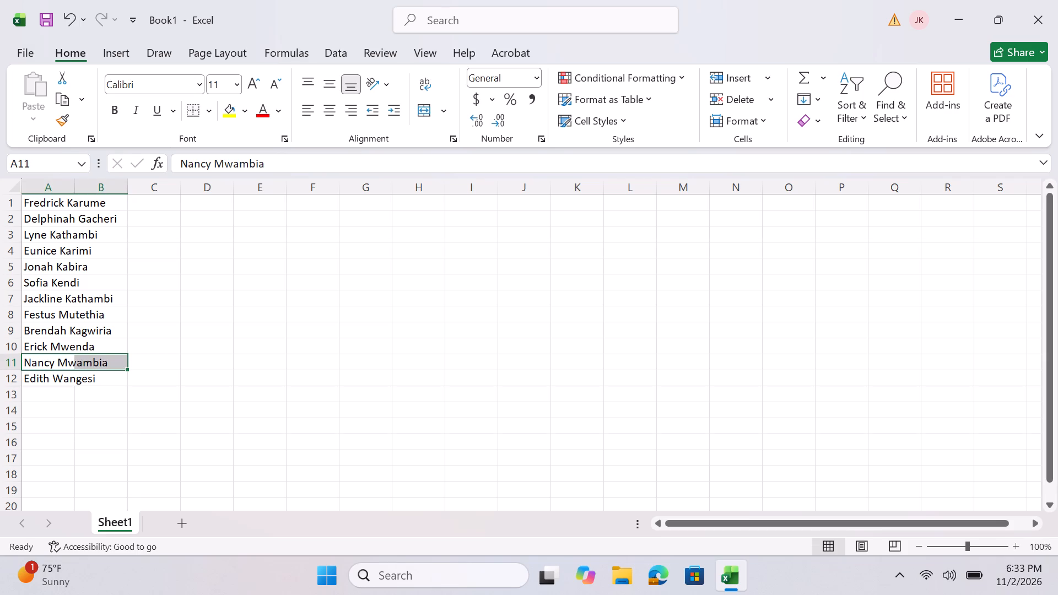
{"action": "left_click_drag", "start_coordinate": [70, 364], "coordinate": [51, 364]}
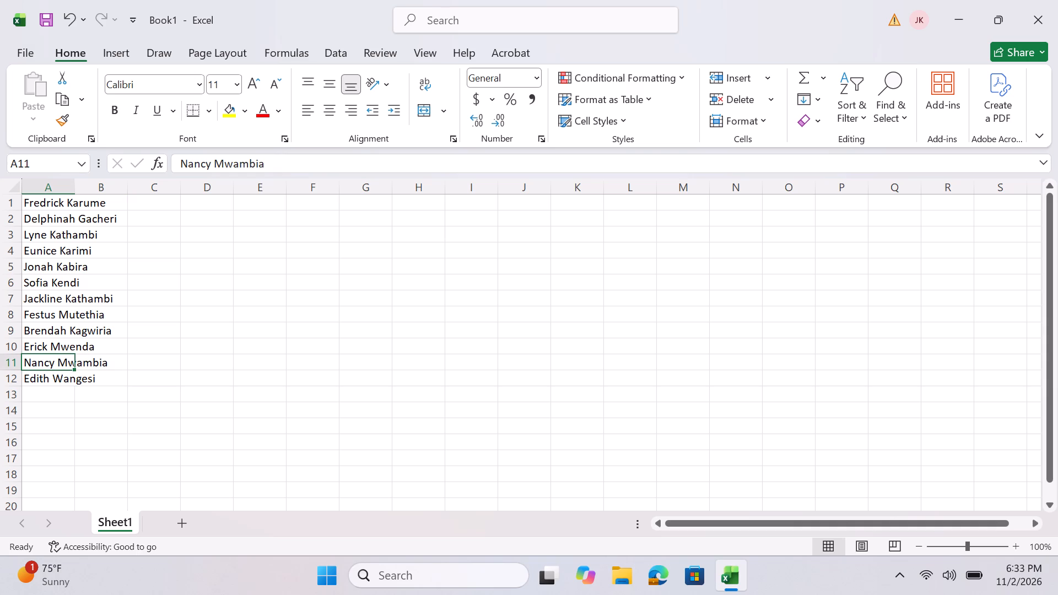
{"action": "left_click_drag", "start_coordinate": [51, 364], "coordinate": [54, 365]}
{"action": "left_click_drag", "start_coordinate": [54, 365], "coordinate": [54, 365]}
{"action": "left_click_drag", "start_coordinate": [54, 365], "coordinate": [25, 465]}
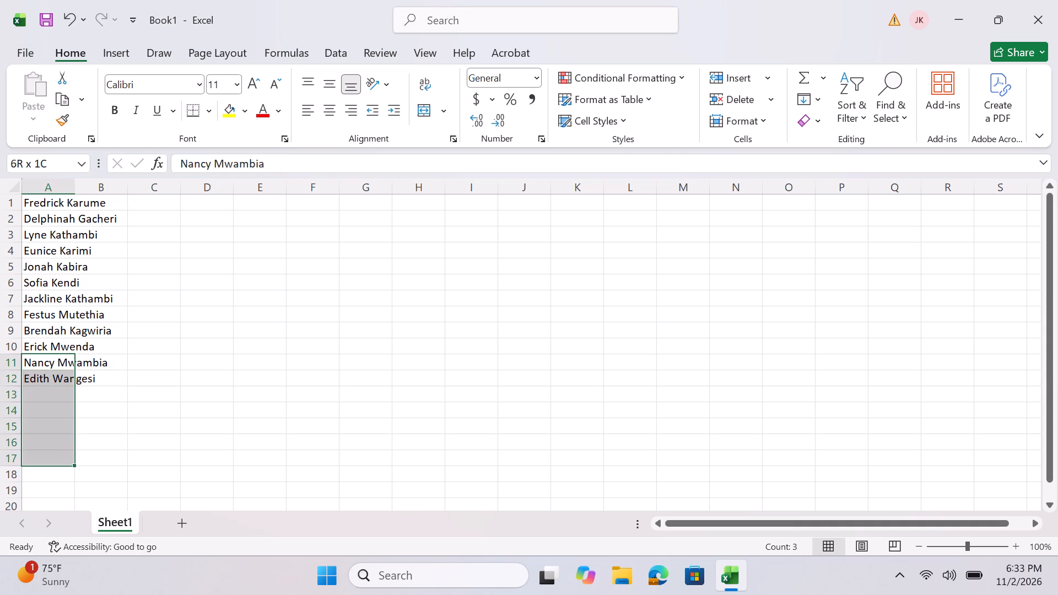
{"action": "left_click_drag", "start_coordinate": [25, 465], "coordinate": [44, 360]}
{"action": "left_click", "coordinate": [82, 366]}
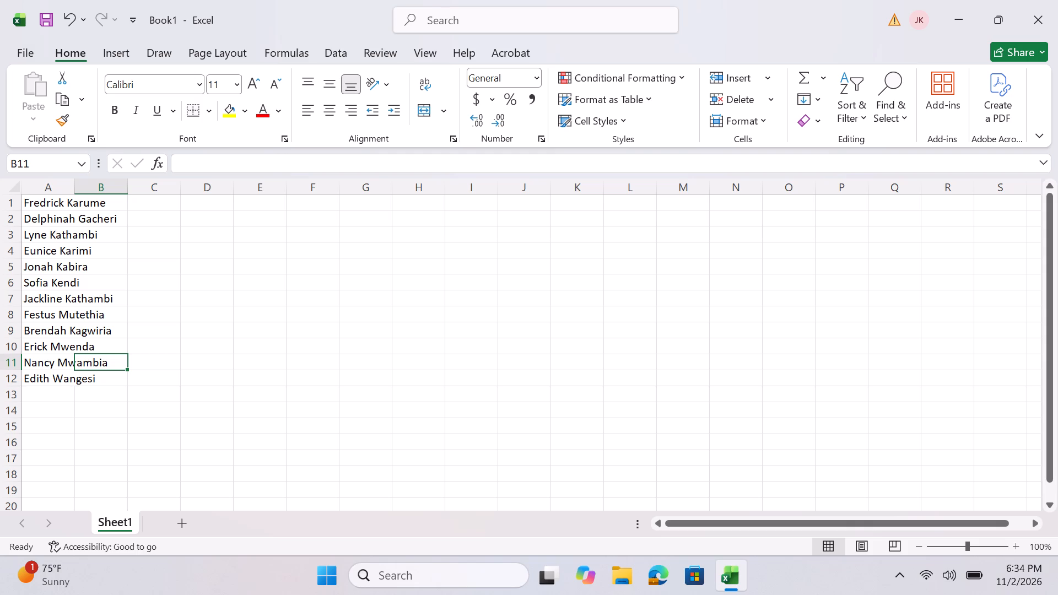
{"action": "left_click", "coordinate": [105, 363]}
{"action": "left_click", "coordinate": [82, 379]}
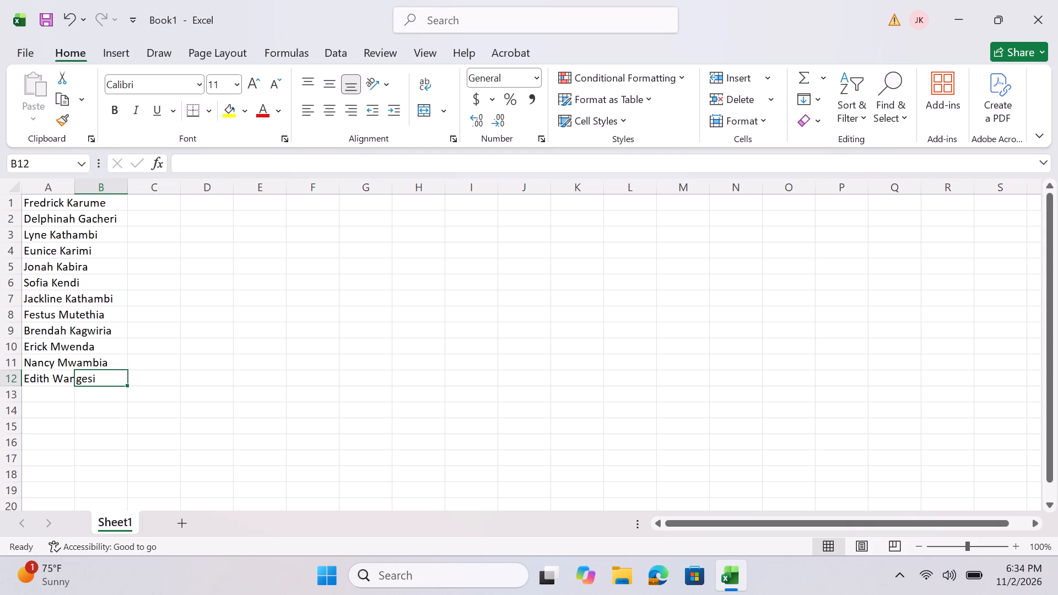
Replace the full name in cell A12 with a different person's full name.
{"action": "left_click", "coordinate": [60, 381]}
{"action": "left_click", "coordinate": [60, 381]}
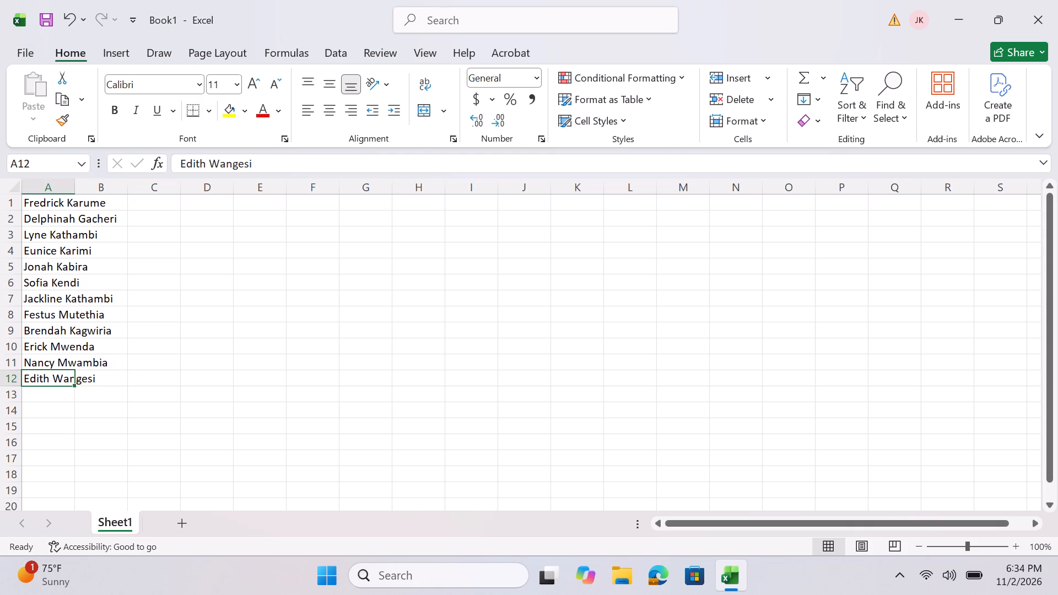
{"action": "key", "text": "BackSpace"}
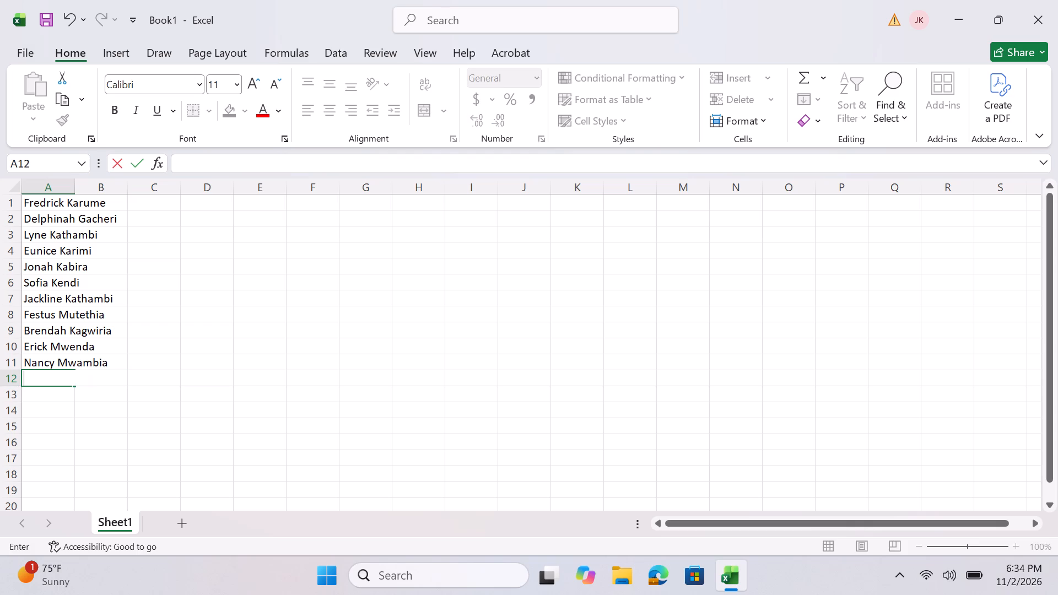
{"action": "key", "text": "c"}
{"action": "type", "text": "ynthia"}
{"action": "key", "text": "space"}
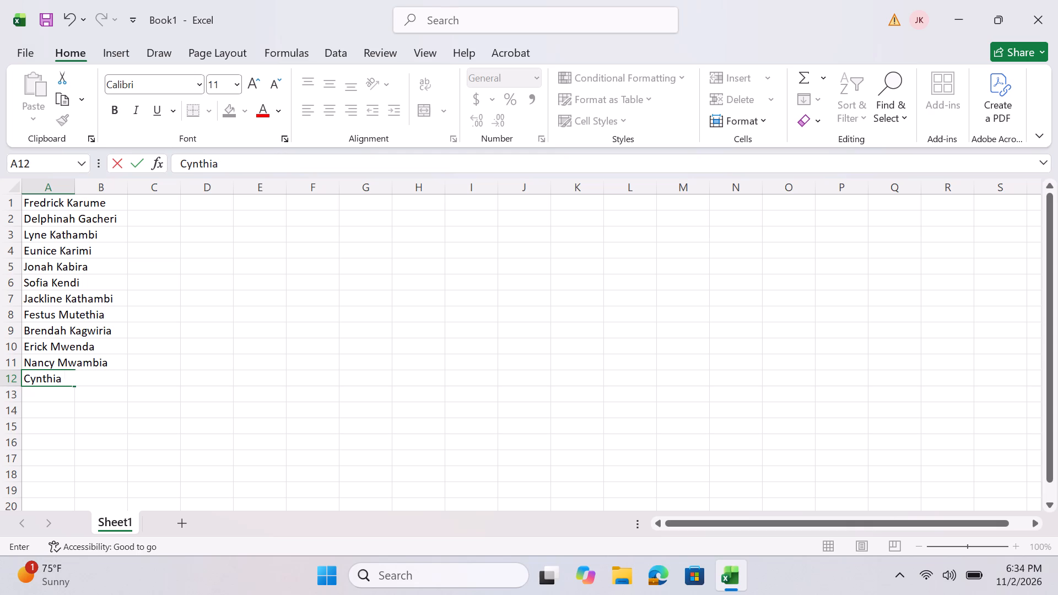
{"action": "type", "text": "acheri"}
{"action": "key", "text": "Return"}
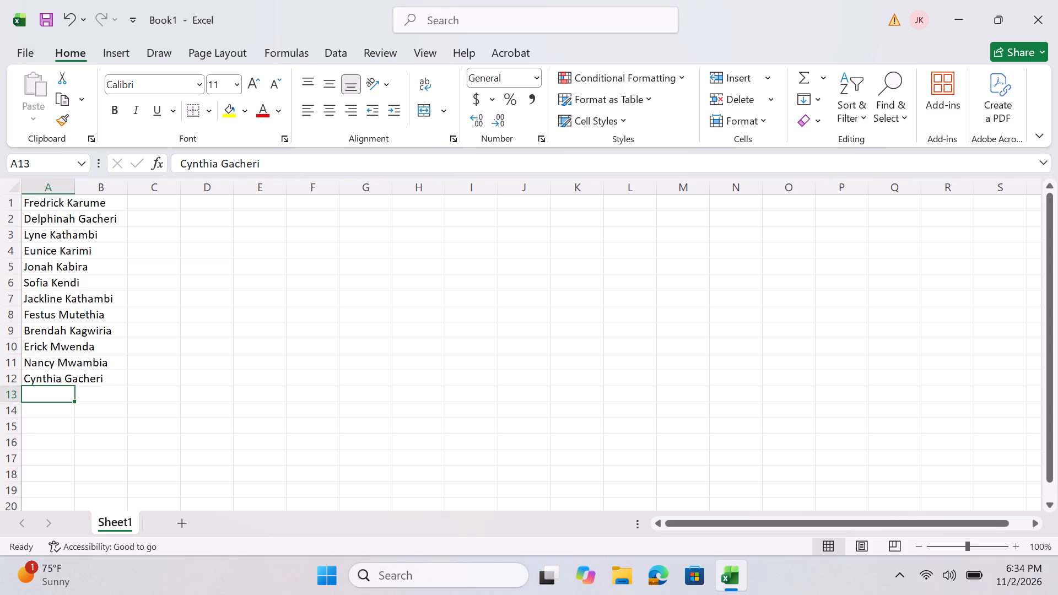
Enter the thirteenth person's full name in cell A13.
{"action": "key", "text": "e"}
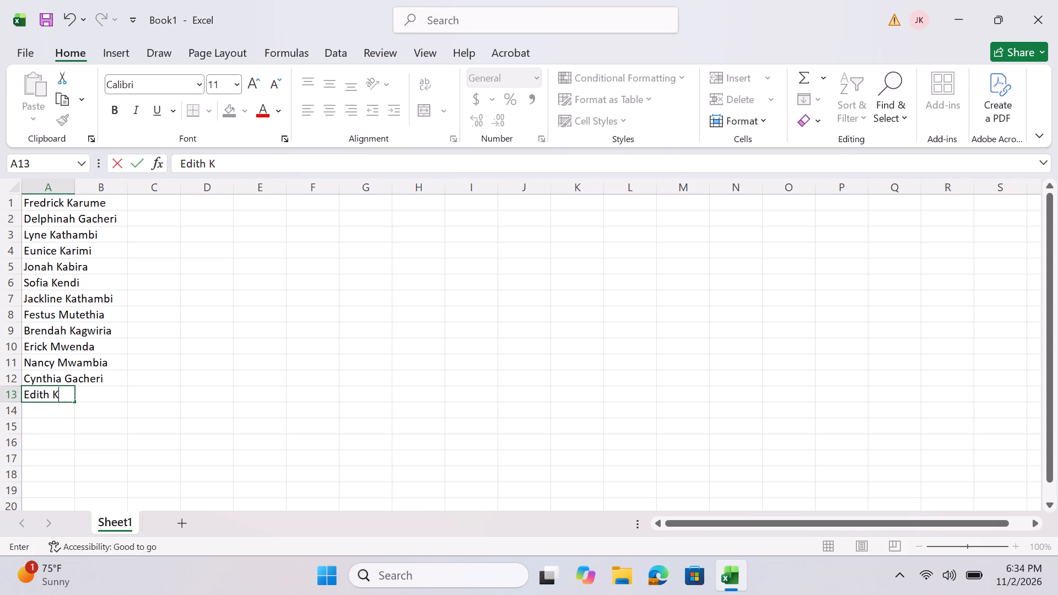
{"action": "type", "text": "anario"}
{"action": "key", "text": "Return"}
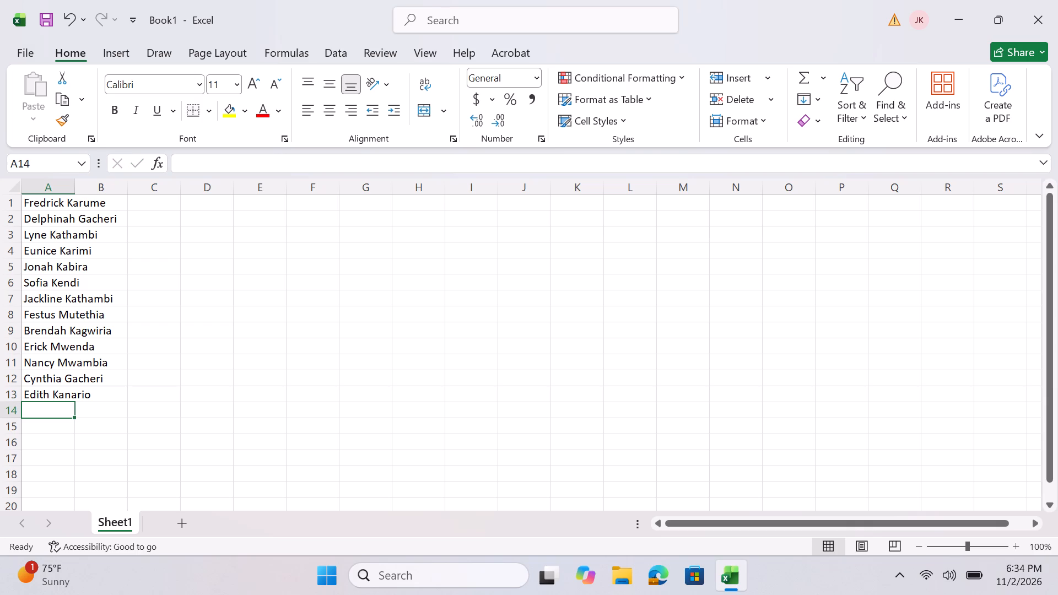
Enter the fourteenth person's full name in cell A14.
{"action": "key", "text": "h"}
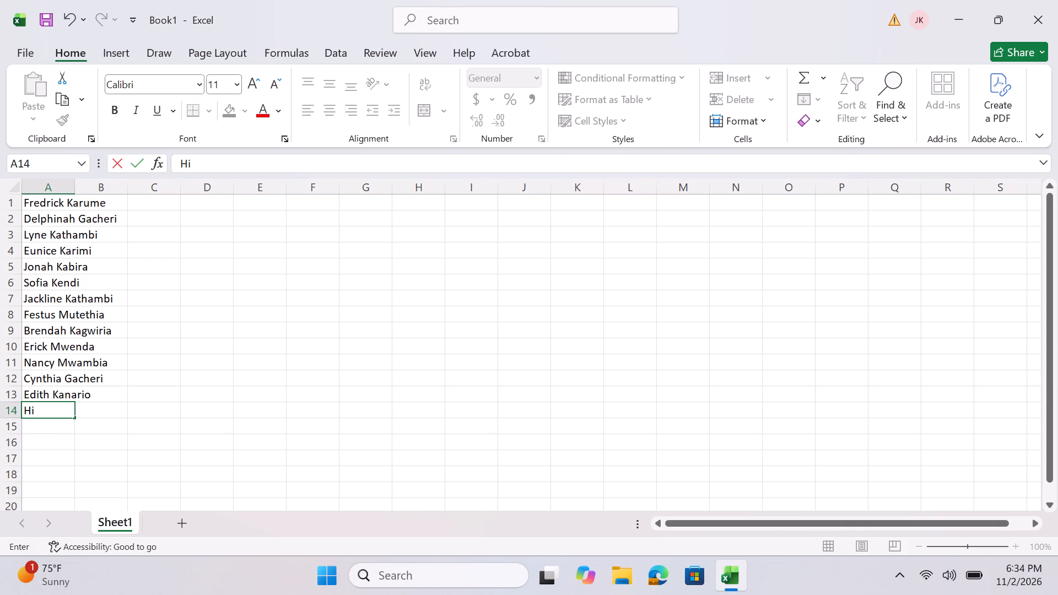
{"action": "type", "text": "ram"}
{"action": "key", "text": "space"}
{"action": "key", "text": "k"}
{"action": "left_click", "coordinate": [45, 416]}
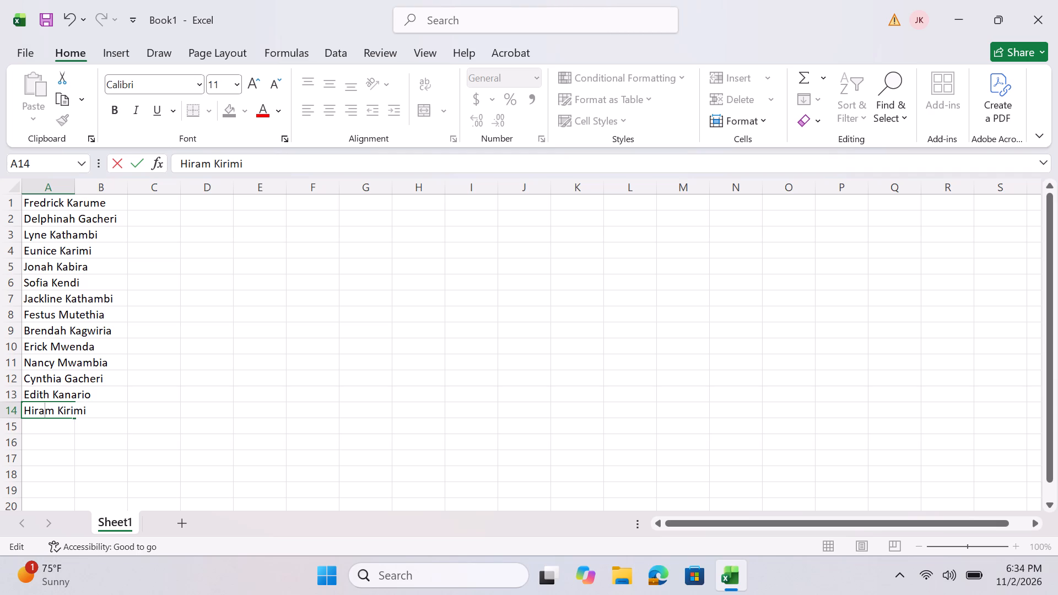
{"action": "left_click", "coordinate": [41, 426]}
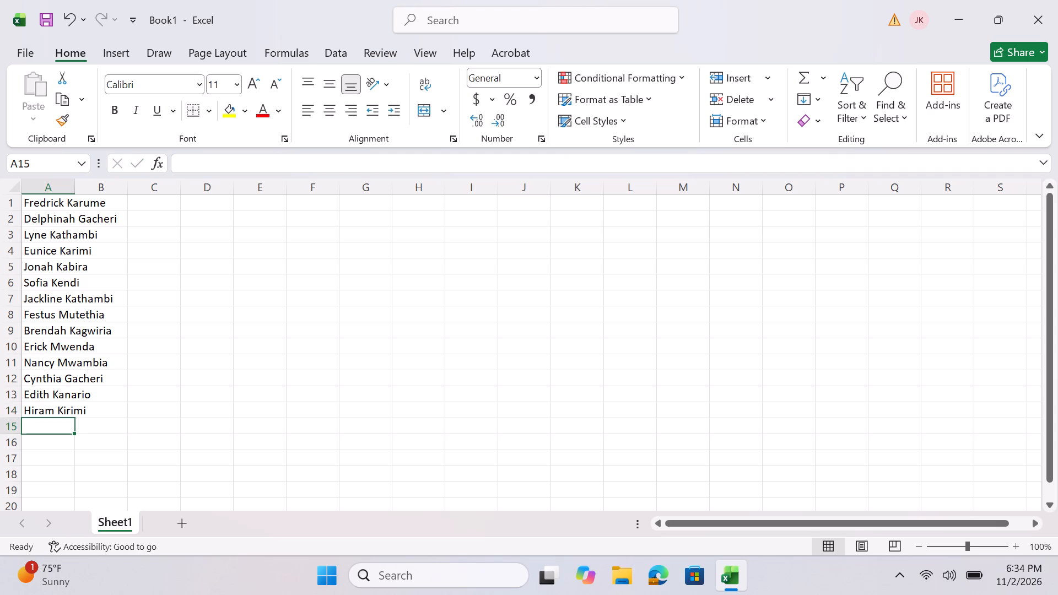
Widen column A so that the longest full names fit inside it.
{"action": "left_click", "coordinate": [94, 191]}
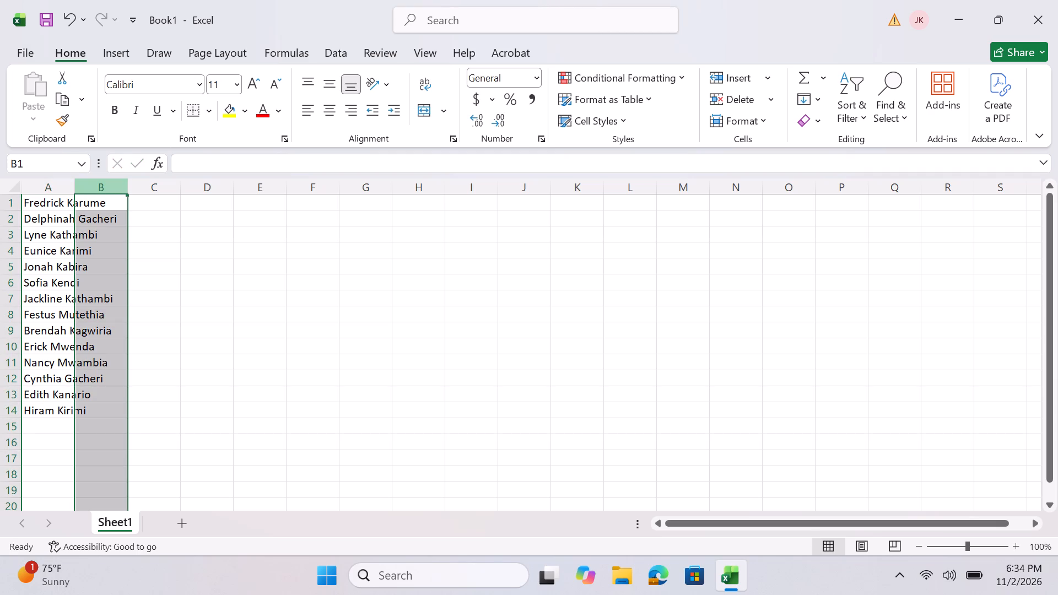
{"action": "left_click", "coordinate": [105, 189]}
{"action": "left_click", "coordinate": [105, 189]}
{"action": "left_click", "coordinate": [105, 189]}
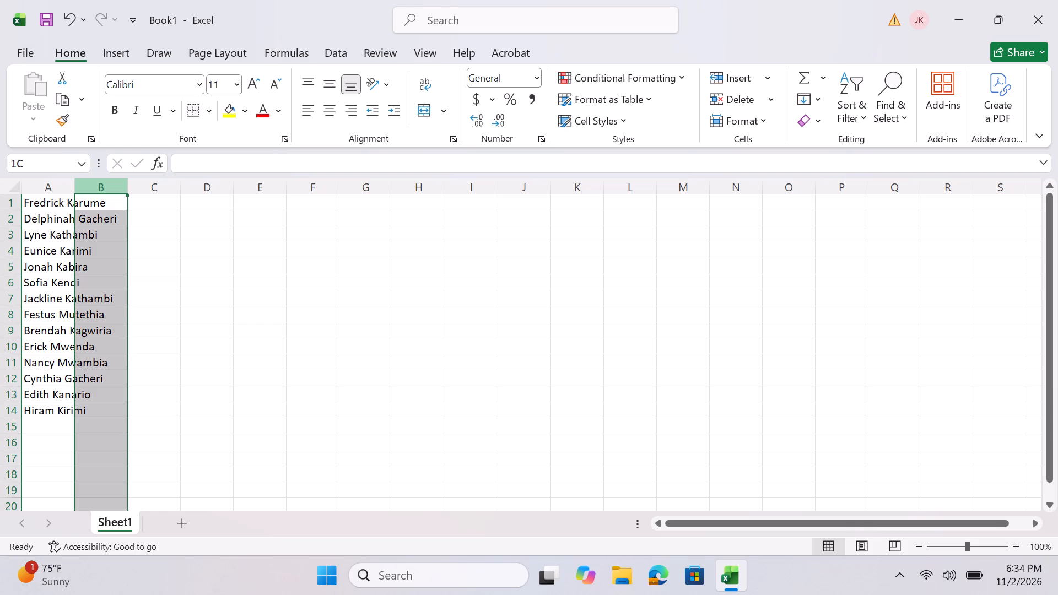
{"action": "left_click", "coordinate": [105, 189]}
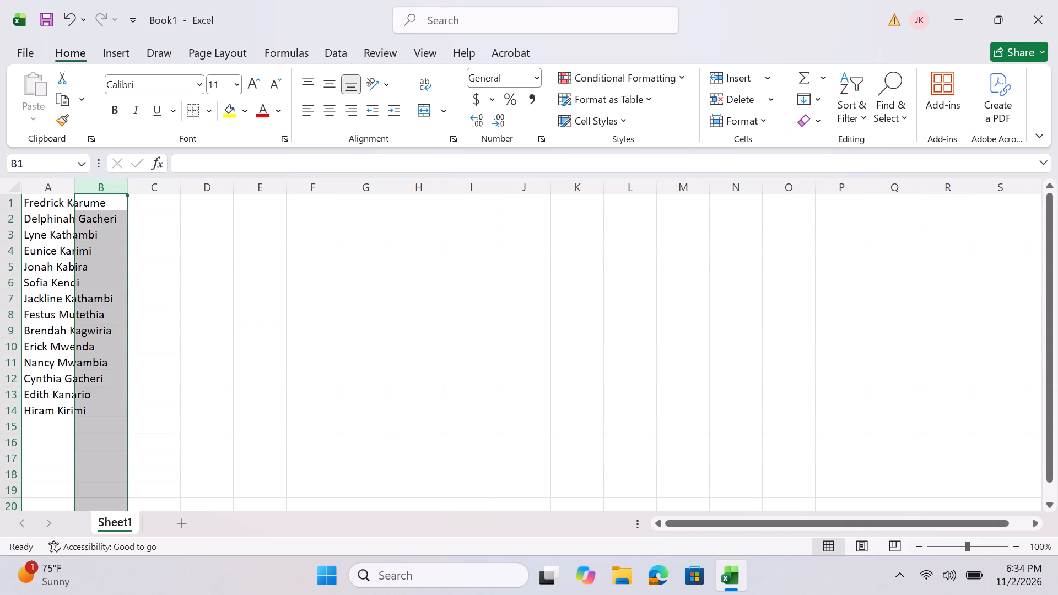
{"action": "left_click_drag", "start_coordinate": [73, 194], "coordinate": [116, 195]}
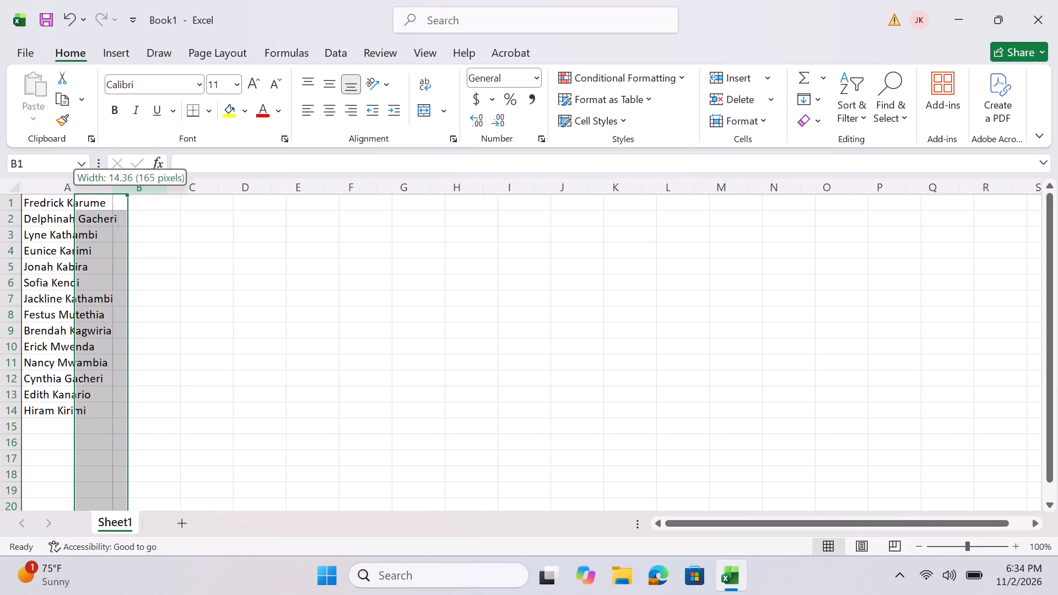
{"action": "left_click_drag", "start_coordinate": [116, 195], "coordinate": [128, 196]}
{"action": "left_click", "coordinate": [203, 233]}
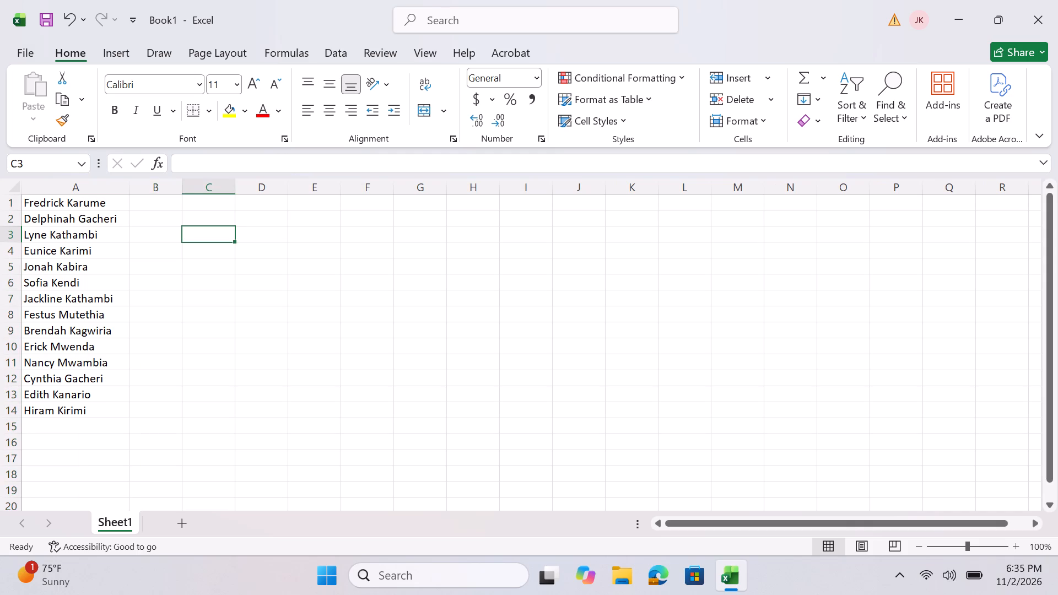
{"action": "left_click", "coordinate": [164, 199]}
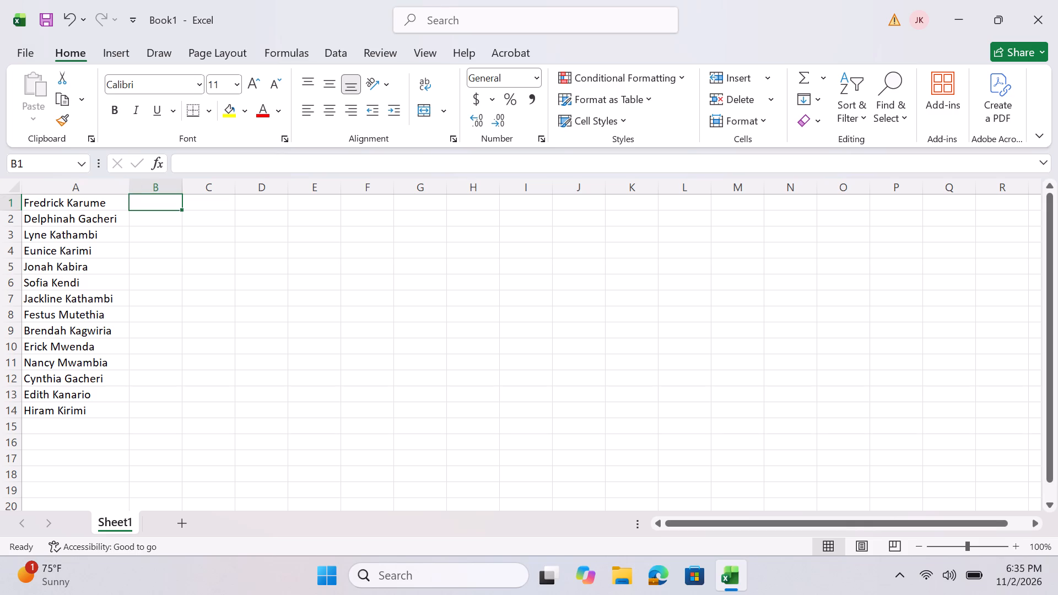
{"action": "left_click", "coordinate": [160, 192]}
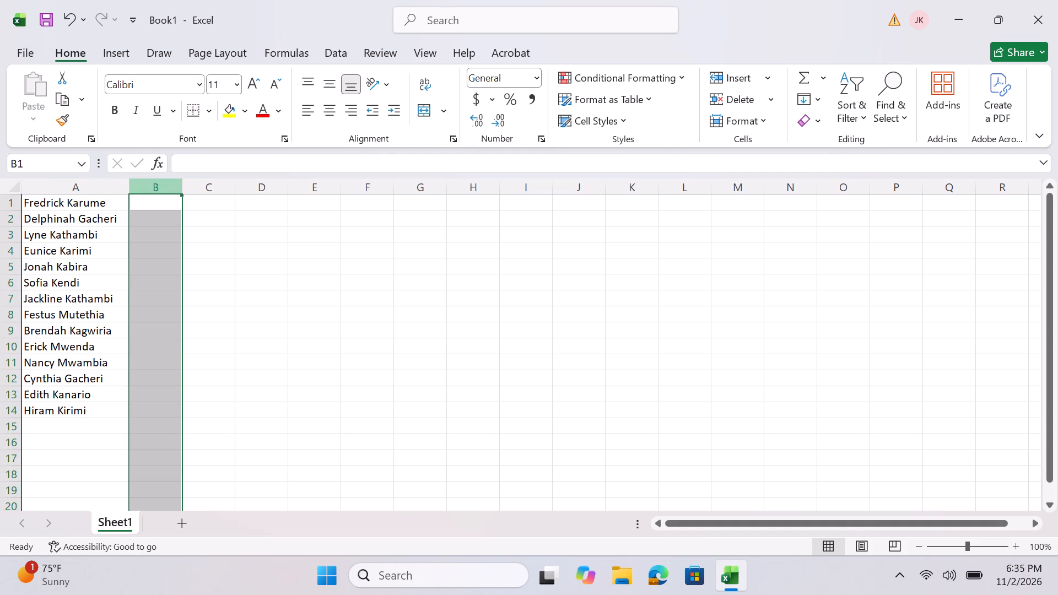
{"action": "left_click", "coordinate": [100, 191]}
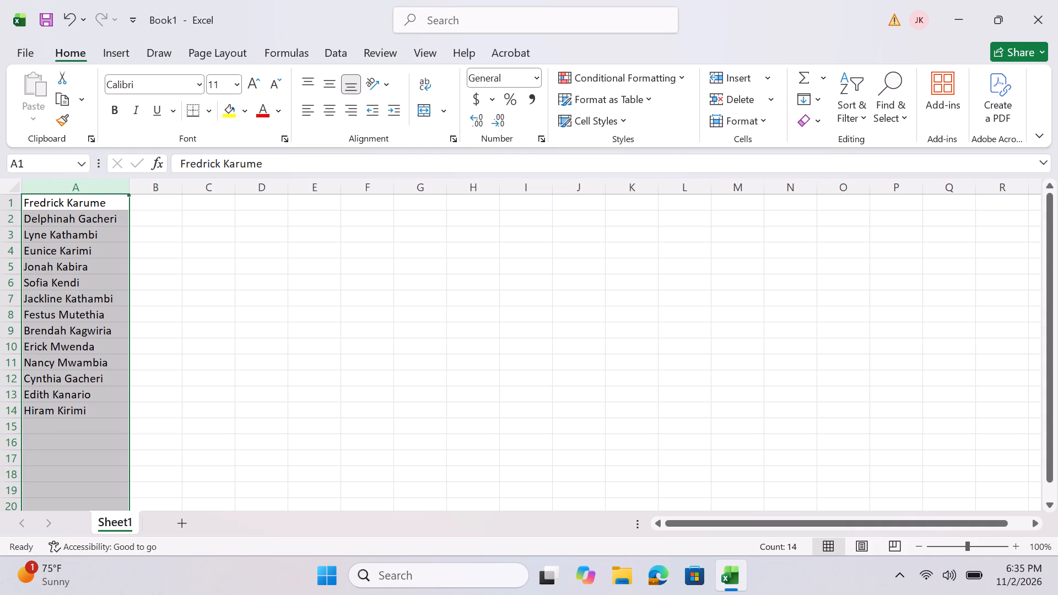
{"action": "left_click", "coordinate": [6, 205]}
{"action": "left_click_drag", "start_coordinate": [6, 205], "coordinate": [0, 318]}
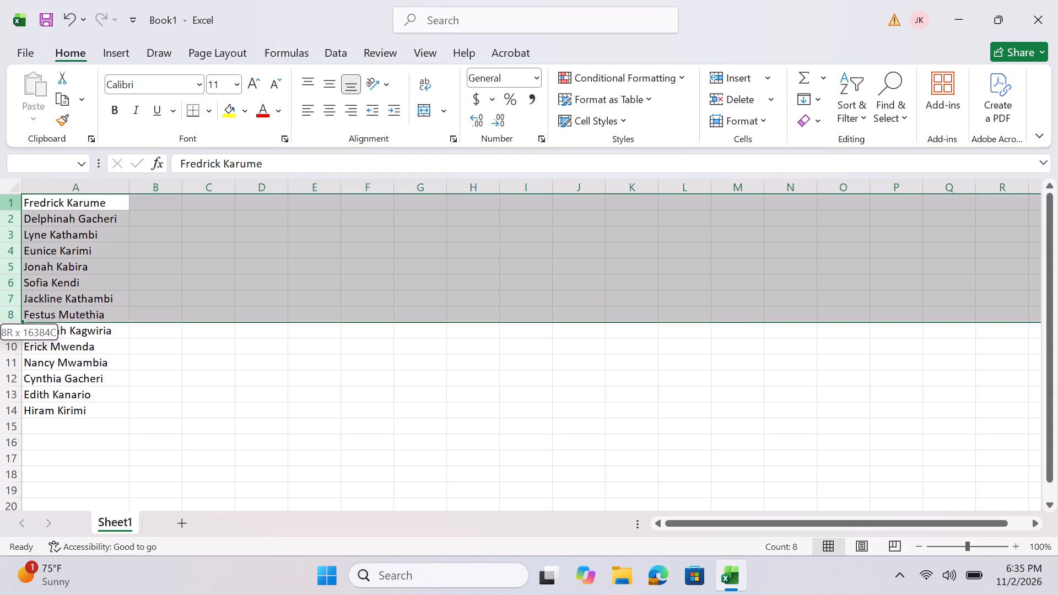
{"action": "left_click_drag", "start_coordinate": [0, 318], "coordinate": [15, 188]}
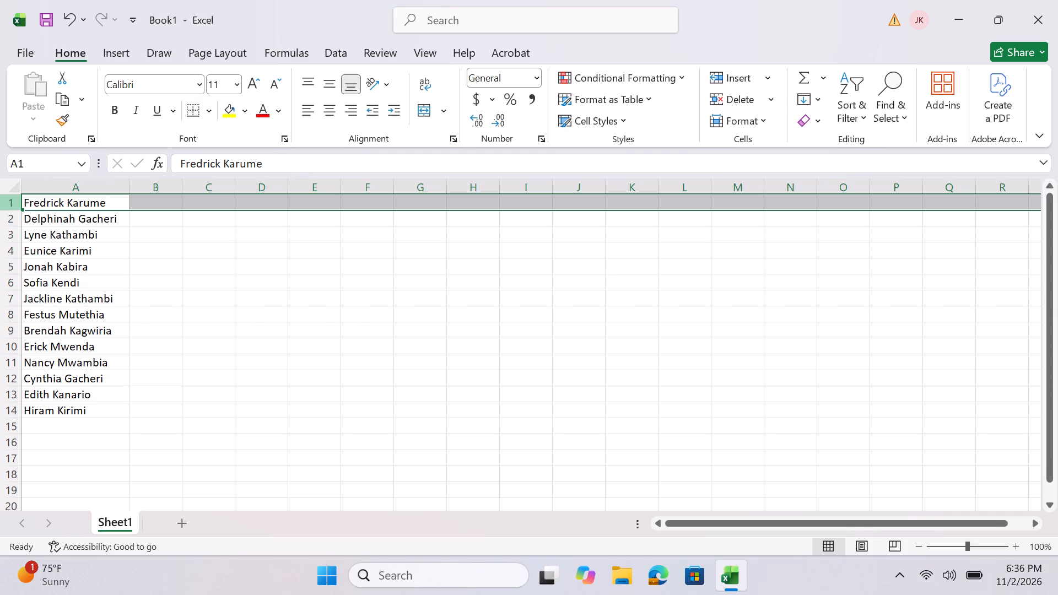
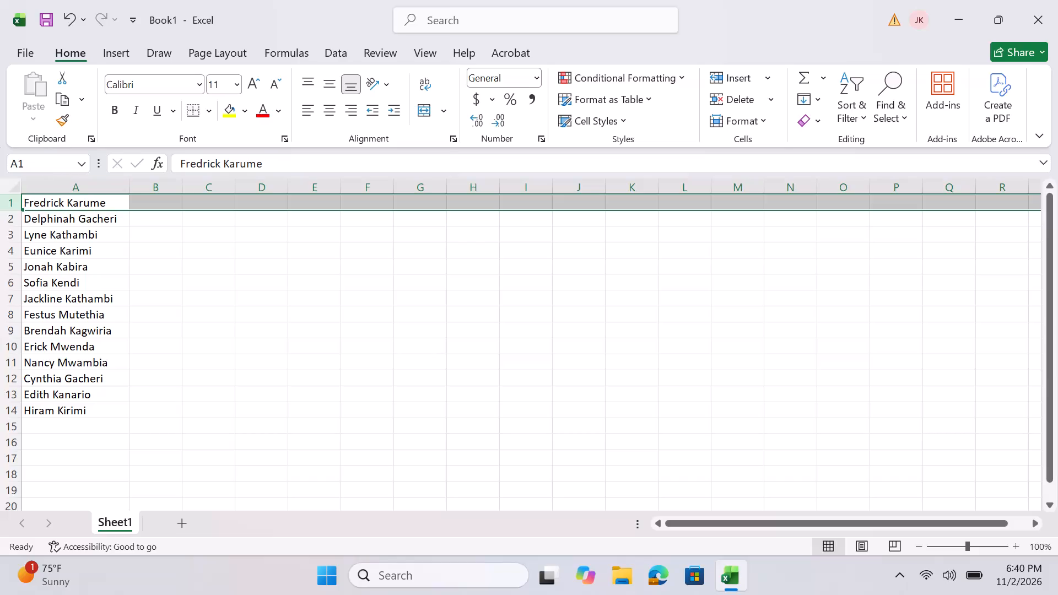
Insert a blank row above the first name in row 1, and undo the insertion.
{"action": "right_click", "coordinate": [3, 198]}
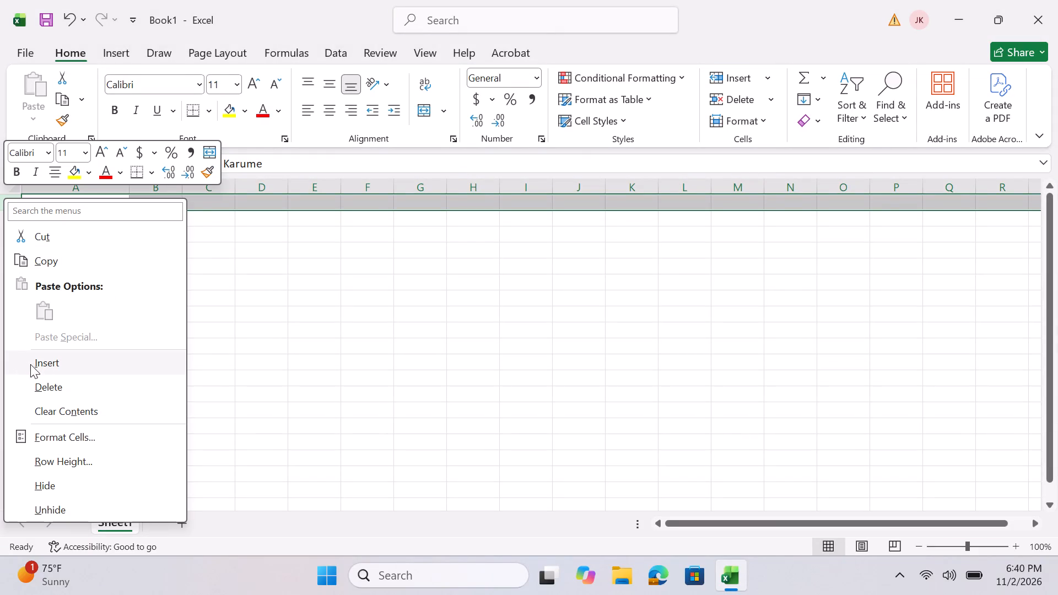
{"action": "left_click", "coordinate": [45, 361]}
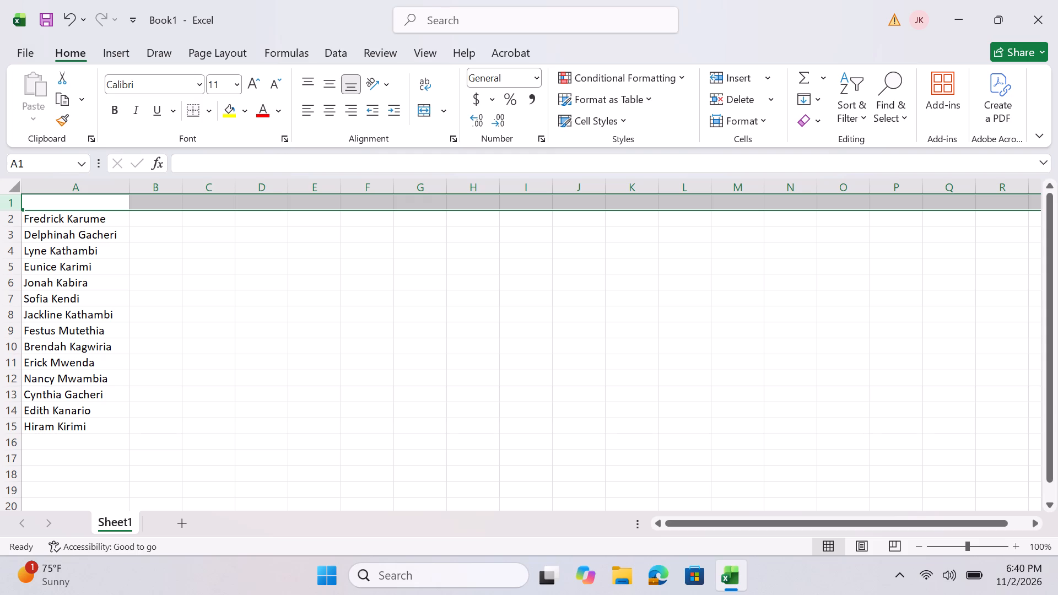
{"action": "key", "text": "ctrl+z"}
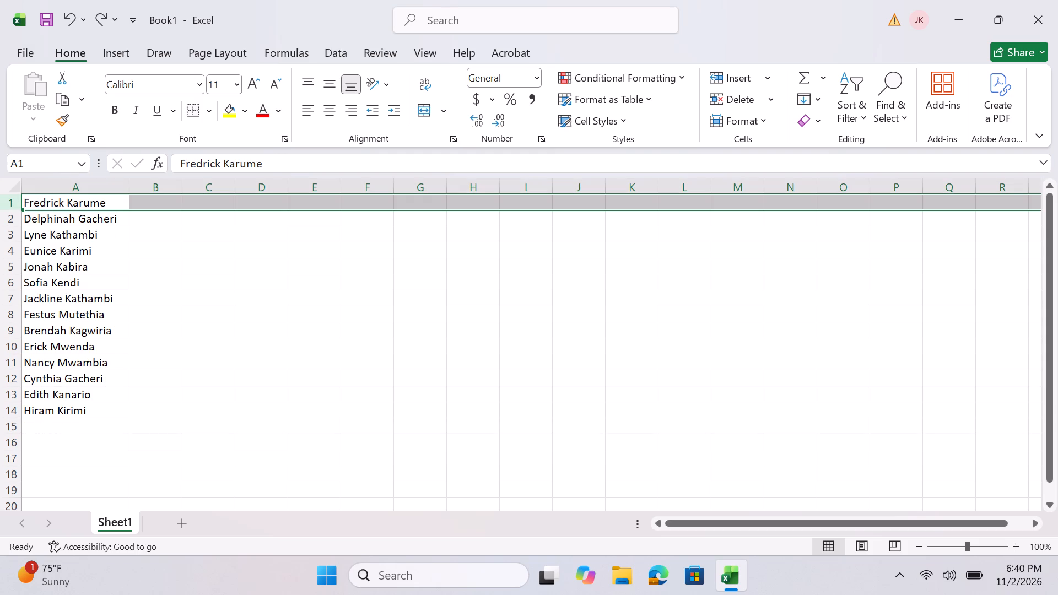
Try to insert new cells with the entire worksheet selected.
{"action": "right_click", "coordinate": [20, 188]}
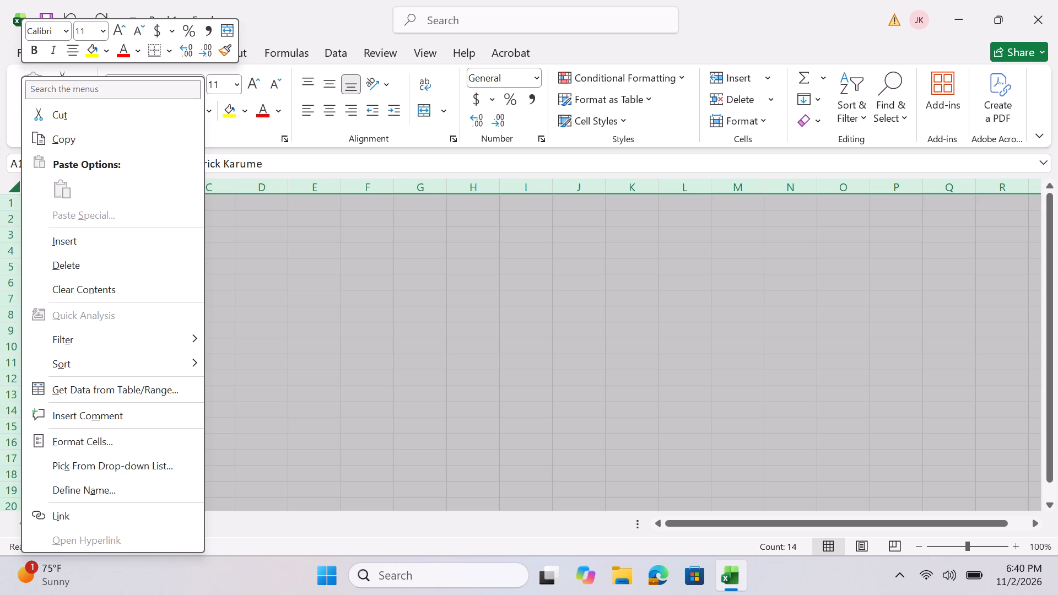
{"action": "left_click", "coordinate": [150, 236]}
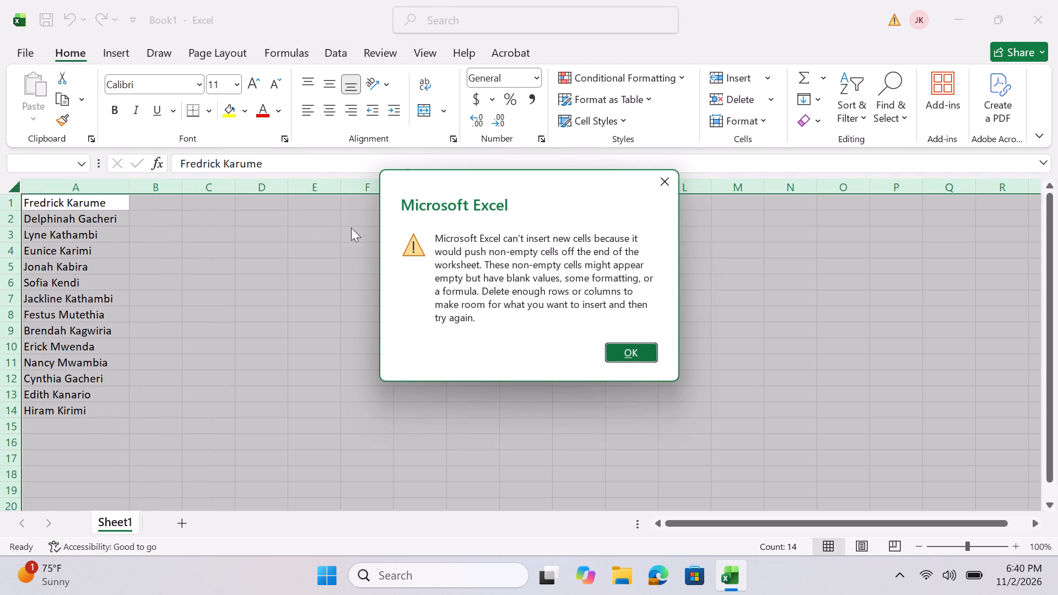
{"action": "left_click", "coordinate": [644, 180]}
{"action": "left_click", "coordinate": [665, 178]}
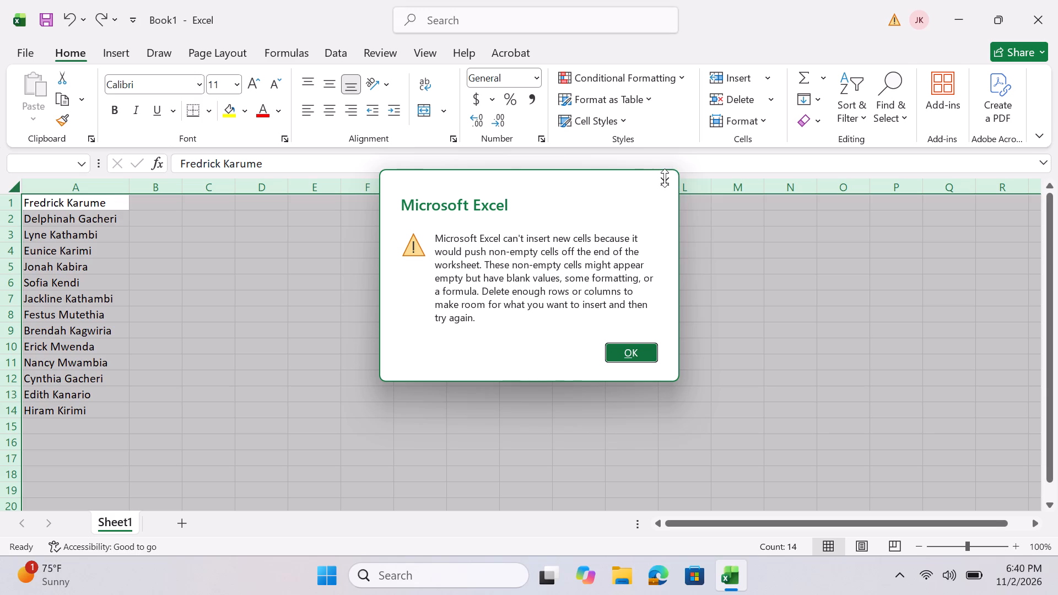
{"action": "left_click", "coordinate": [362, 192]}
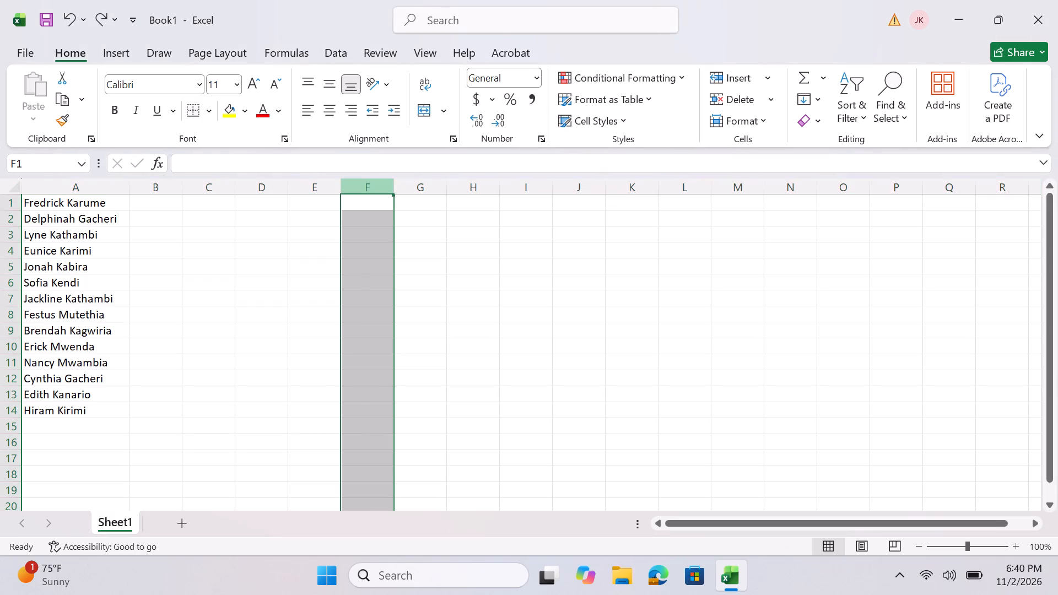
With column A selected, replace the full name in cell A1 with the autocompleted name beginning with f, matching cell A8.
{"action": "left_click", "coordinate": [114, 187]}
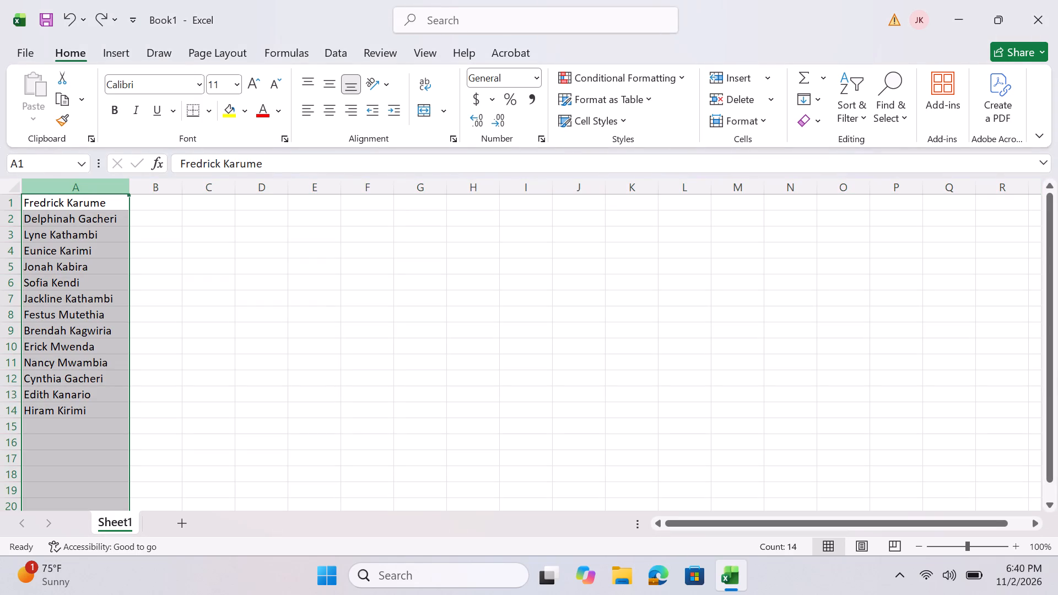
{"action": "left_click", "coordinate": [107, 187]}
{"action": "double_click", "coordinate": [107, 187]}
{"action": "left_click", "coordinate": [107, 187]}
{"action": "key", "text": "f"}
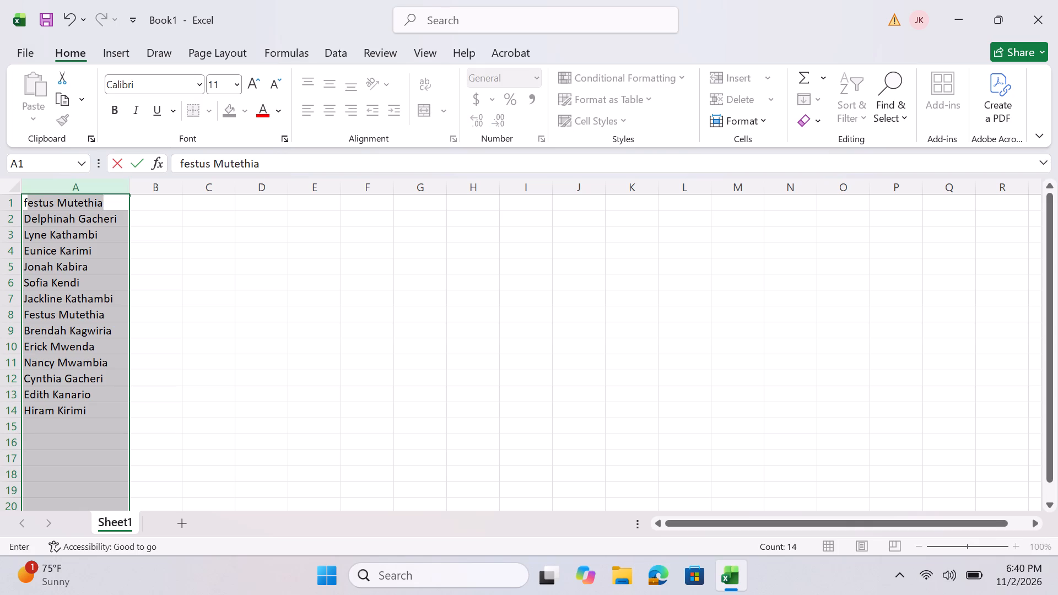
{"action": "double_click", "coordinate": [99, 183]}
{"action": "left_click", "coordinate": [99, 183]}
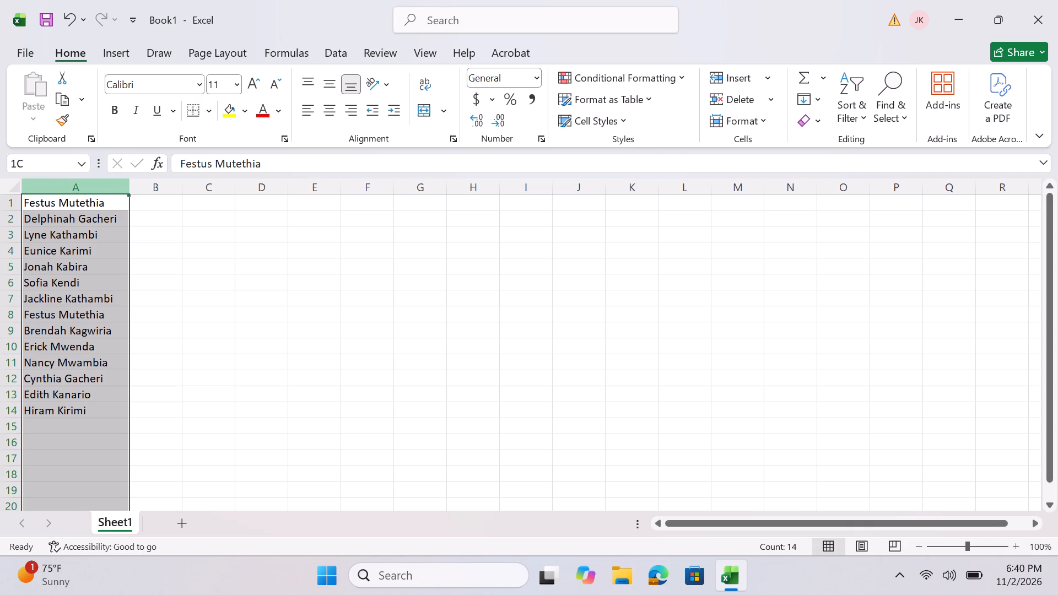
{"action": "left_click", "coordinate": [99, 183]}
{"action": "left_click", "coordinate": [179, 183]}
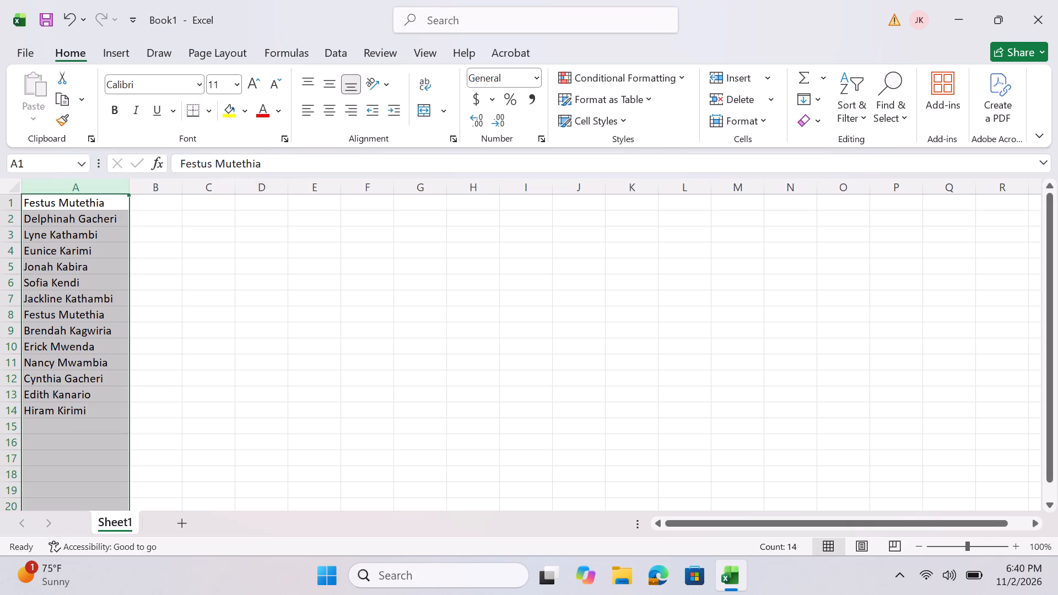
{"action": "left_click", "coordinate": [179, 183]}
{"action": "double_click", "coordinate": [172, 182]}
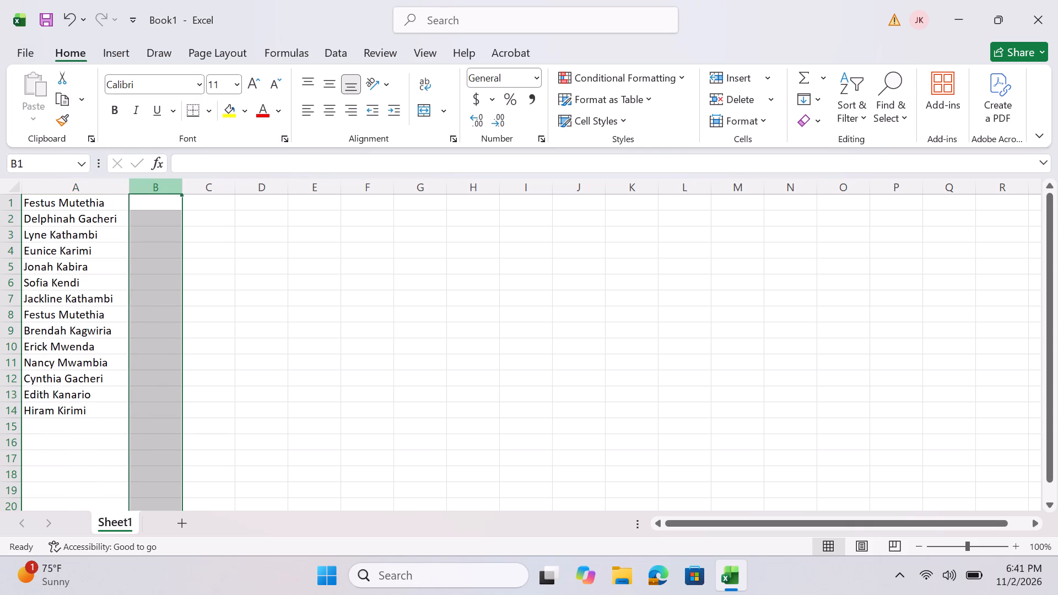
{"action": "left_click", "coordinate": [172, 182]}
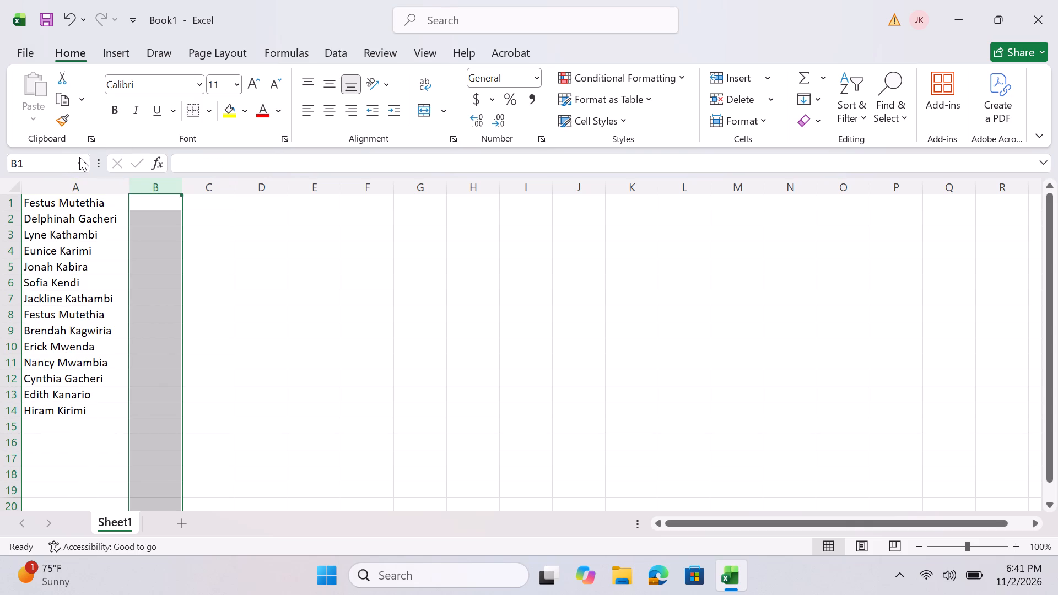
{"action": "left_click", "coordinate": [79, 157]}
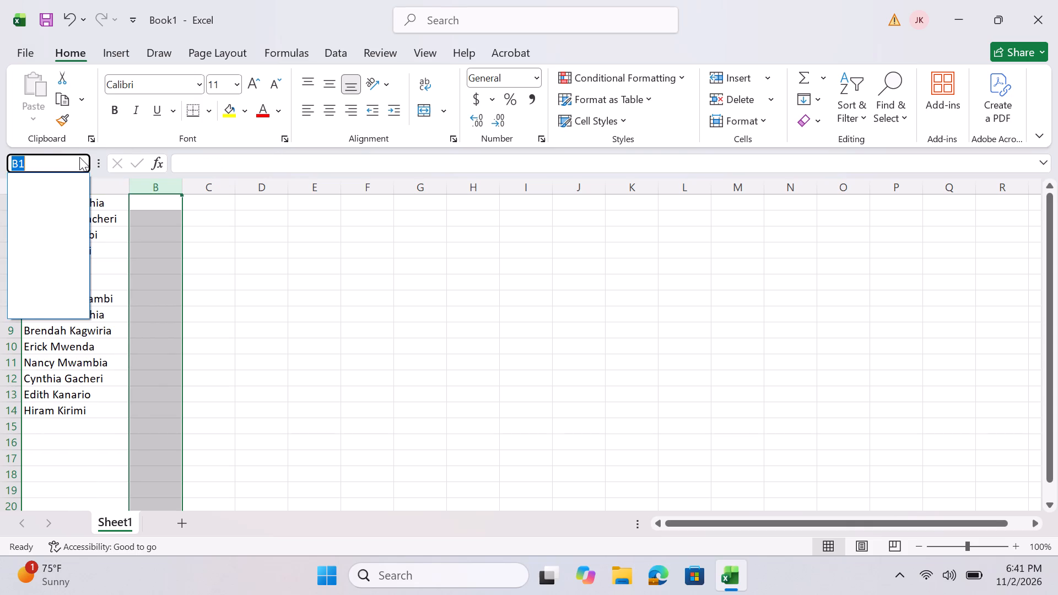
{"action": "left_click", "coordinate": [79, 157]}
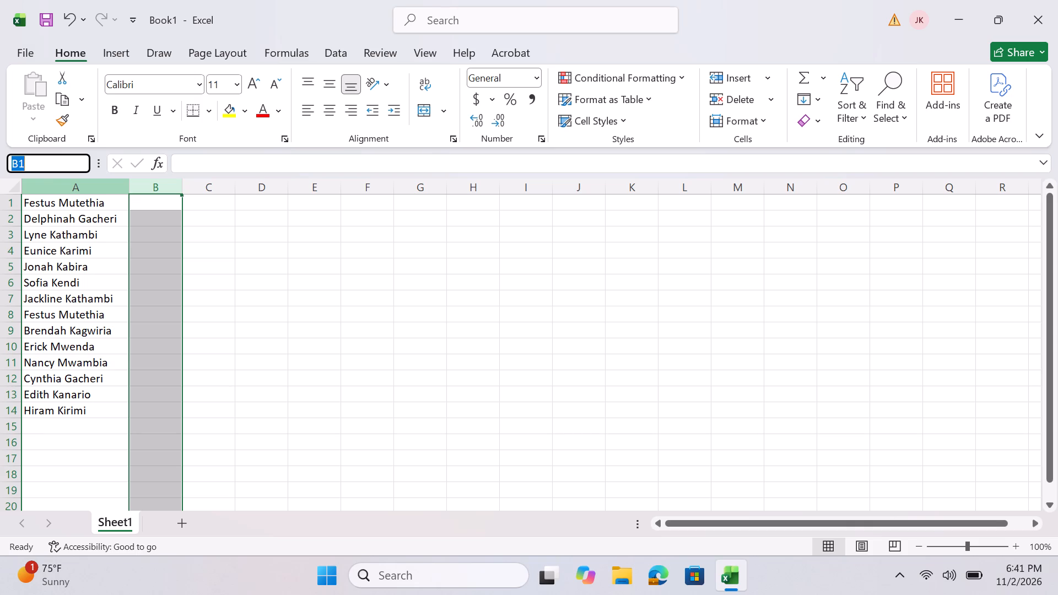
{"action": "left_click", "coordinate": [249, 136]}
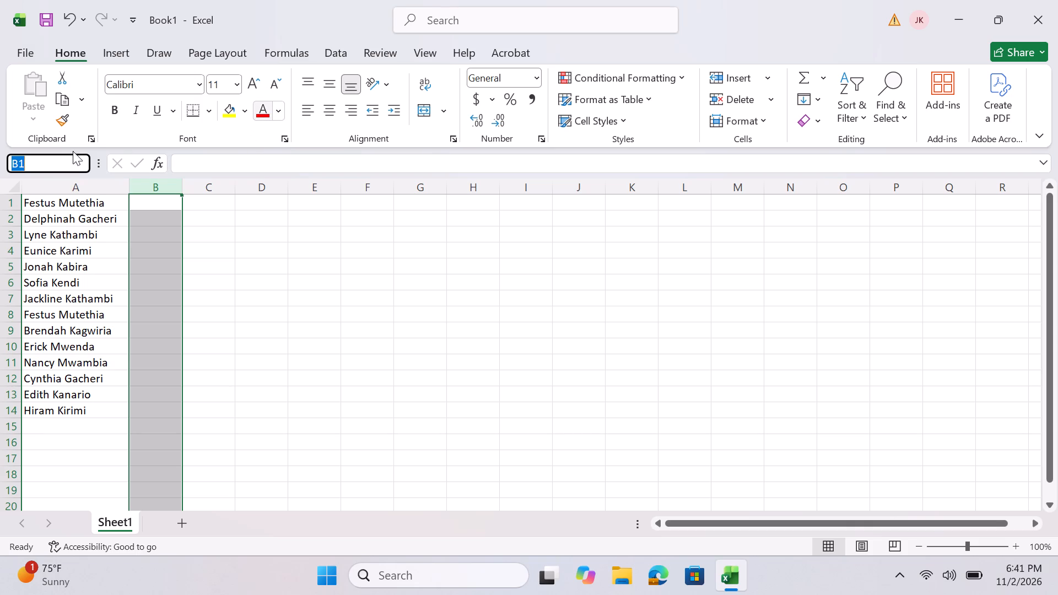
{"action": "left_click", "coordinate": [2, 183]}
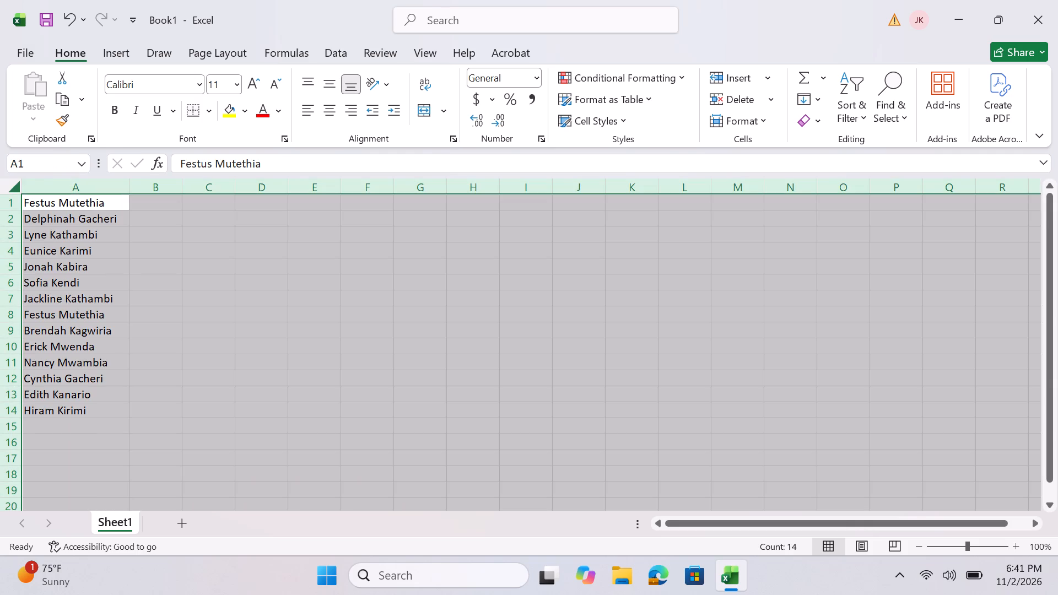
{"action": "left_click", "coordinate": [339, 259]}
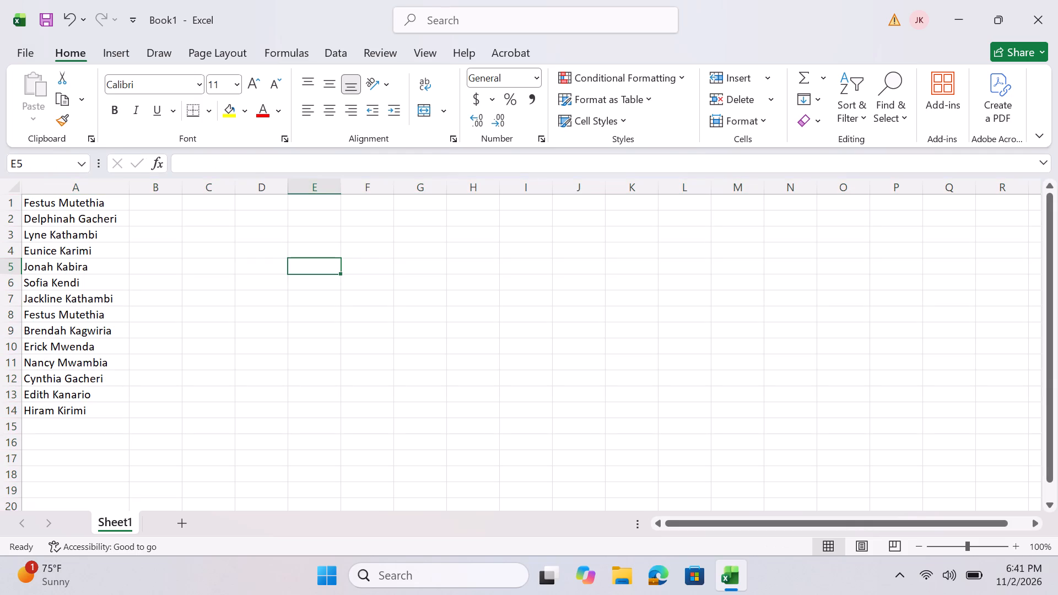
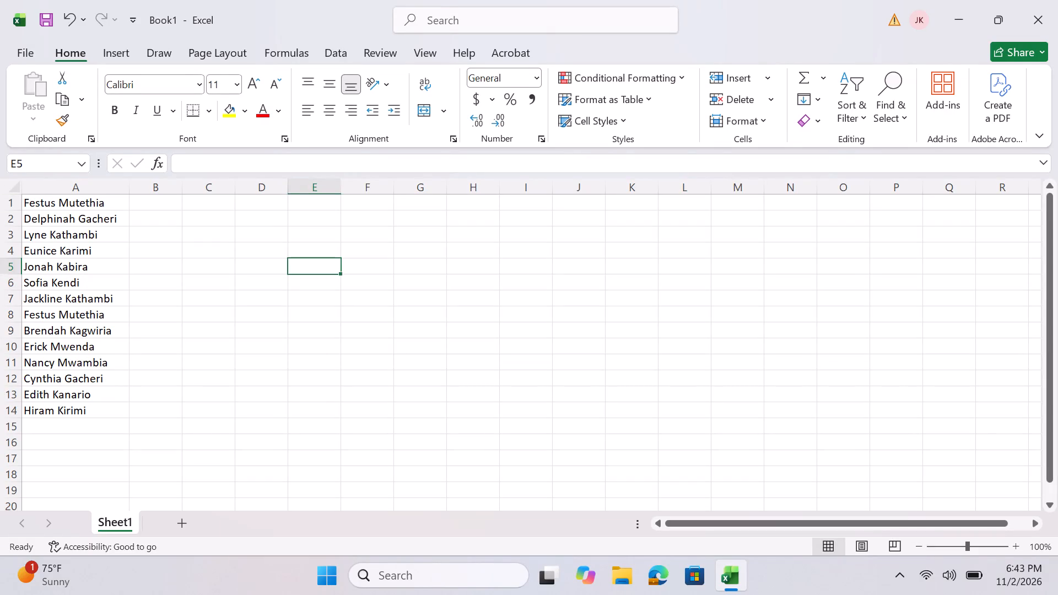
Insert a blank row above the first name in the list, at row 1.
{"action": "left_click", "coordinate": [18, 201]}
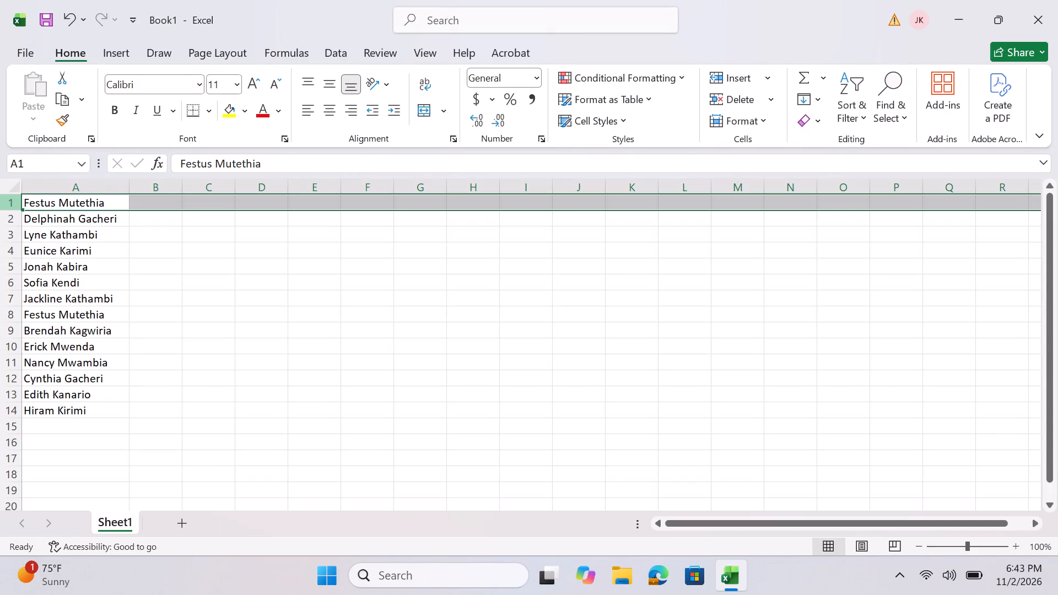
{"action": "left_click", "coordinate": [18, 201]}
{"action": "left_click", "coordinate": [18, 201]}
{"action": "right_click", "coordinate": [18, 201]}
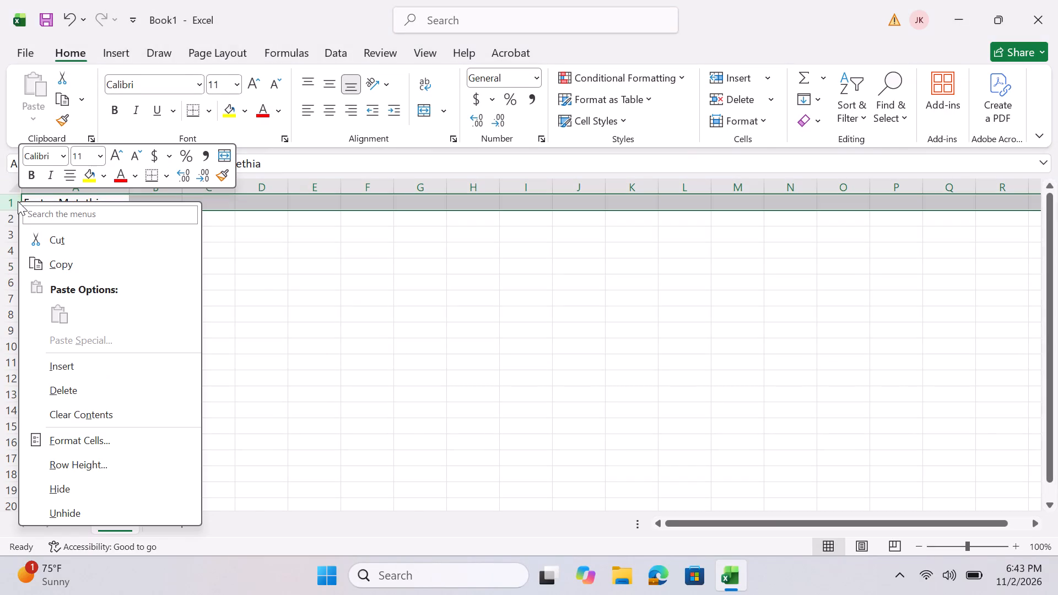
{"action": "left_click", "coordinate": [76, 366]}
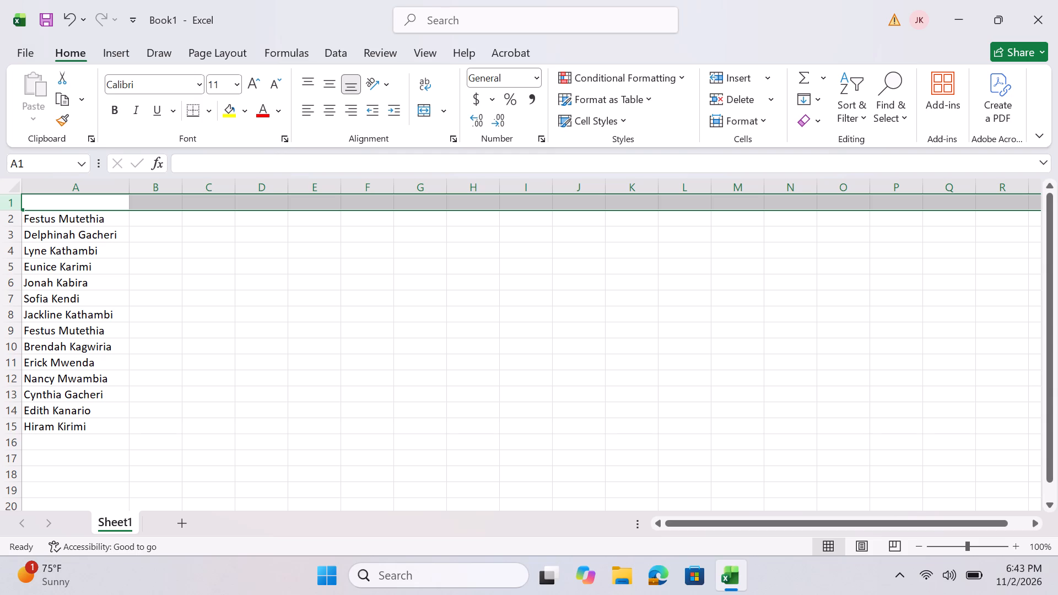
Enter the heading "Member Name" in cell A1 above the list of names.
{"action": "left_click", "coordinate": [39, 205]}
{"action": "left_click", "coordinate": [39, 205]}
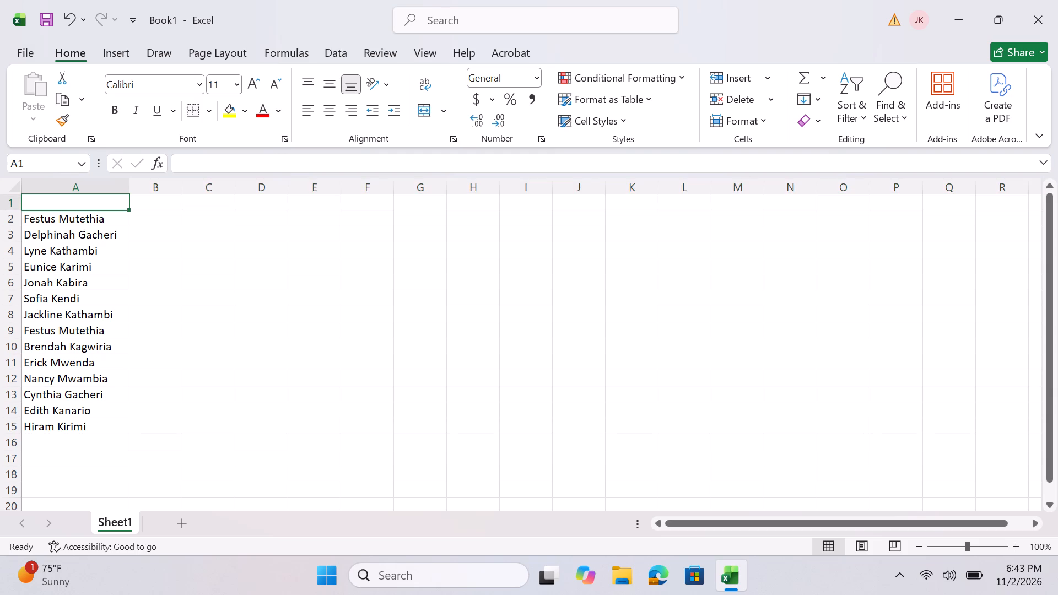
{"action": "key", "text": "m"}
{"action": "type", "text": "ember"}
{"action": "key", "text": "space"}
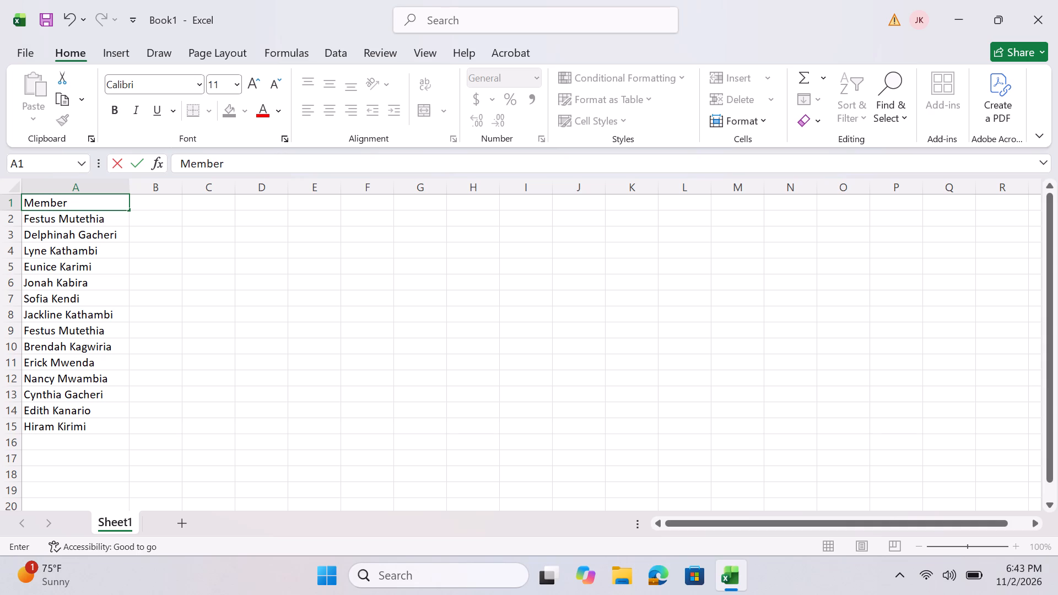
{"action": "key", "text": "n"}
{"action": "type", "text": "ame"}
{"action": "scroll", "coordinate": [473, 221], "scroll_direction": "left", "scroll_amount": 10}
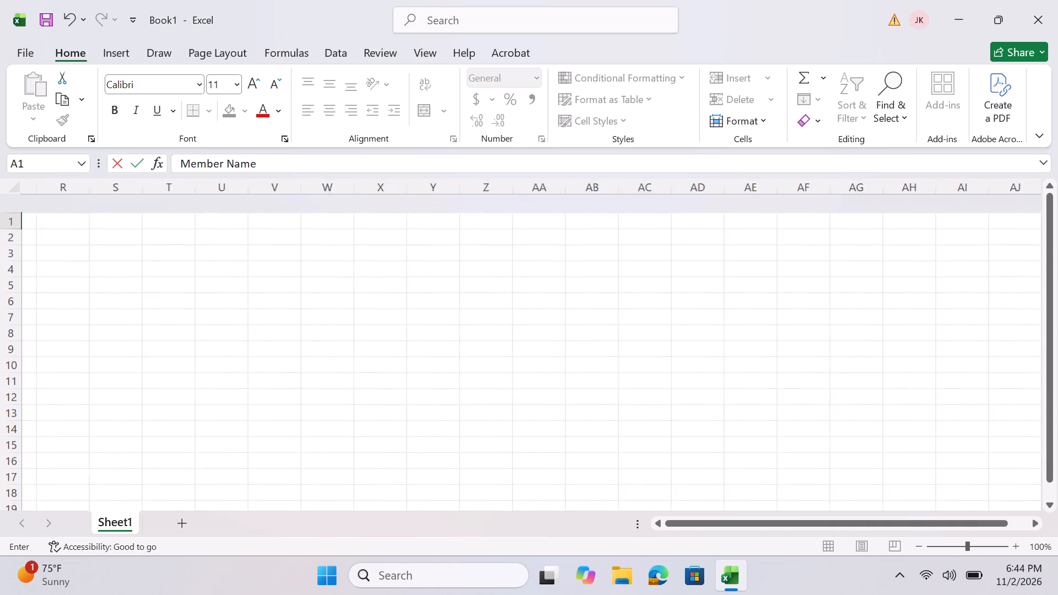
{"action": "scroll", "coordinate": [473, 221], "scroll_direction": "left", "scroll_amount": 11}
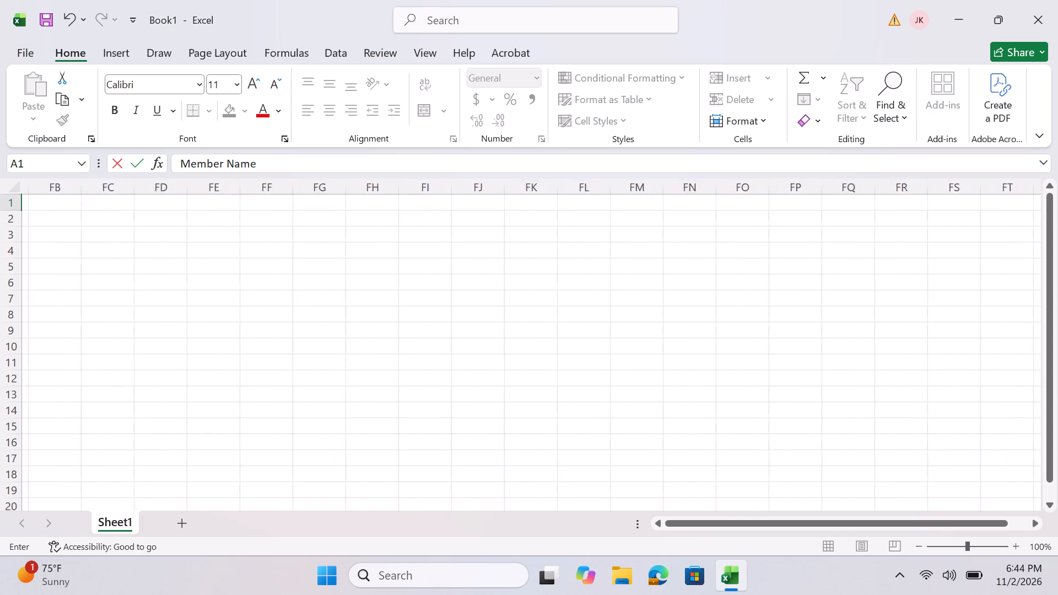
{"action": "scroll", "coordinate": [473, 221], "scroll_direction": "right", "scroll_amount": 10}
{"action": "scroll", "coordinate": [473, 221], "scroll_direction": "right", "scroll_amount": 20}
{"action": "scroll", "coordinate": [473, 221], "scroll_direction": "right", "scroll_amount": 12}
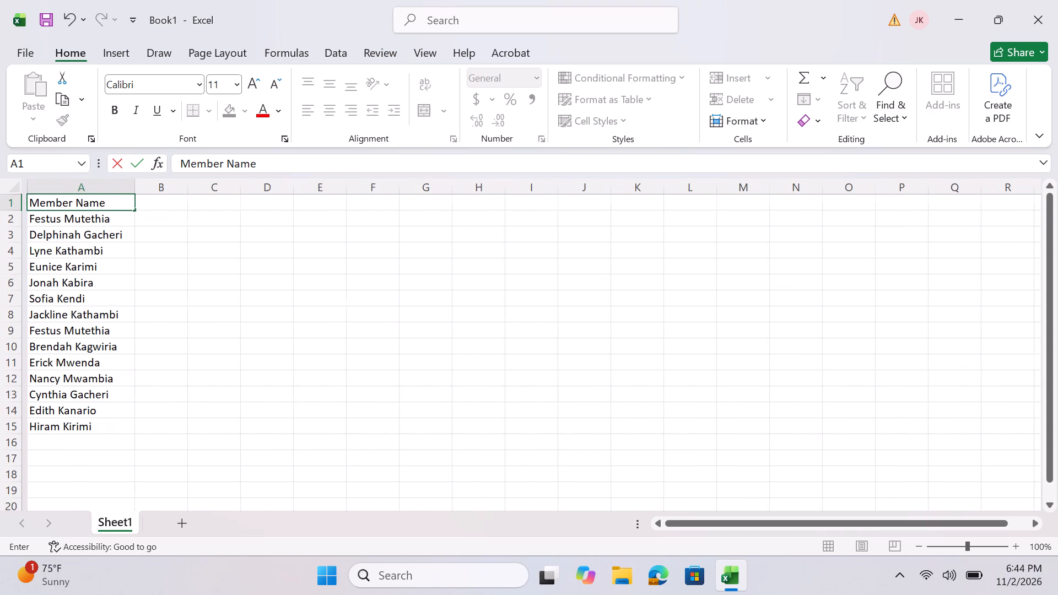
Enter the month headings "August" in cell B1 and "September" in cell C1.
{"action": "left_click", "coordinate": [144, 203]}
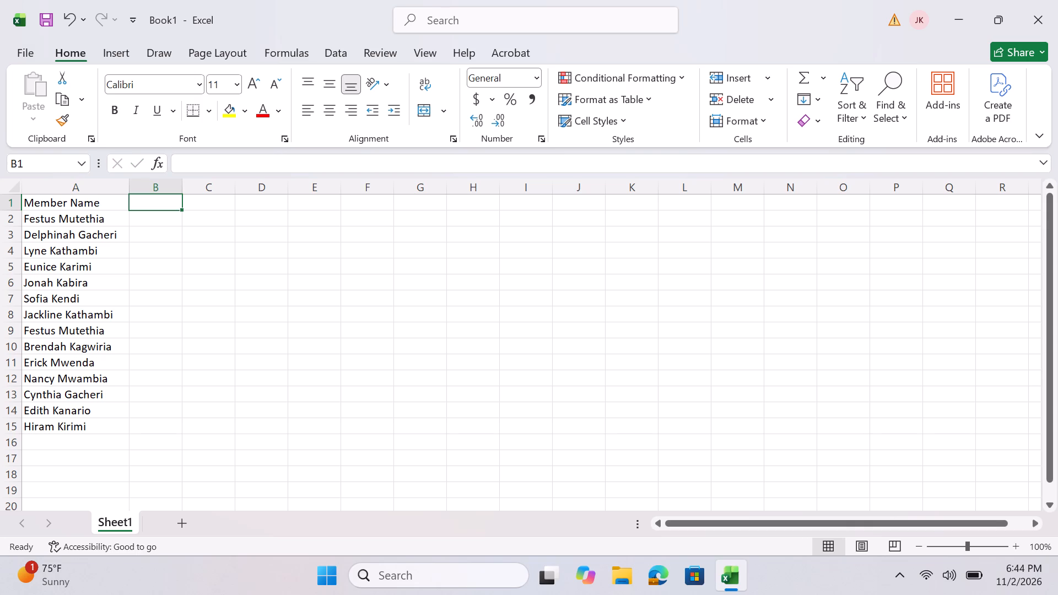
{"action": "key", "text": "a"}
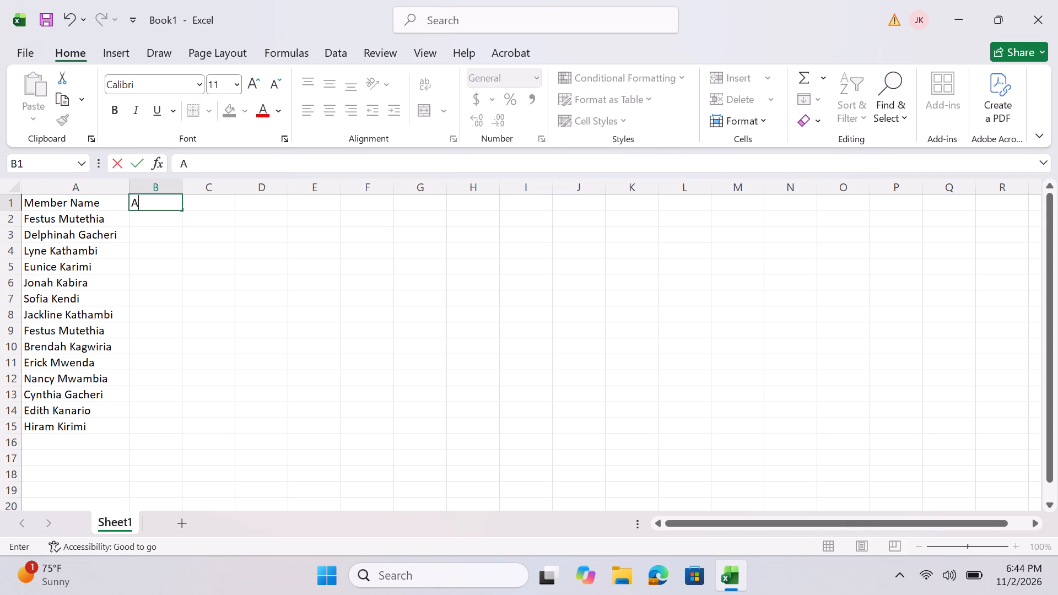
{"action": "type", "text": "ugust"}
{"action": "left_click", "coordinate": [223, 204]}
{"action": "key", "text": "s"}
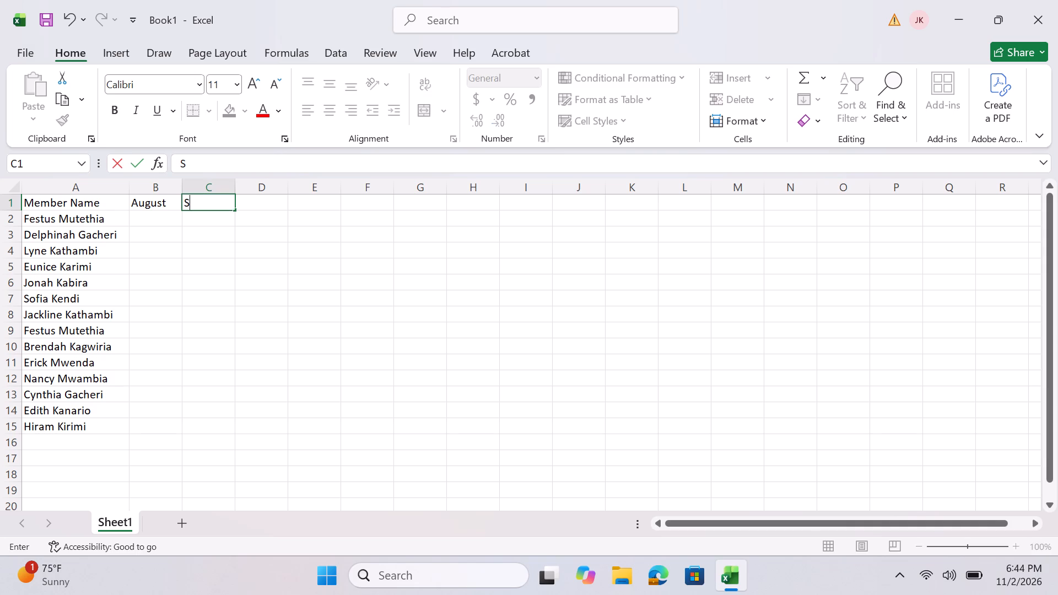
{"action": "type", "text": "eptember"}
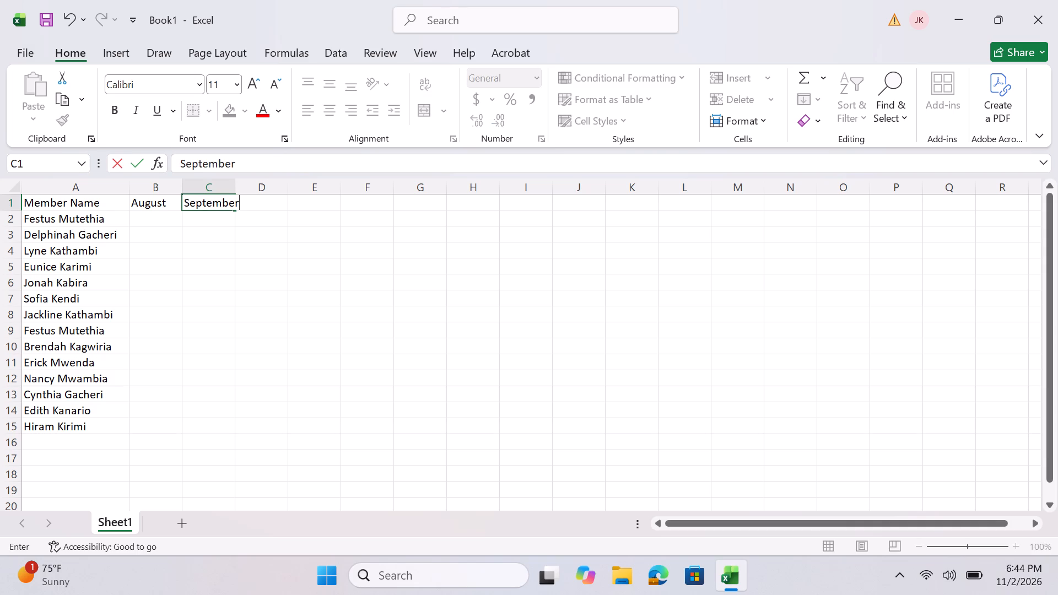
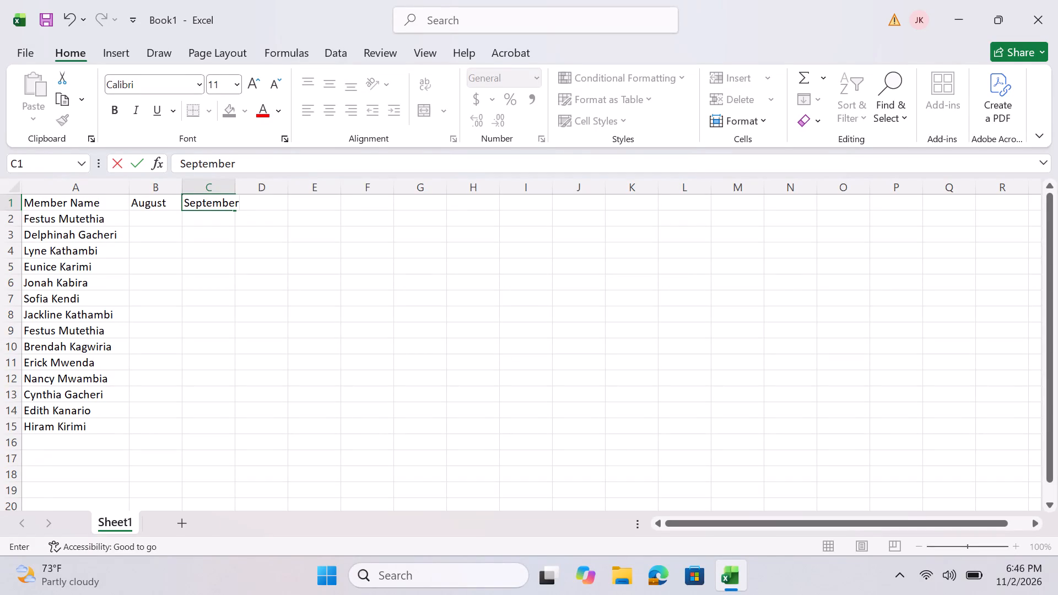
Commit the September heading and select cell B2, the first member's cell in the August column.
{"action": "left_click", "coordinate": [153, 221]}
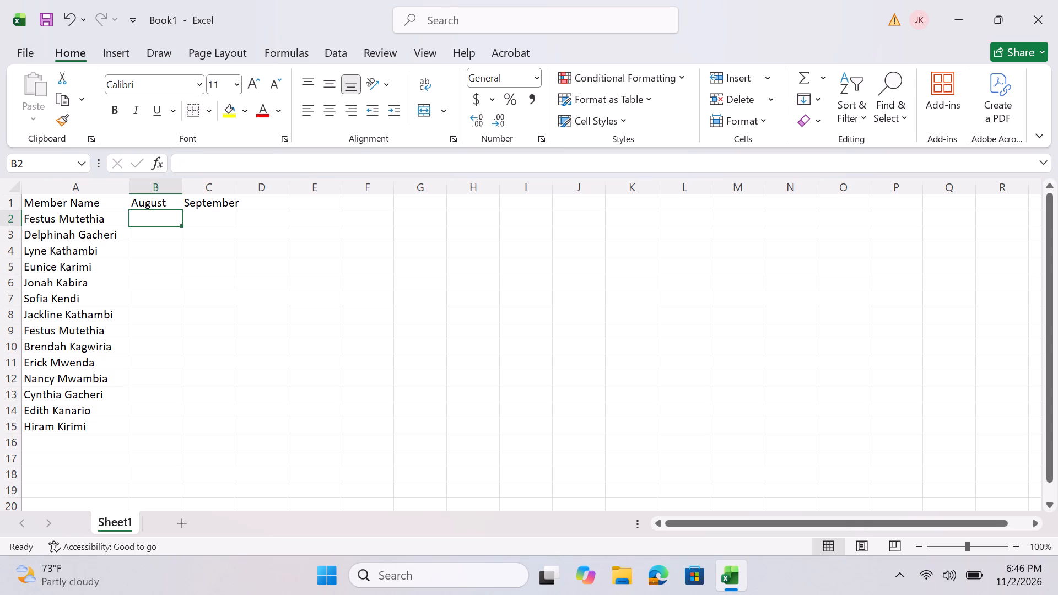
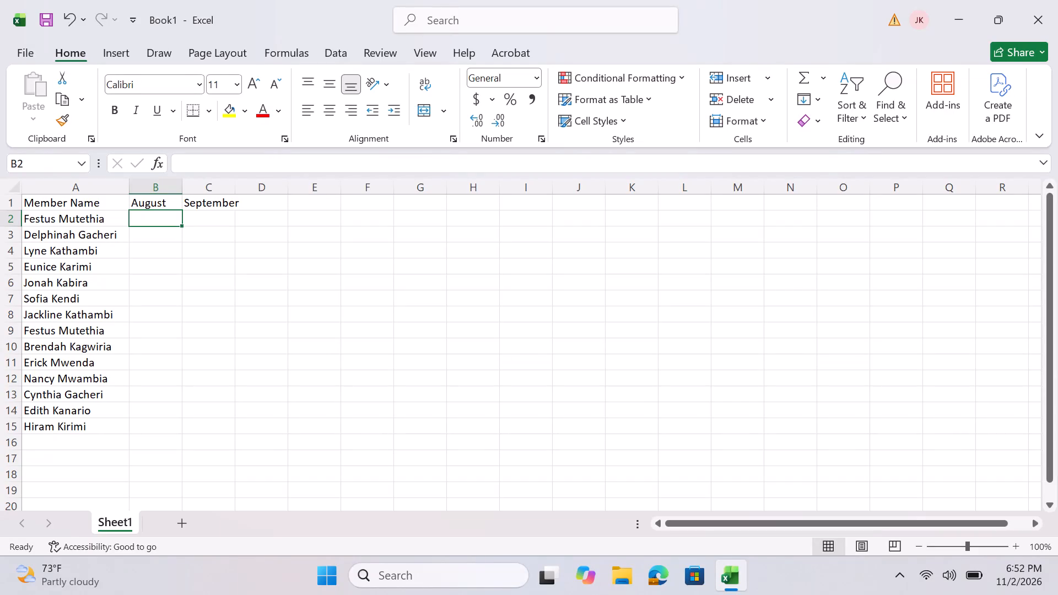
Enter 700 as the first member's August amount in B2 and begin the B3 entry with 7.
{"action": "left_click", "coordinate": [144, 217]}
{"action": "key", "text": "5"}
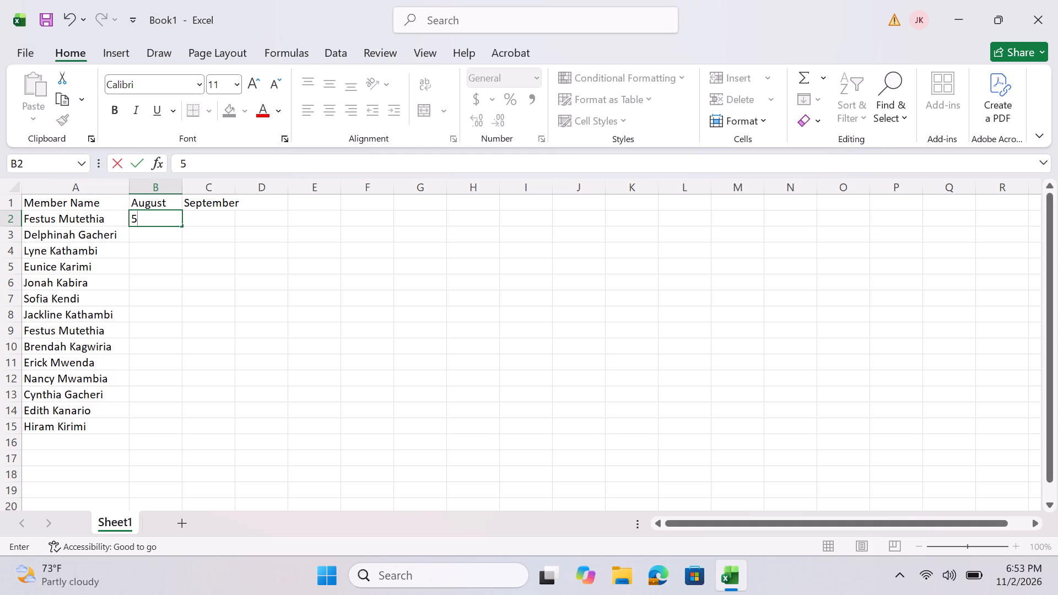
{"action": "key", "text": "BackSpace"}
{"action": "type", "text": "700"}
{"action": "left_click", "coordinate": [139, 234]}
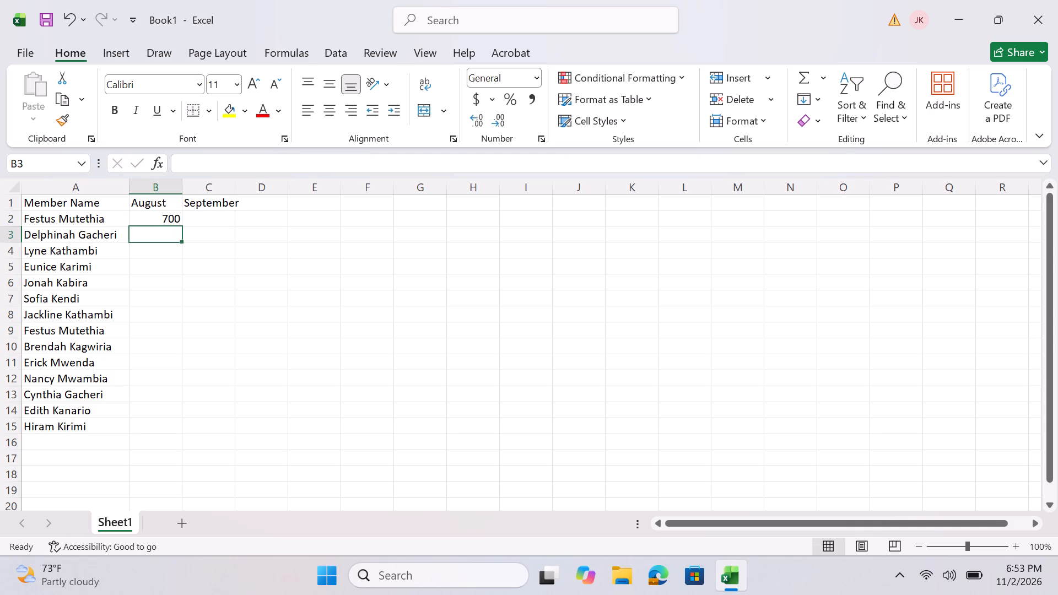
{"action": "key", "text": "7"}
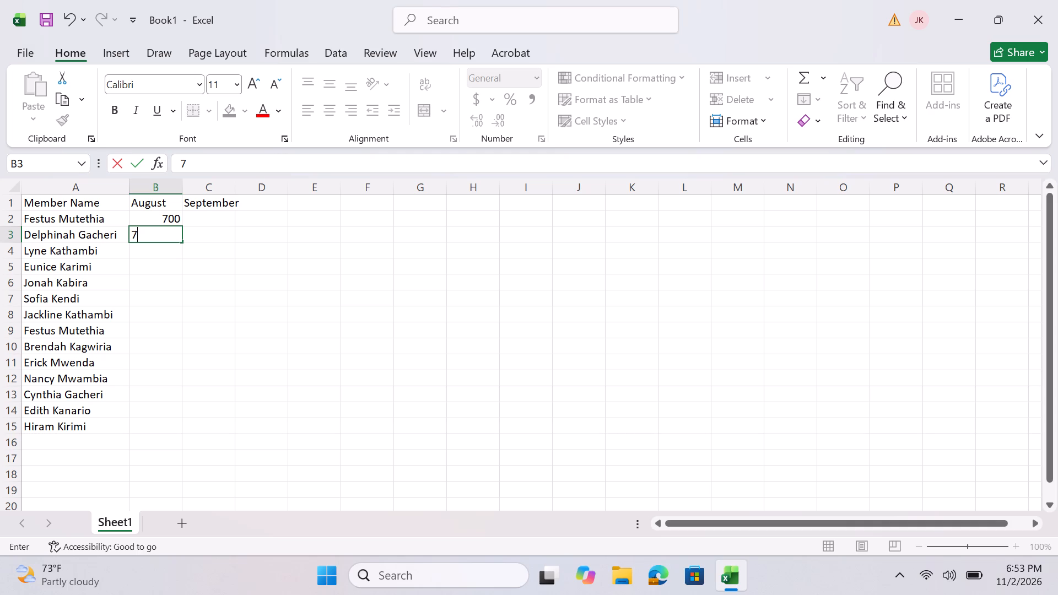
Replace the name in A2 with a different member's first and last name.
{"action": "left_click", "coordinate": [18, 214]}
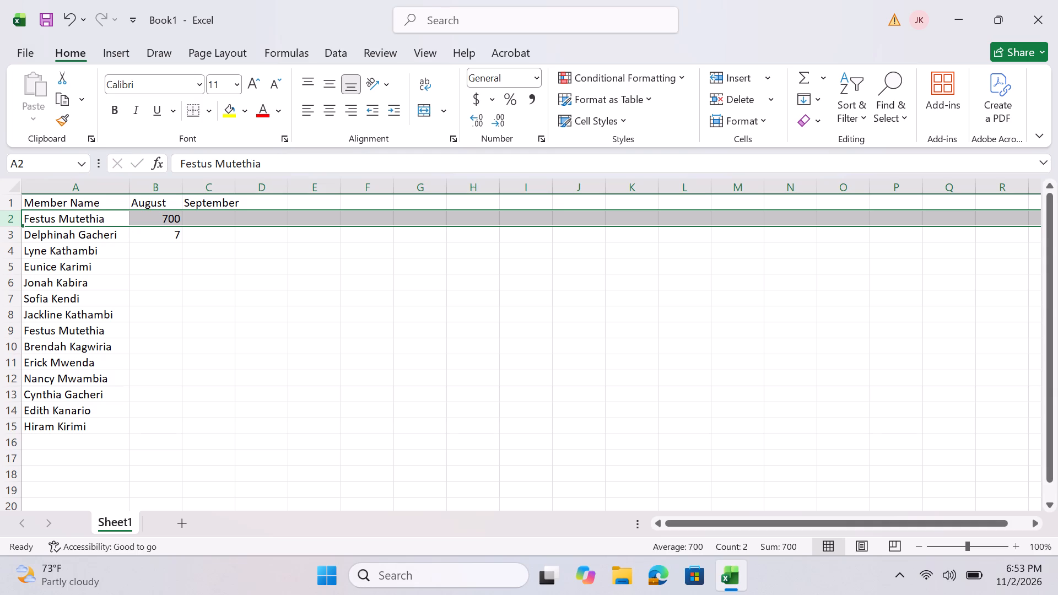
{"action": "left_click", "coordinate": [64, 219]}
{"action": "left_click", "coordinate": [52, 218]}
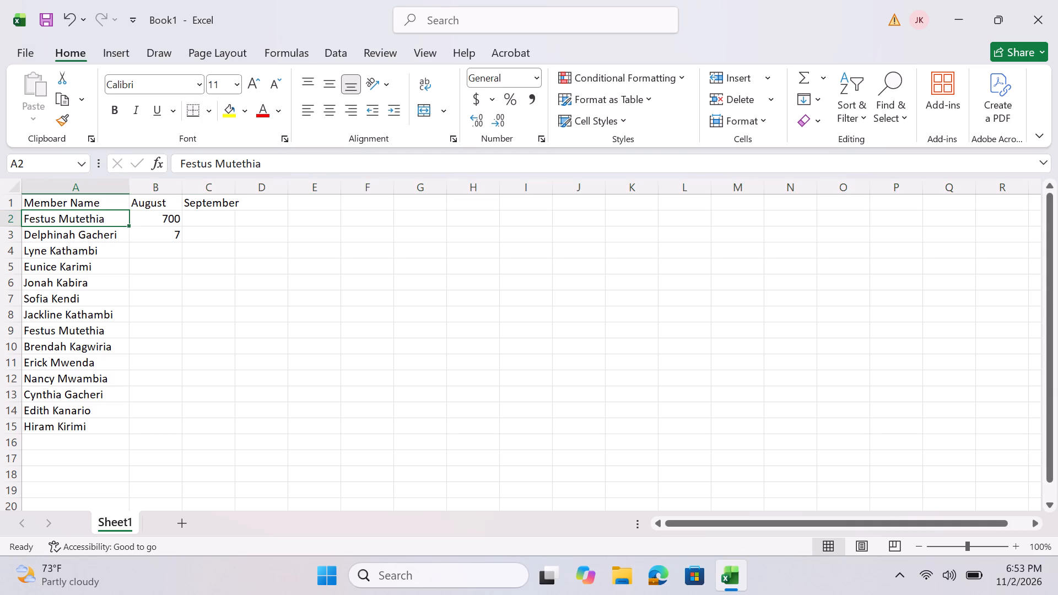
{"action": "left_click", "coordinate": [104, 218]}
{"action": "key", "text": "BackSpace"}
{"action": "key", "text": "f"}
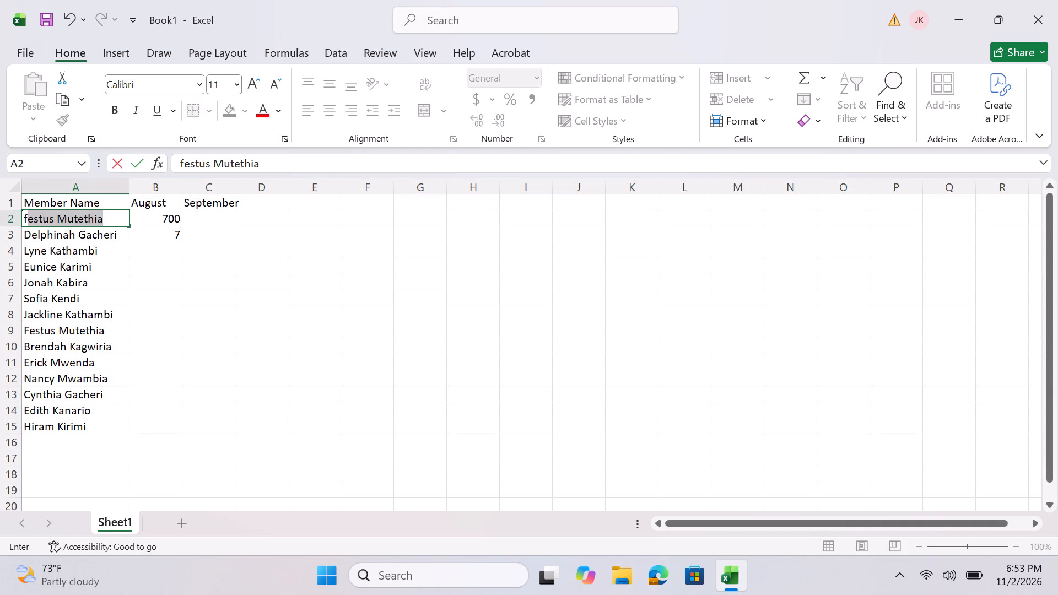
{"action": "key", "text": "BackSpace"}
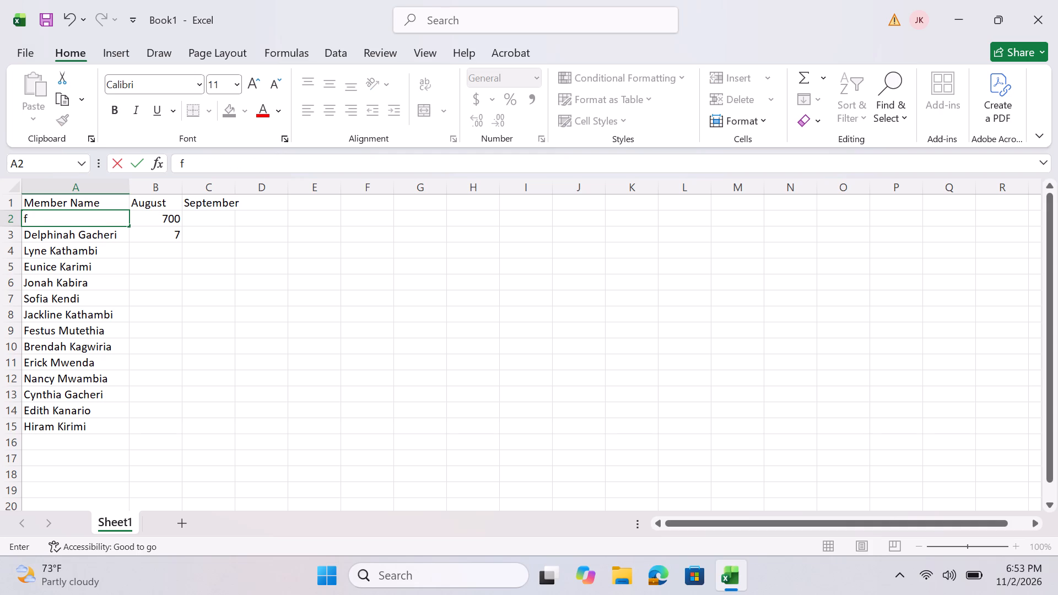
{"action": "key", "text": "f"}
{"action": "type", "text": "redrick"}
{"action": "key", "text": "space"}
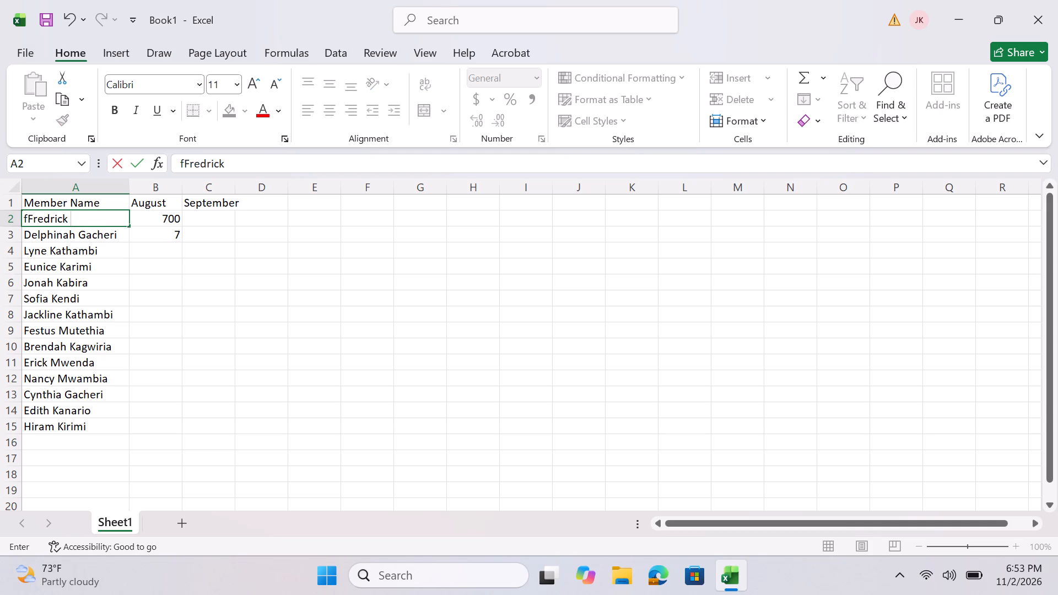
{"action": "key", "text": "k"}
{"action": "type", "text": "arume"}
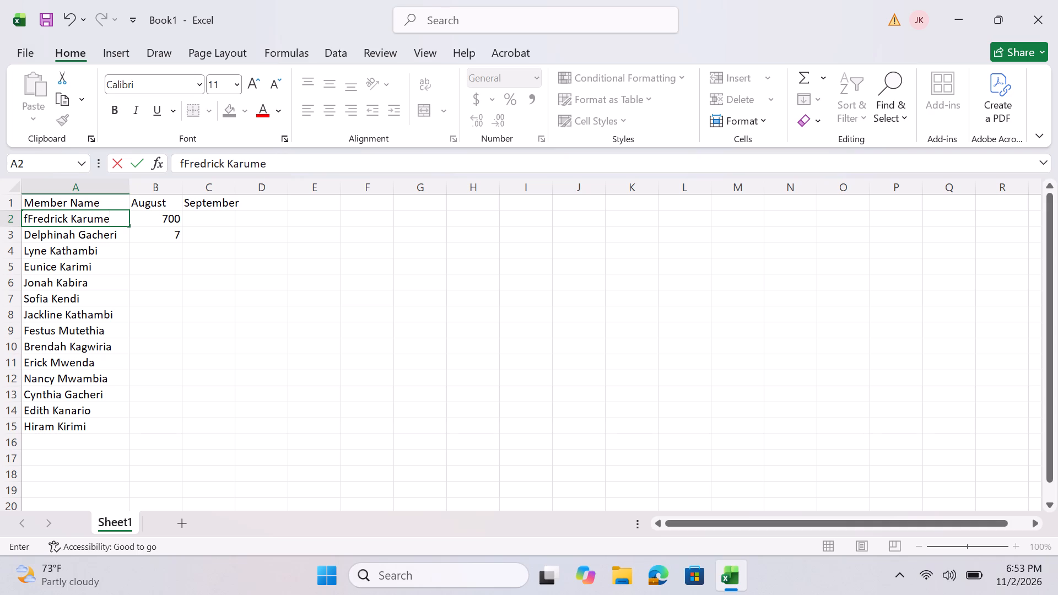
Change the second member's August amount in B3 to 700.
{"action": "left_click", "coordinate": [180, 240]}
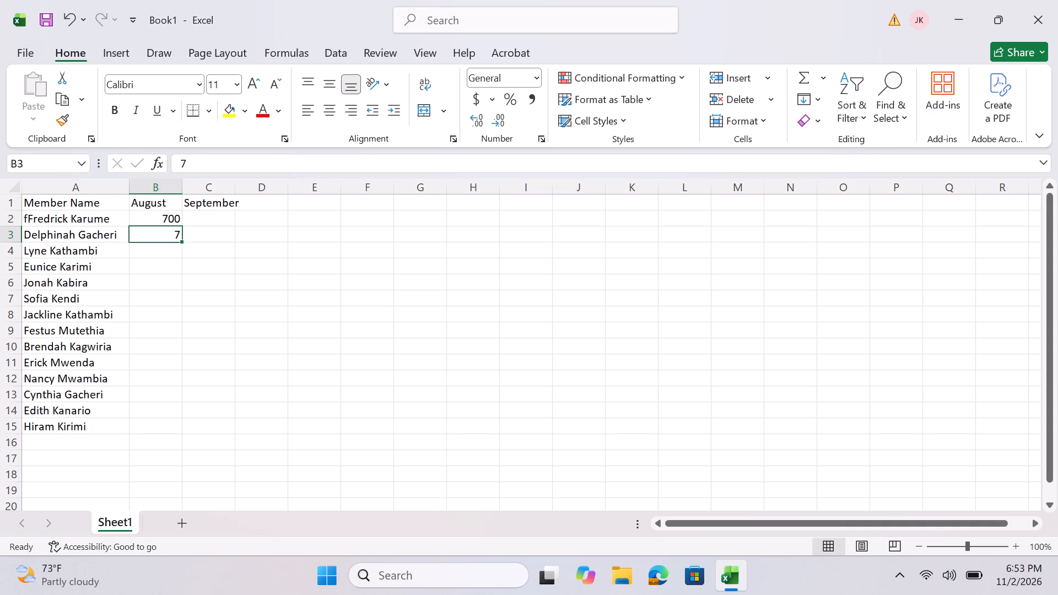
{"action": "key", "text": "F10"}
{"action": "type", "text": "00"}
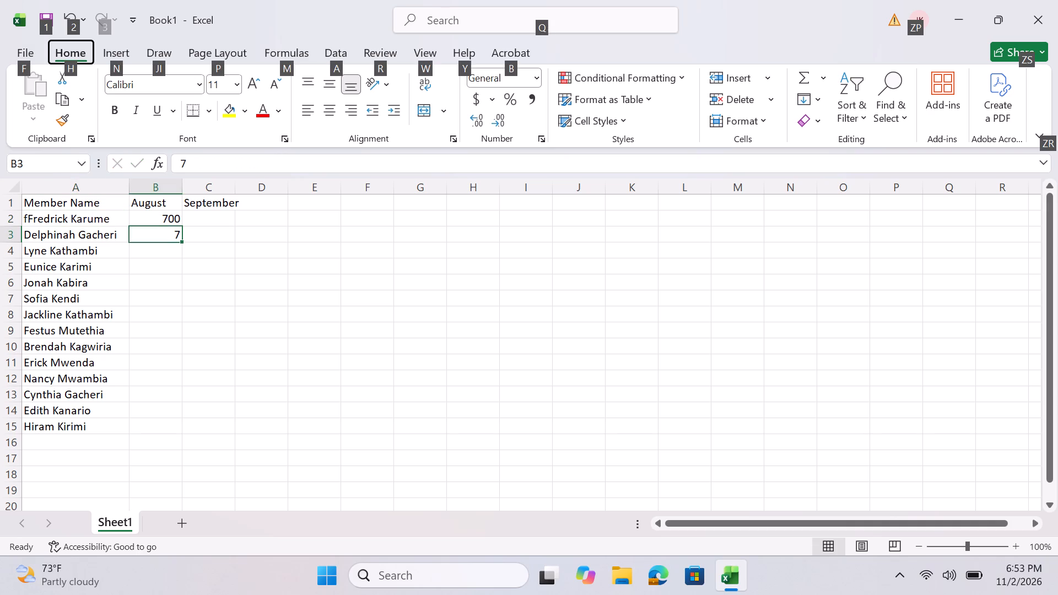
{"action": "left_click", "coordinate": [185, 231]}
{"action": "double_click", "coordinate": [176, 235]}
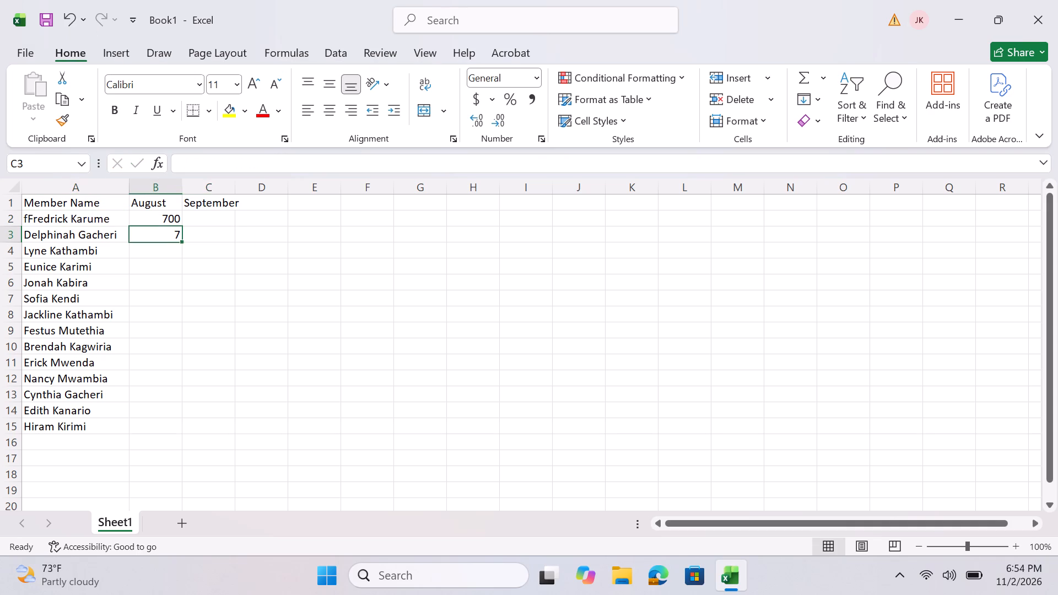
{"action": "left_click", "coordinate": [176, 235]}
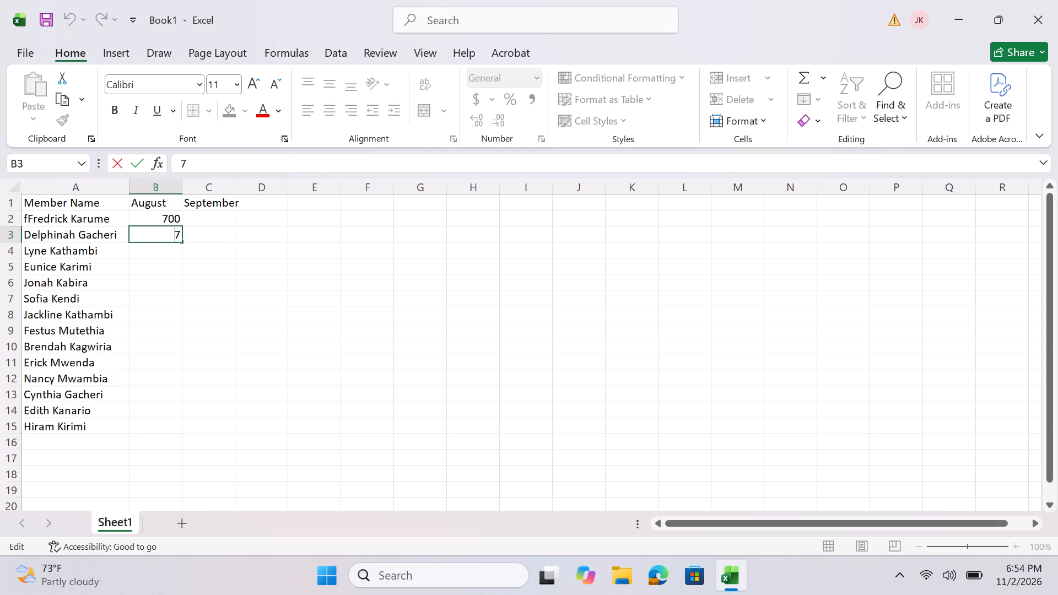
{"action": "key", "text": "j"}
{"action": "key", "text": "BackSpace"}
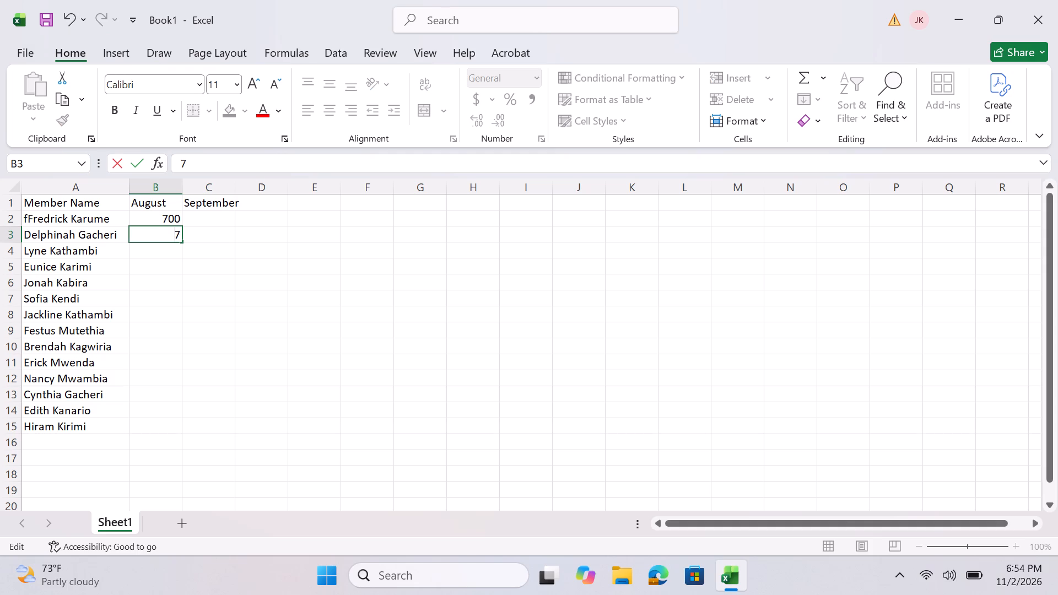
{"action": "left_click", "coordinate": [178, 235]}
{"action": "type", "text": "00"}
Enter 700 as the August amount for the members in rows 4 to 7, cells B4 to B7.
{"action": "left_click", "coordinate": [166, 253]}
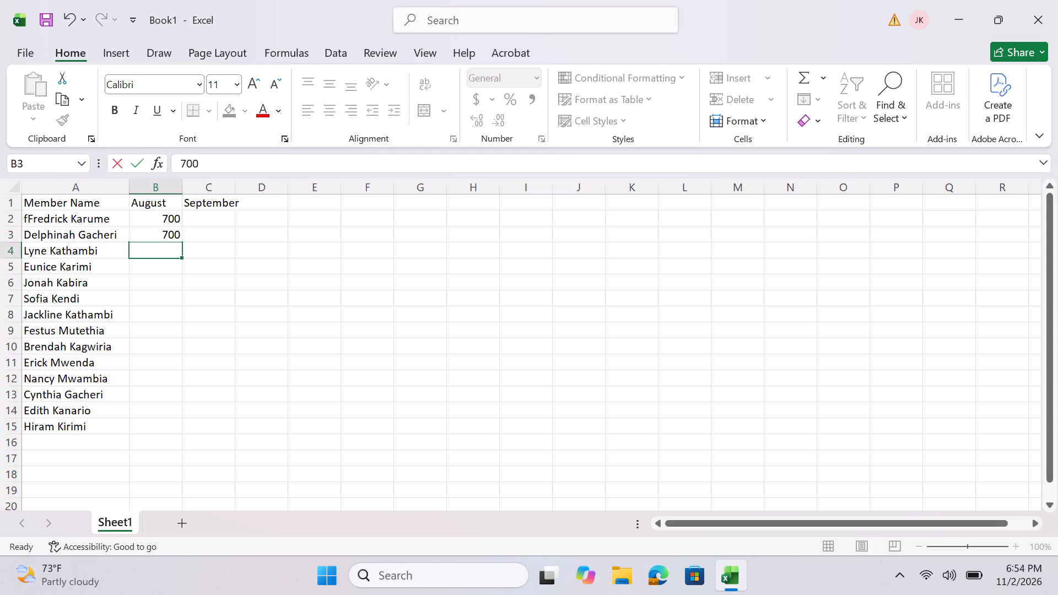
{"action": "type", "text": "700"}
{"action": "left_click", "coordinate": [169, 271]}
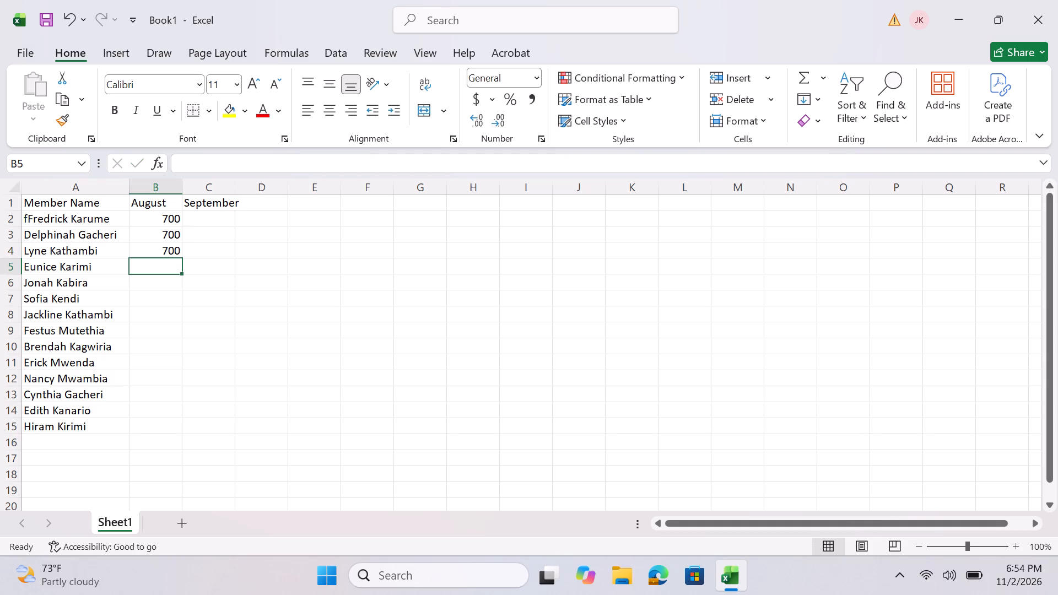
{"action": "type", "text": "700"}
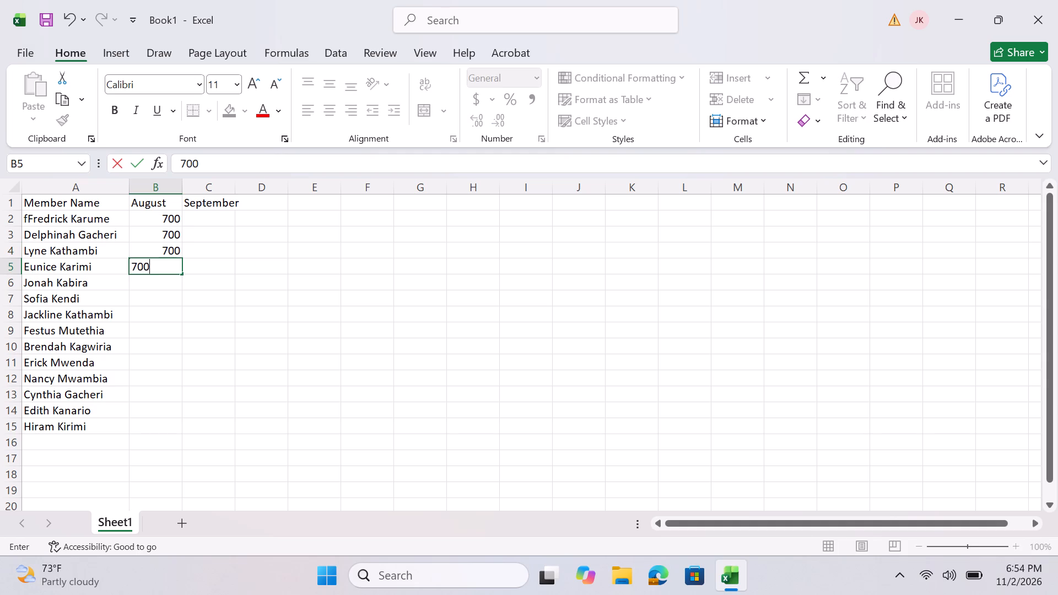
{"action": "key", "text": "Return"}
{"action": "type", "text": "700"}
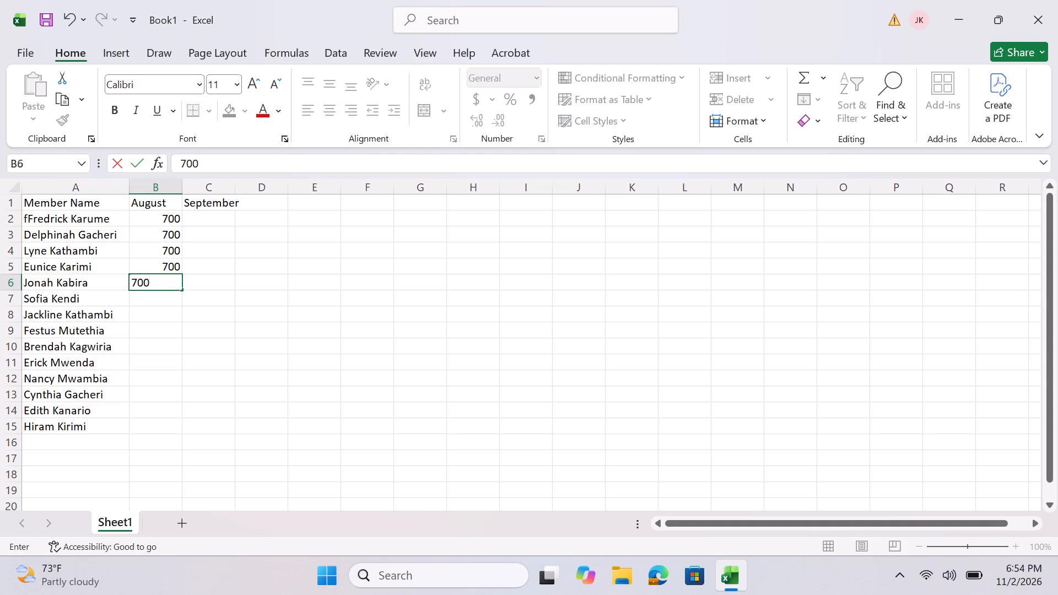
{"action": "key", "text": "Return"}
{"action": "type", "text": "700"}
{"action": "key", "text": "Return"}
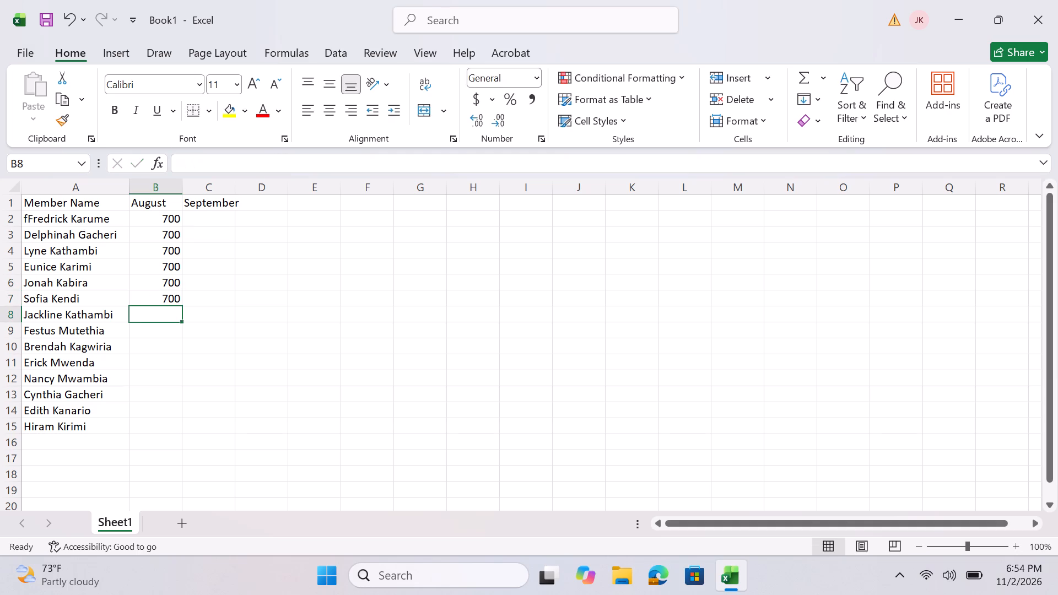
Enter 700 as the August amount for the members in rows 8 to 11, cells B8 to B11.
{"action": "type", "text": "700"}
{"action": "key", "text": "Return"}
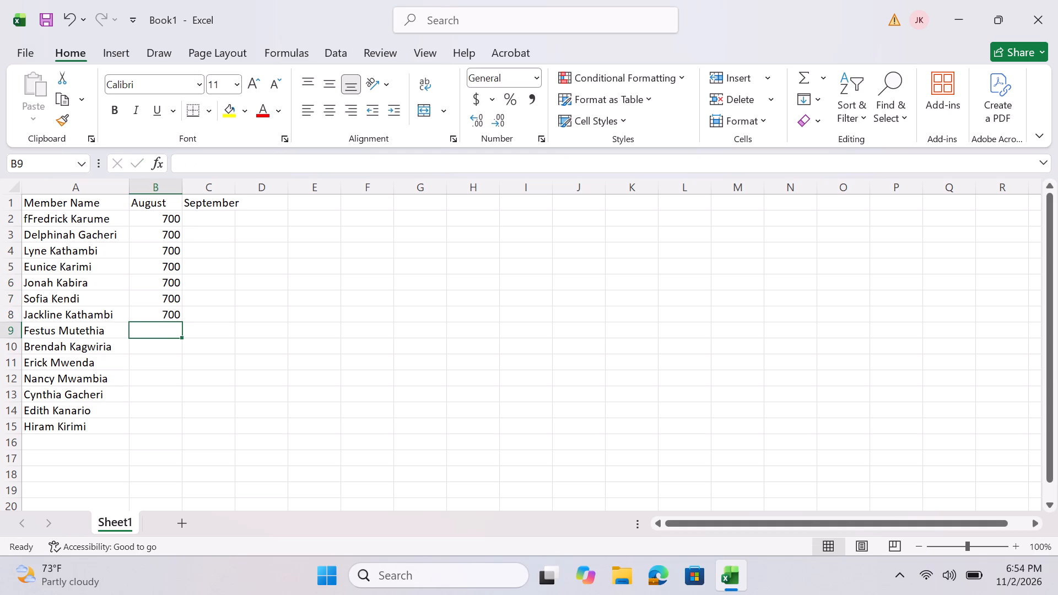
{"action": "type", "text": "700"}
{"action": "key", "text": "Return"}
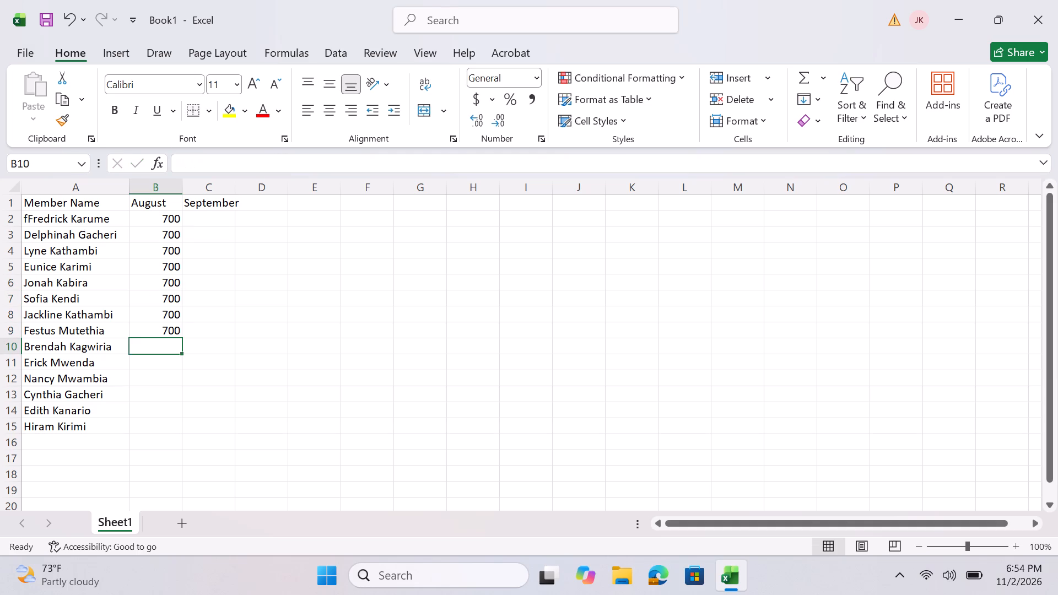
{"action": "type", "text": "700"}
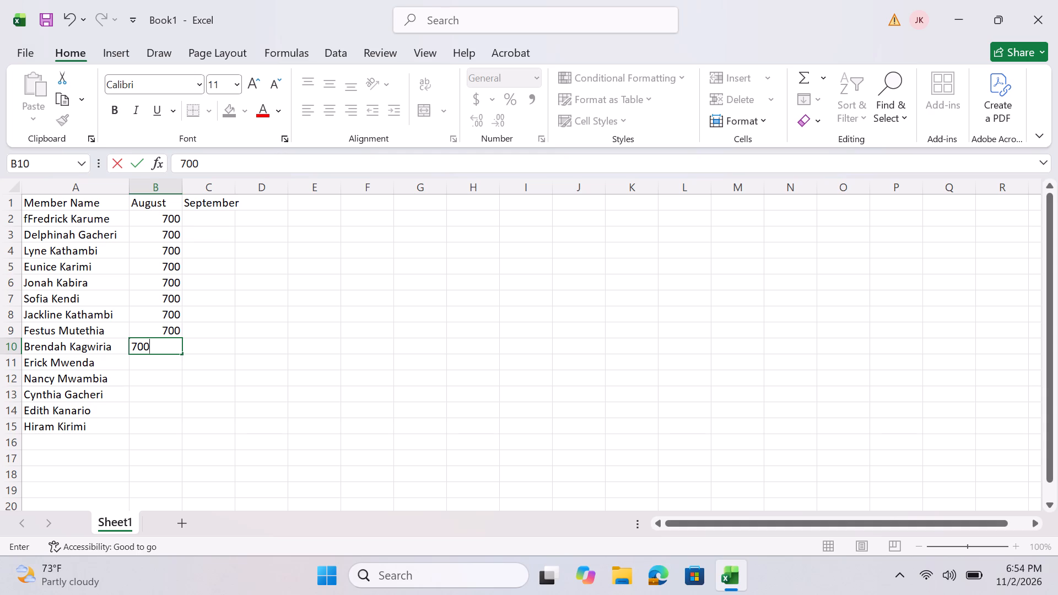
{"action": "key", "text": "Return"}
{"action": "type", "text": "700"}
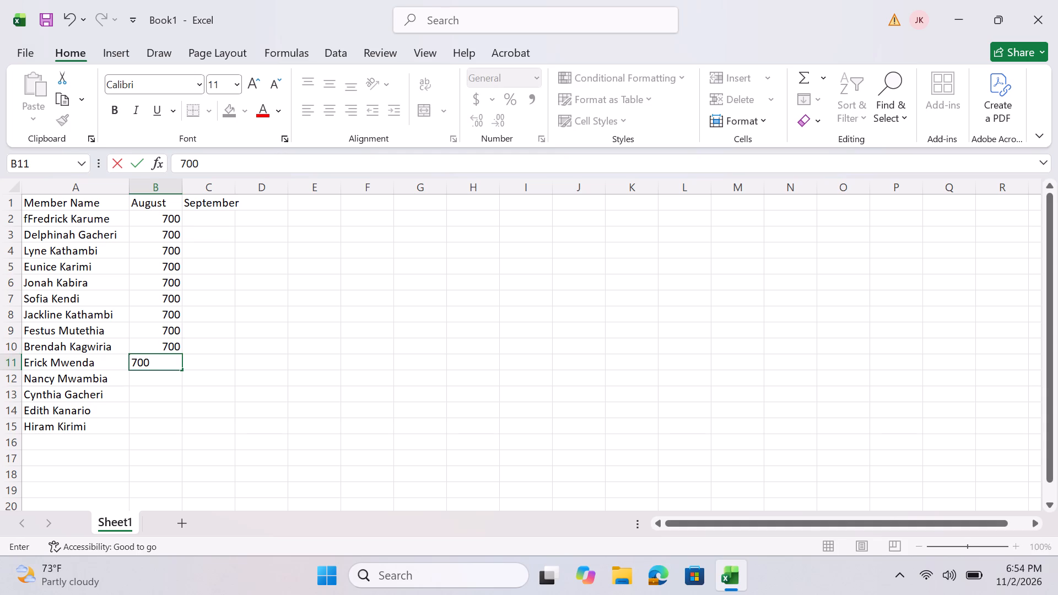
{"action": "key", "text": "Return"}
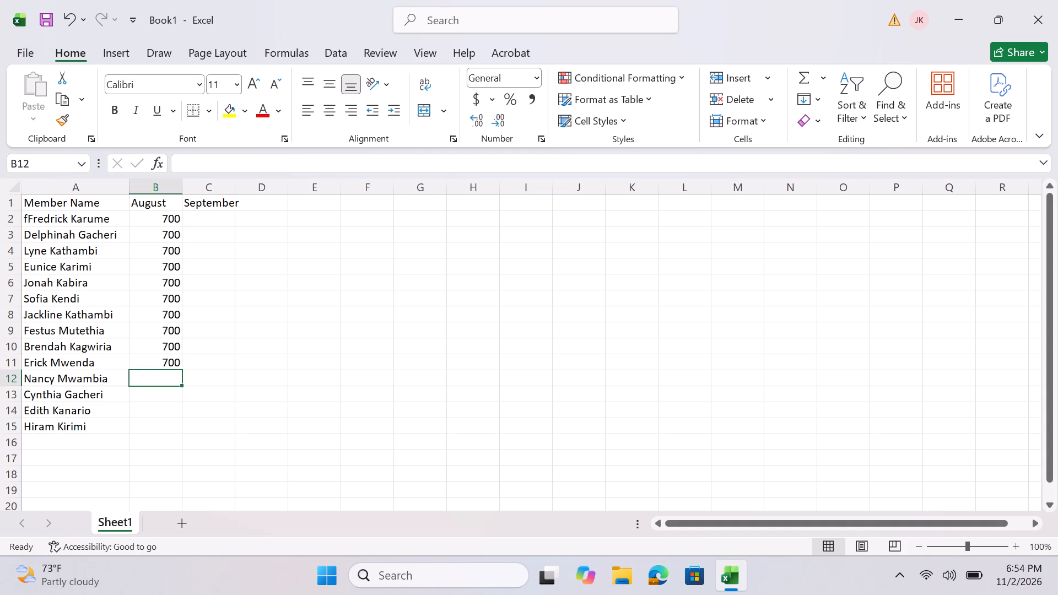
Enter 500 as the September amount for the members in rows 2 to 5, cells C2 to C5.
{"action": "left_click", "coordinate": [202, 217]}
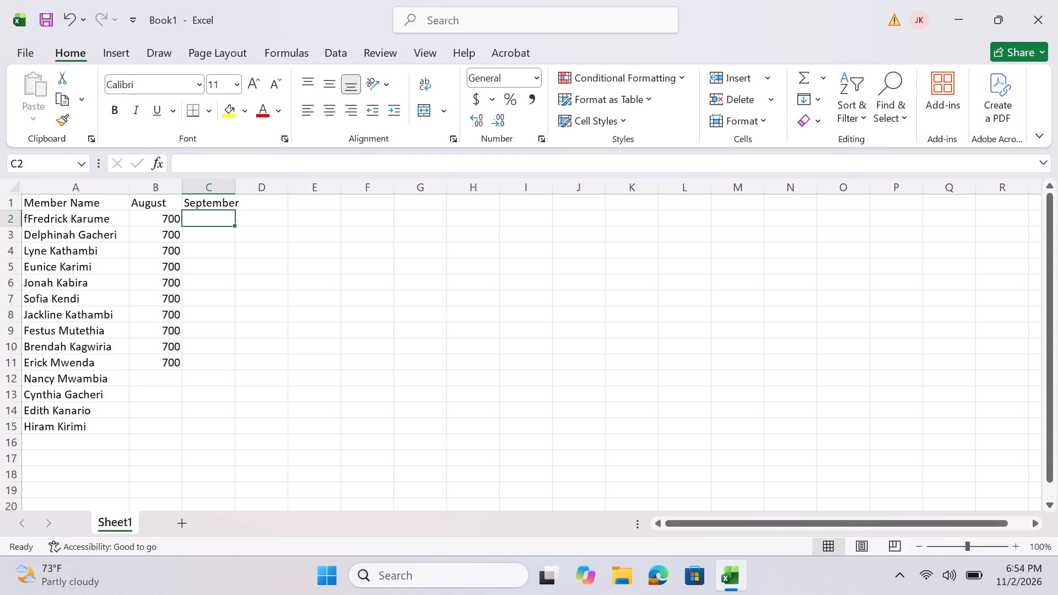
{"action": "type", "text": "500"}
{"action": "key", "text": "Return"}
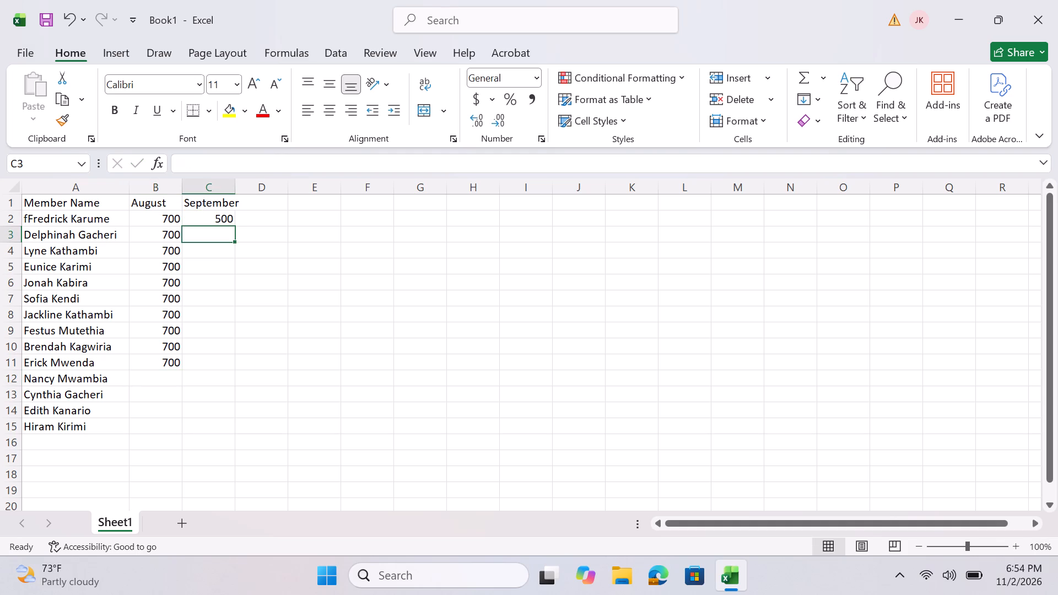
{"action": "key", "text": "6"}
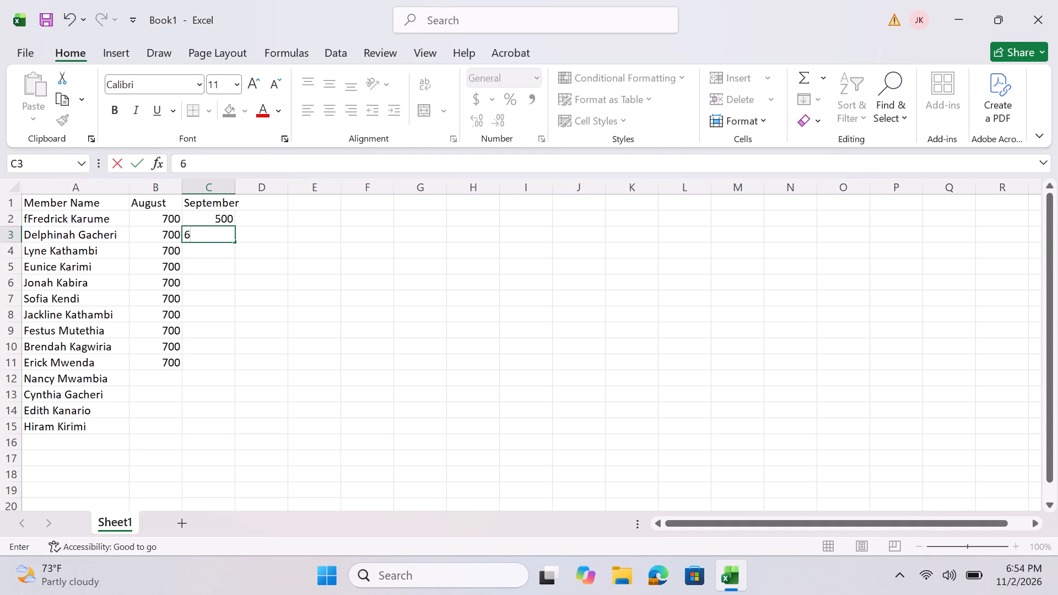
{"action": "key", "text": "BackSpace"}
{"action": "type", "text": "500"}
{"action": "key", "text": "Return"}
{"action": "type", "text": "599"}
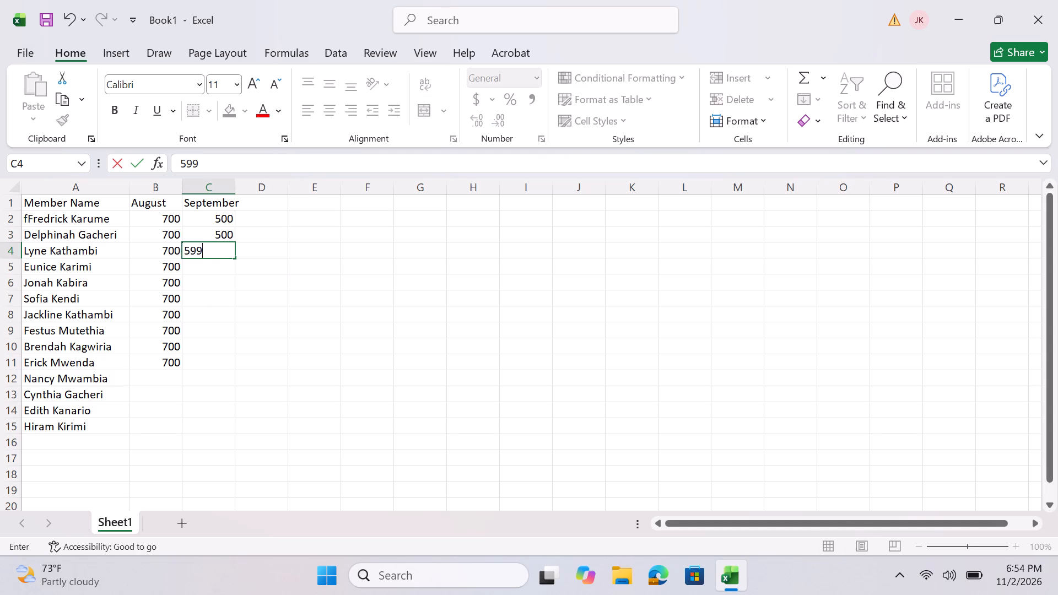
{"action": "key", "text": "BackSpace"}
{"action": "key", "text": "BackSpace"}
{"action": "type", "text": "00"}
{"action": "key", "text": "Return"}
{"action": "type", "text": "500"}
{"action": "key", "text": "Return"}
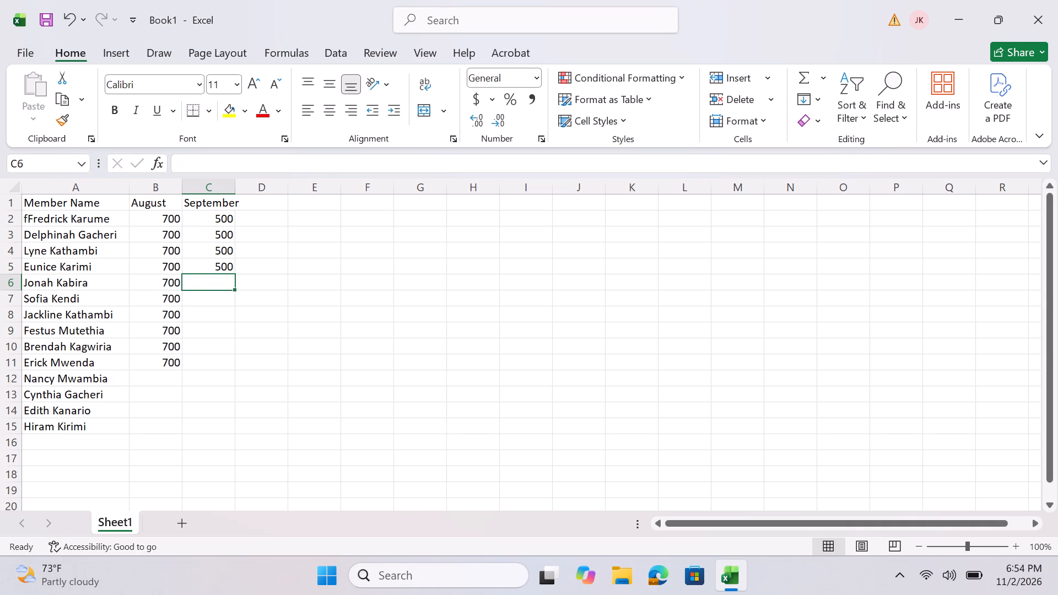
Enter 500 as the September amount for the member in row 6, cell C6.
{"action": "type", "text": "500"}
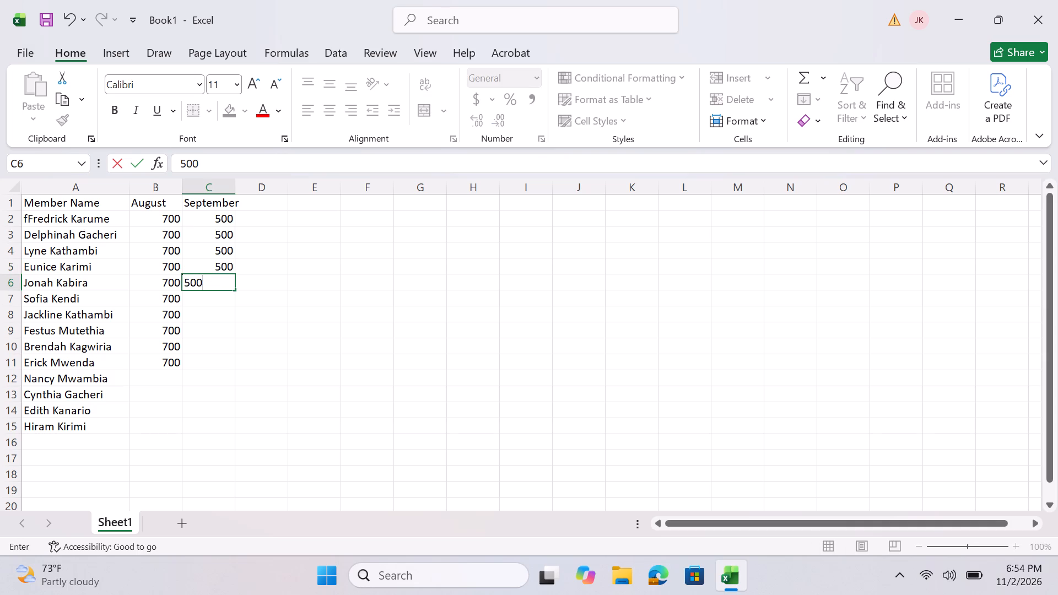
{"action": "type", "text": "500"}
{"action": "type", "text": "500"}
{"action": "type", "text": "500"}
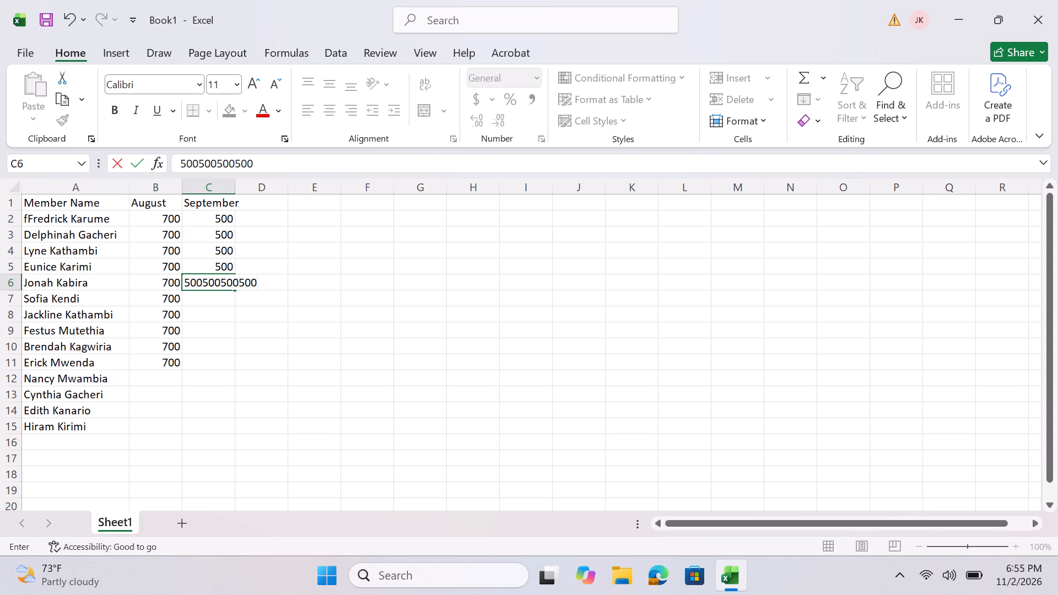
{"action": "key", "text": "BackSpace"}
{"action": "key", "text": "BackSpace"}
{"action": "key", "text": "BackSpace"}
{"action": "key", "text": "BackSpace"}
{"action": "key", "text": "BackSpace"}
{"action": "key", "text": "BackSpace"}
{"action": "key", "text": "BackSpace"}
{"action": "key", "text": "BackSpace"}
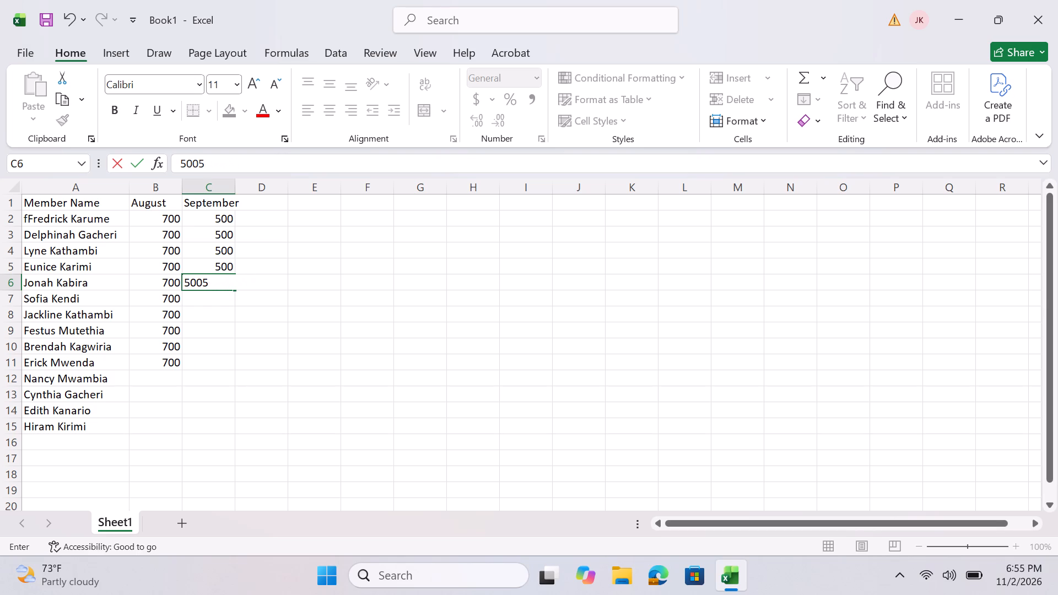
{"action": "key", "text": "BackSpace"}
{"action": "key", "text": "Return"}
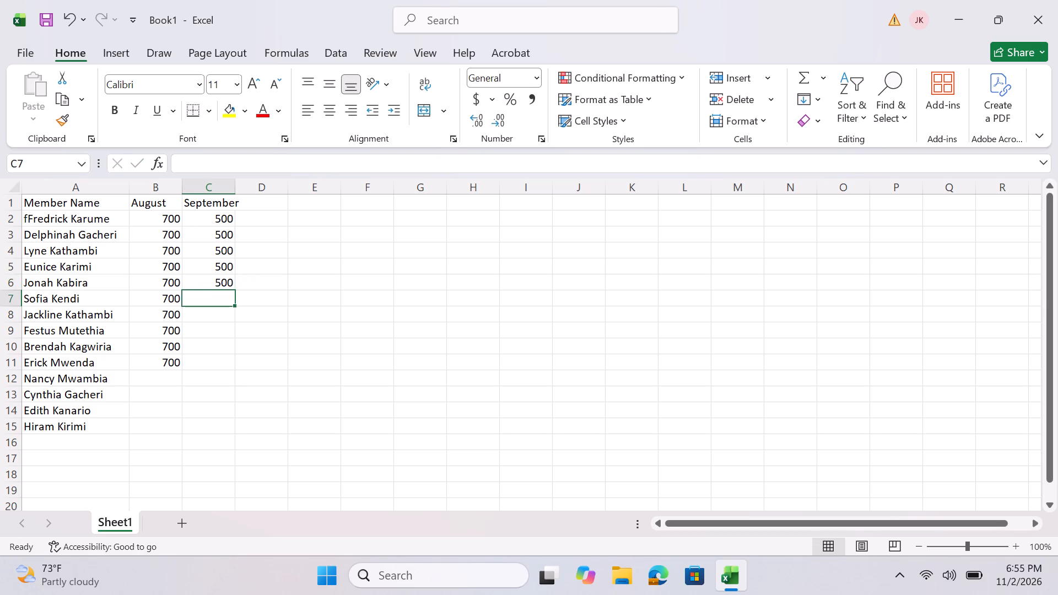
Enter 500 as the September amount for the members in rows 7 and 8, cells C7 and C8.
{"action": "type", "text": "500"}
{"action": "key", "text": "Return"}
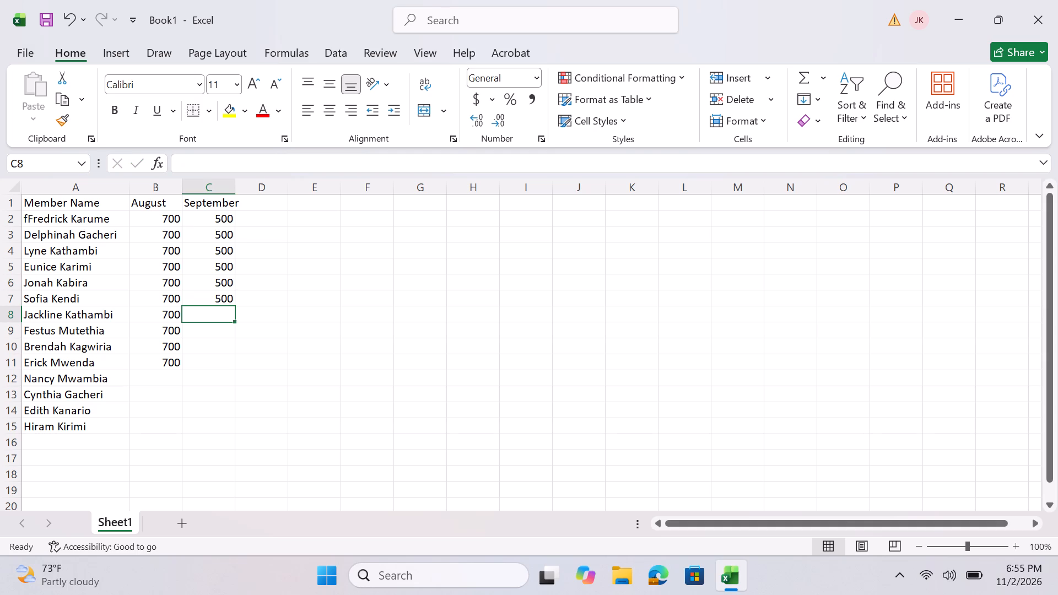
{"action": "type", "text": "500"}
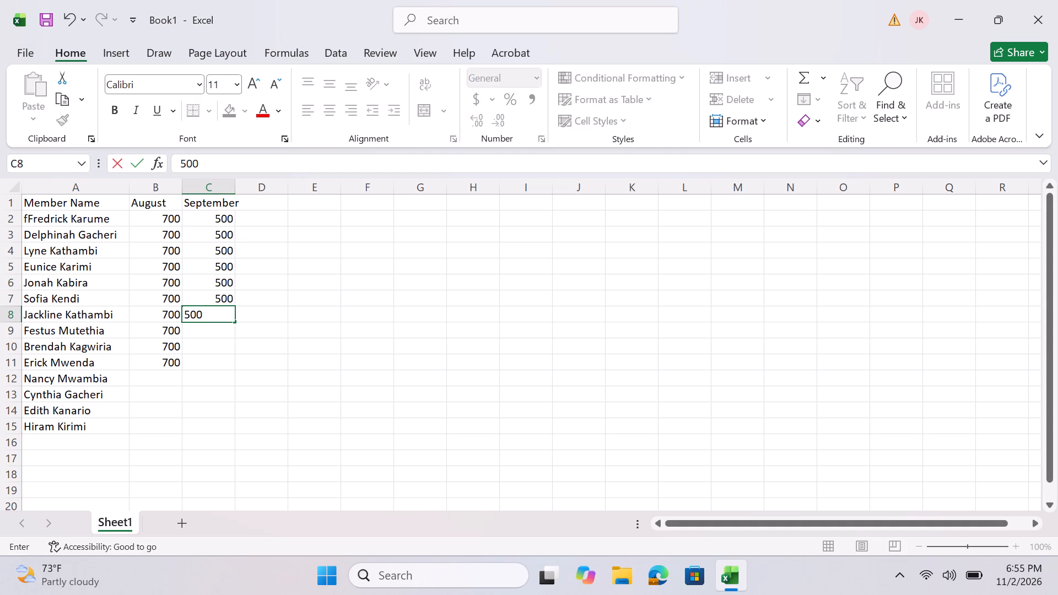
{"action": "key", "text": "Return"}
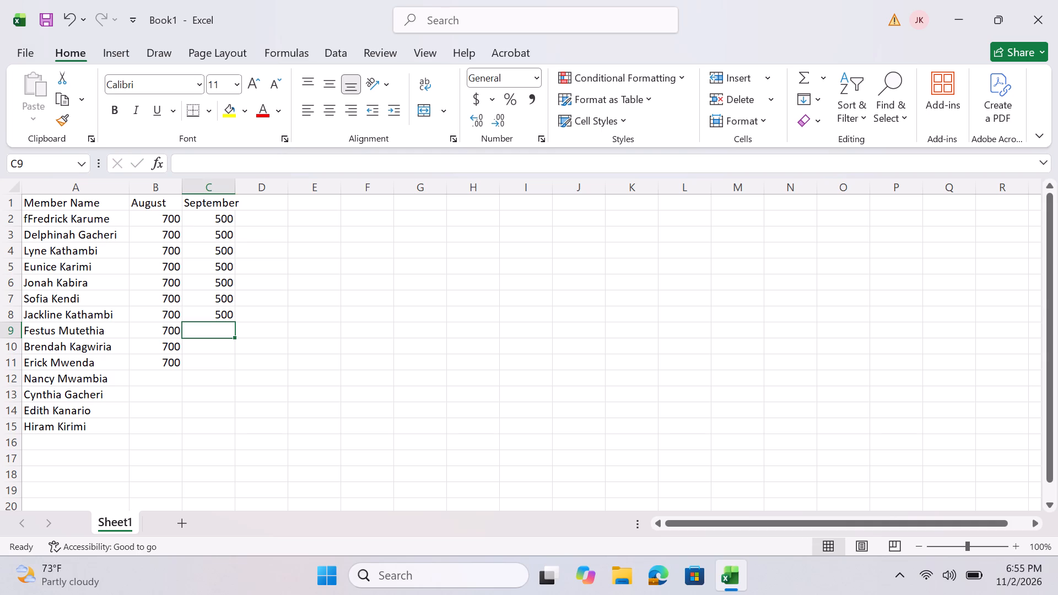
Leave C9 blank and enter 500 as the September amount for the members in rows 10 and 11, cells C10 and C11.
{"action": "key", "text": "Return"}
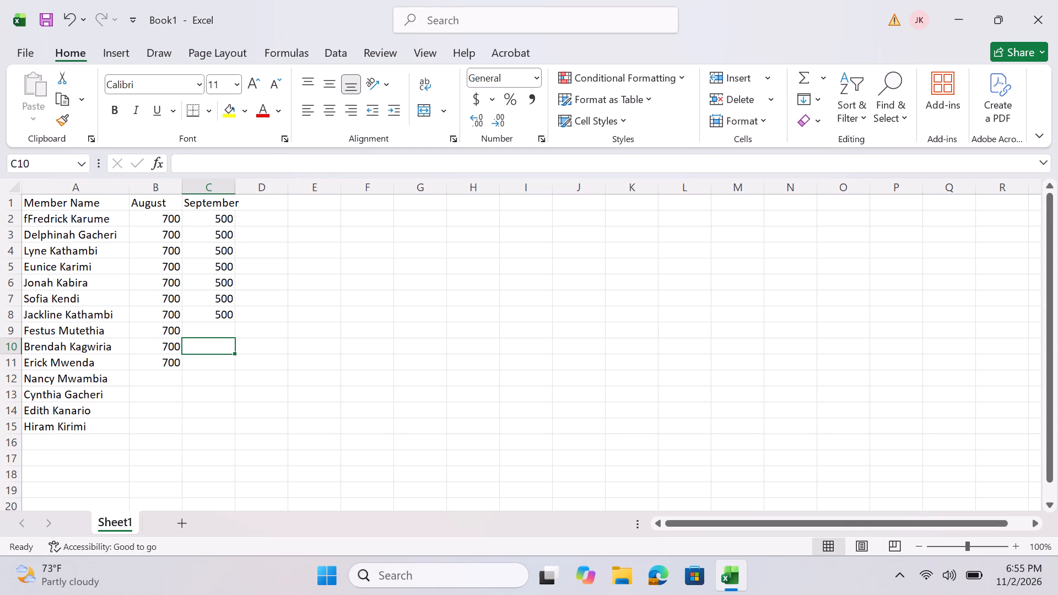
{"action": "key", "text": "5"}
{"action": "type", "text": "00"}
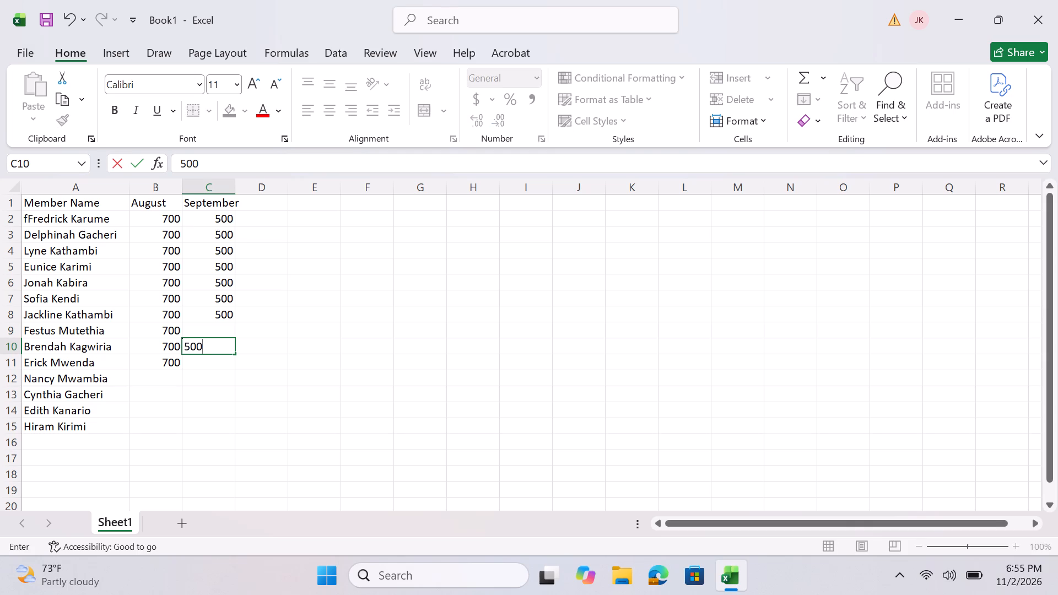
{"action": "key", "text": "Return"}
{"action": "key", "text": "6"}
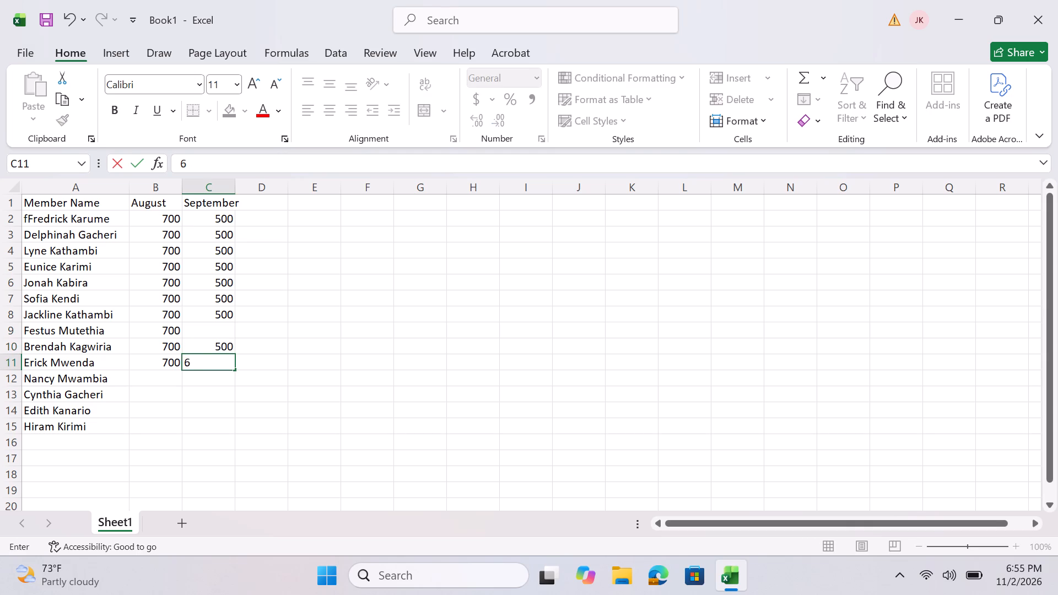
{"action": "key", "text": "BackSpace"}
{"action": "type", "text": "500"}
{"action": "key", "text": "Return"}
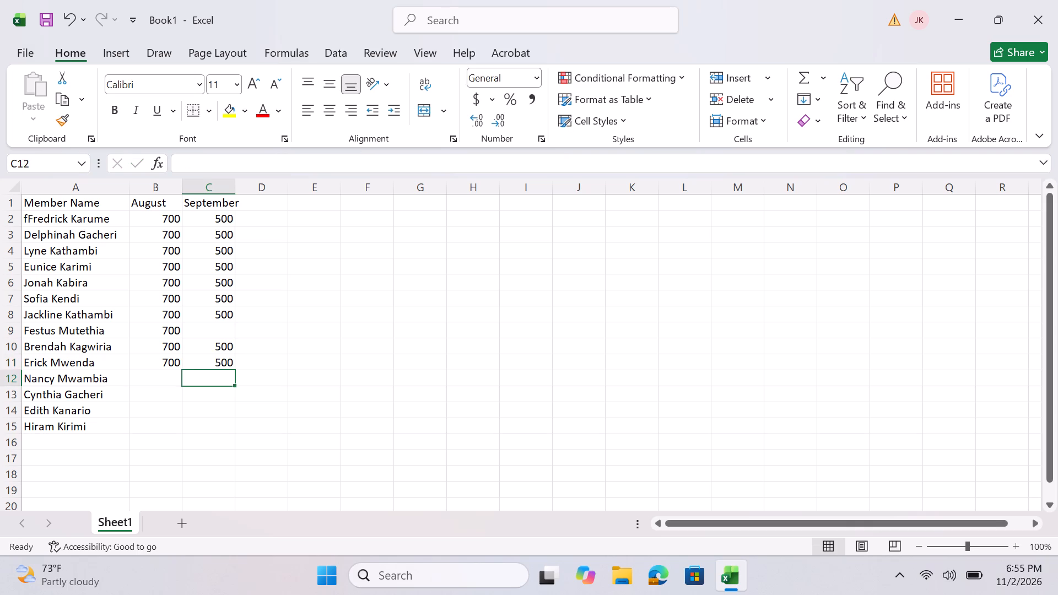
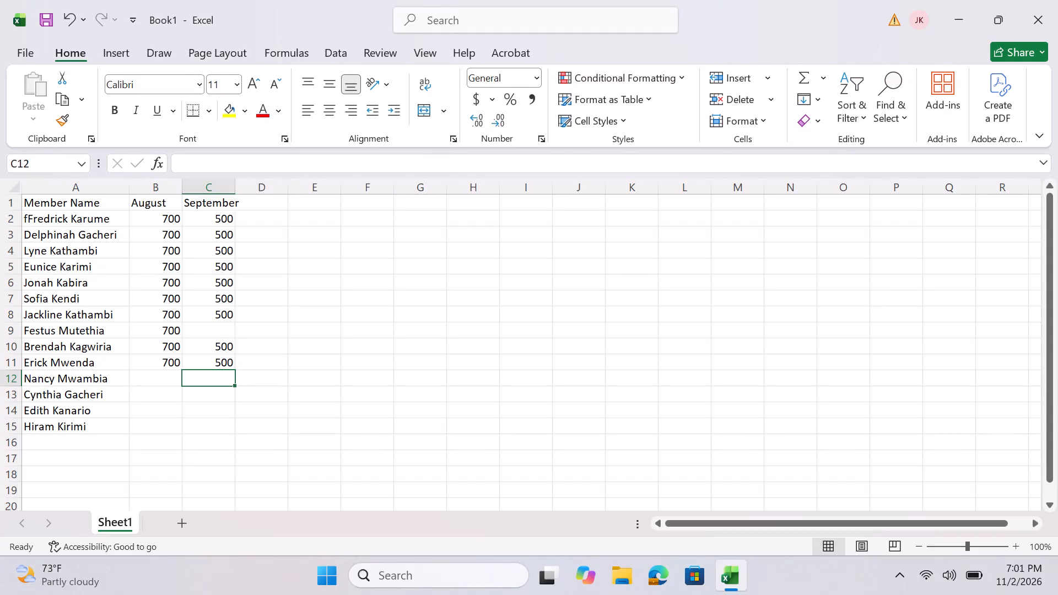
Widen column C slightly so the September header fits inside its cell.
{"action": "left_click", "coordinate": [260, 202]}
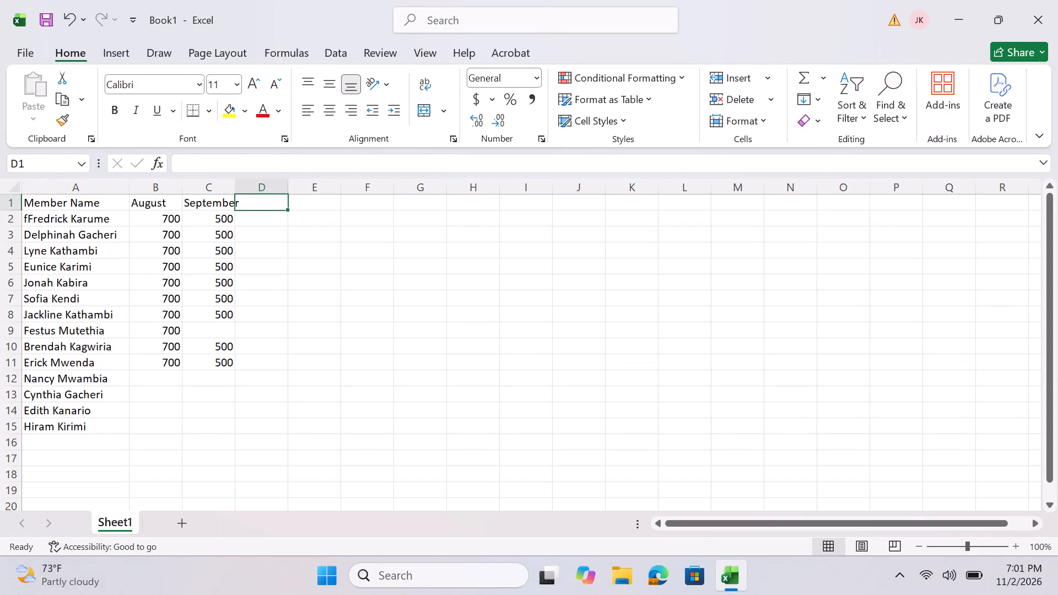
{"action": "left_click_drag", "start_coordinate": [235, 187], "coordinate": [243, 186]}
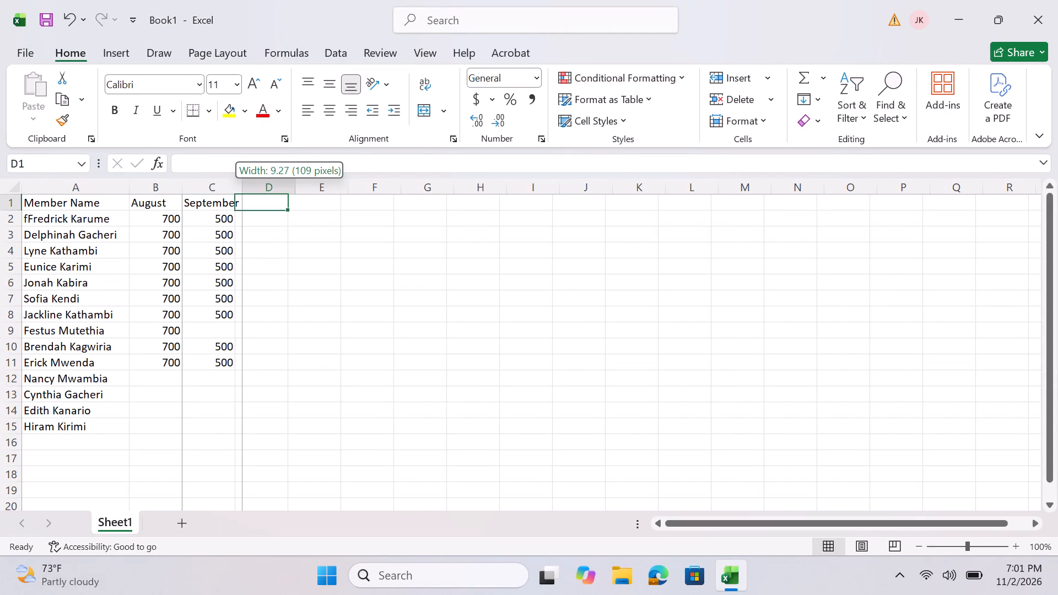
{"action": "left_click_drag", "start_coordinate": [243, 186], "coordinate": [243, 183]}
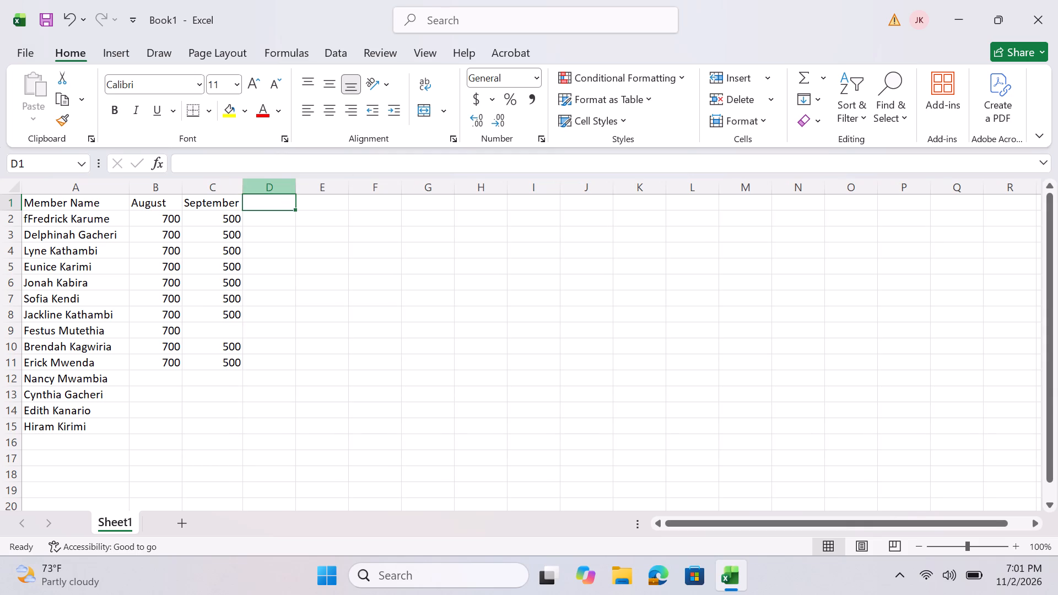
Enter October as the next month header in cell D1.
{"action": "left_click", "coordinate": [271, 199]}
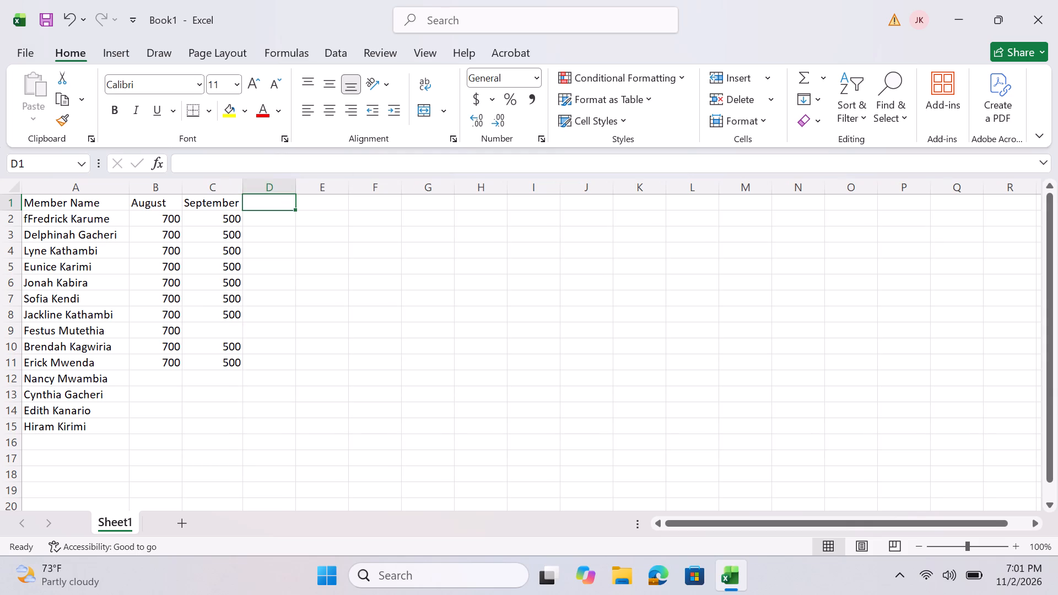
{"action": "left_click", "coordinate": [271, 199]}
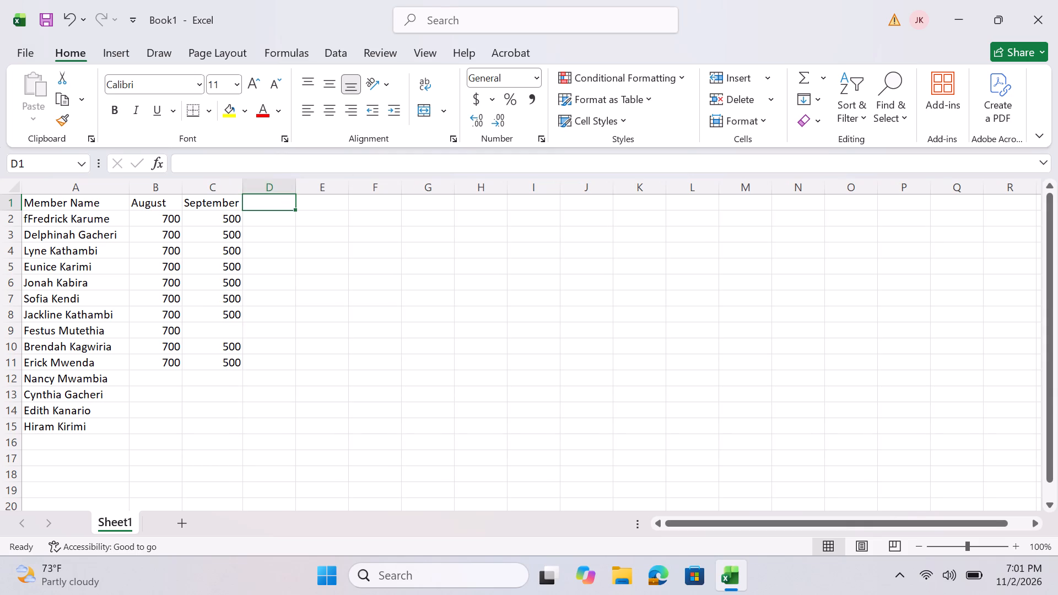
{"action": "left_click", "coordinate": [276, 204]}
{"action": "key", "text": "c"}
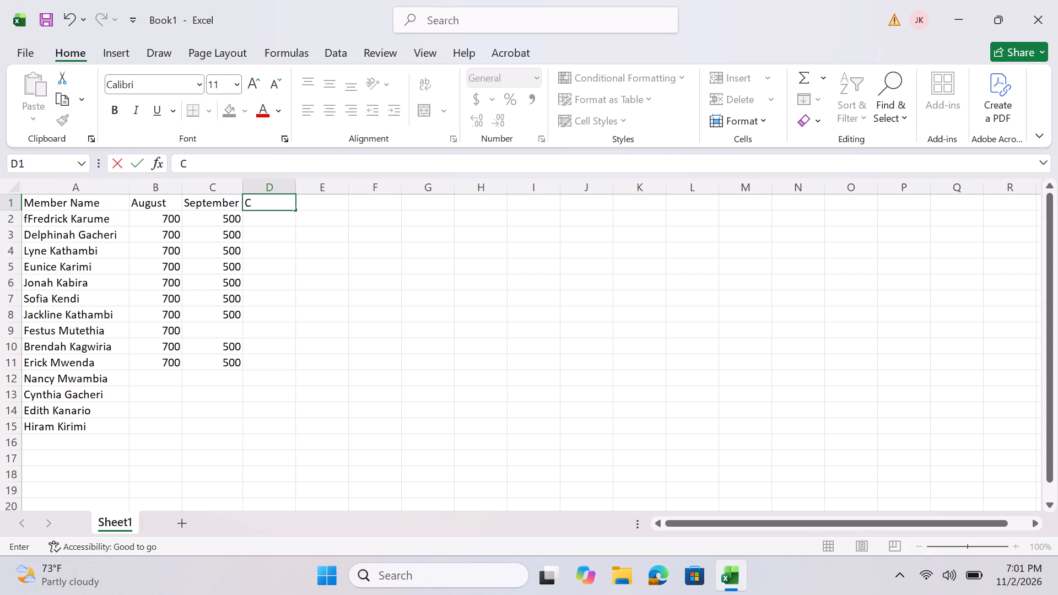
{"action": "key", "text": "BackSpace"}
{"action": "key", "text": "o"}
{"action": "type", "text": "ctober"}
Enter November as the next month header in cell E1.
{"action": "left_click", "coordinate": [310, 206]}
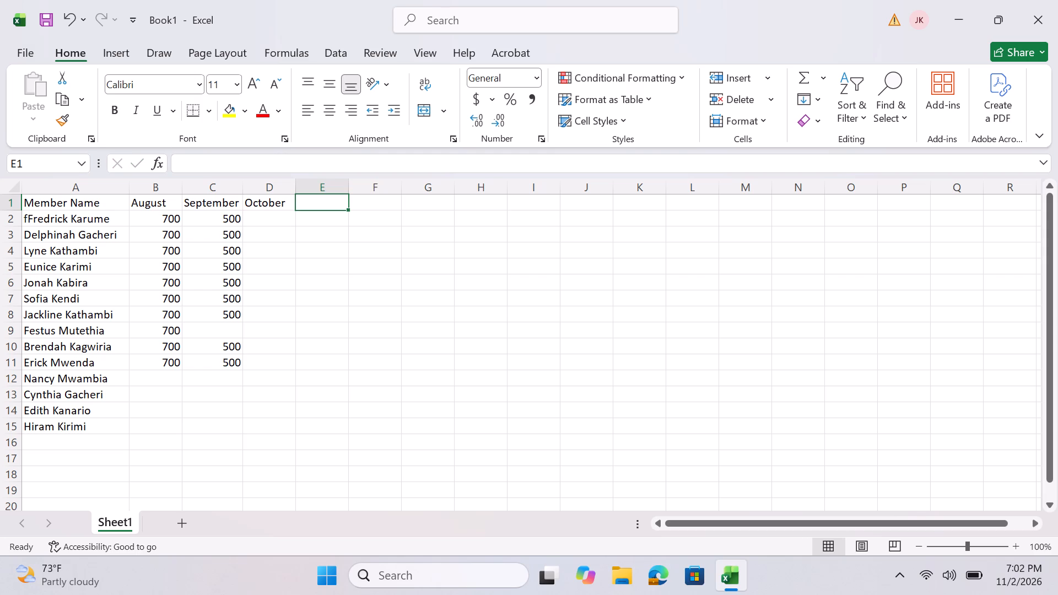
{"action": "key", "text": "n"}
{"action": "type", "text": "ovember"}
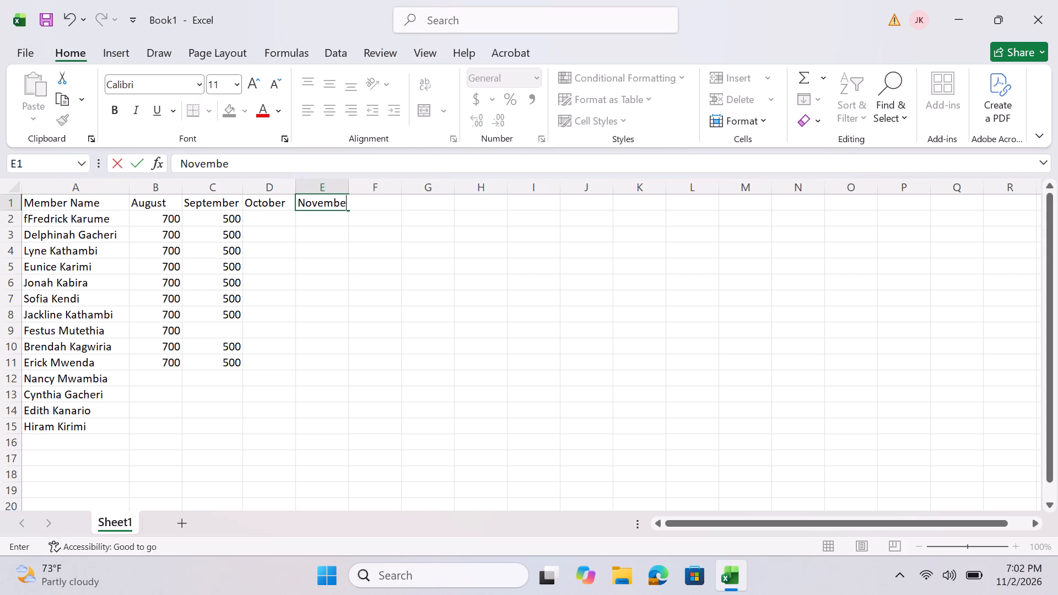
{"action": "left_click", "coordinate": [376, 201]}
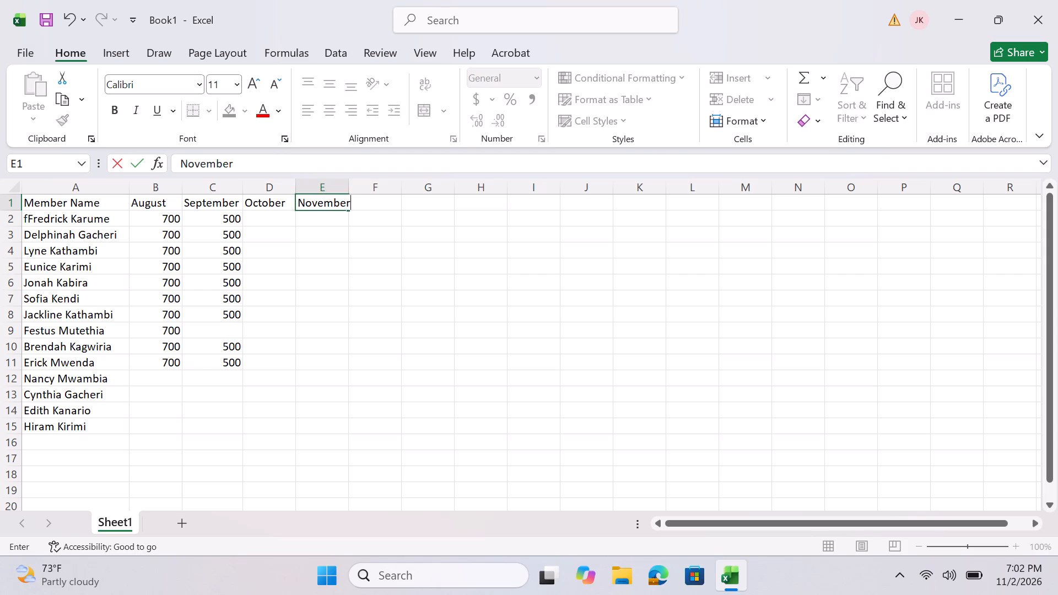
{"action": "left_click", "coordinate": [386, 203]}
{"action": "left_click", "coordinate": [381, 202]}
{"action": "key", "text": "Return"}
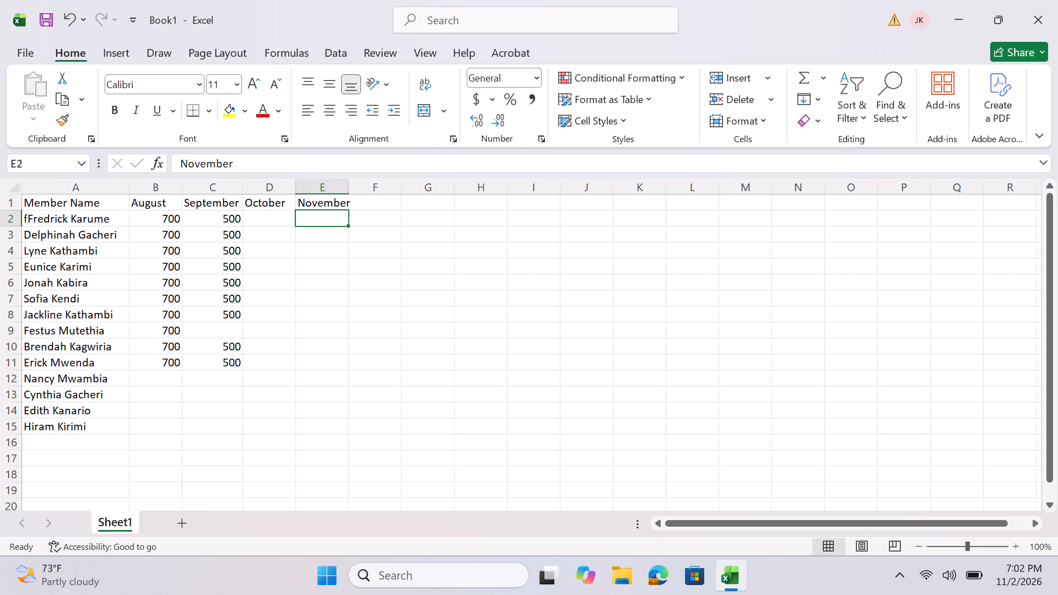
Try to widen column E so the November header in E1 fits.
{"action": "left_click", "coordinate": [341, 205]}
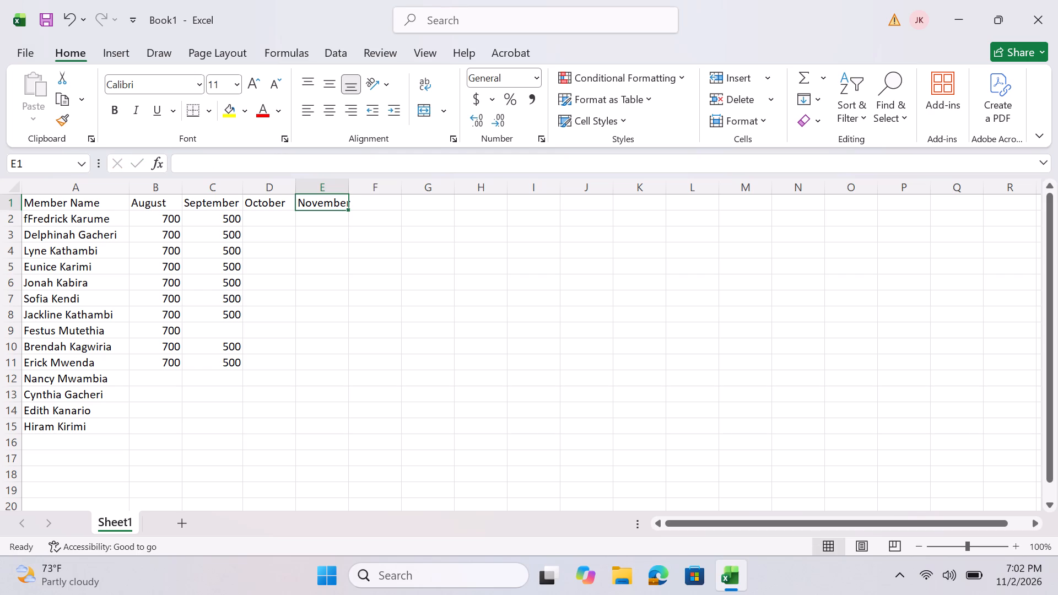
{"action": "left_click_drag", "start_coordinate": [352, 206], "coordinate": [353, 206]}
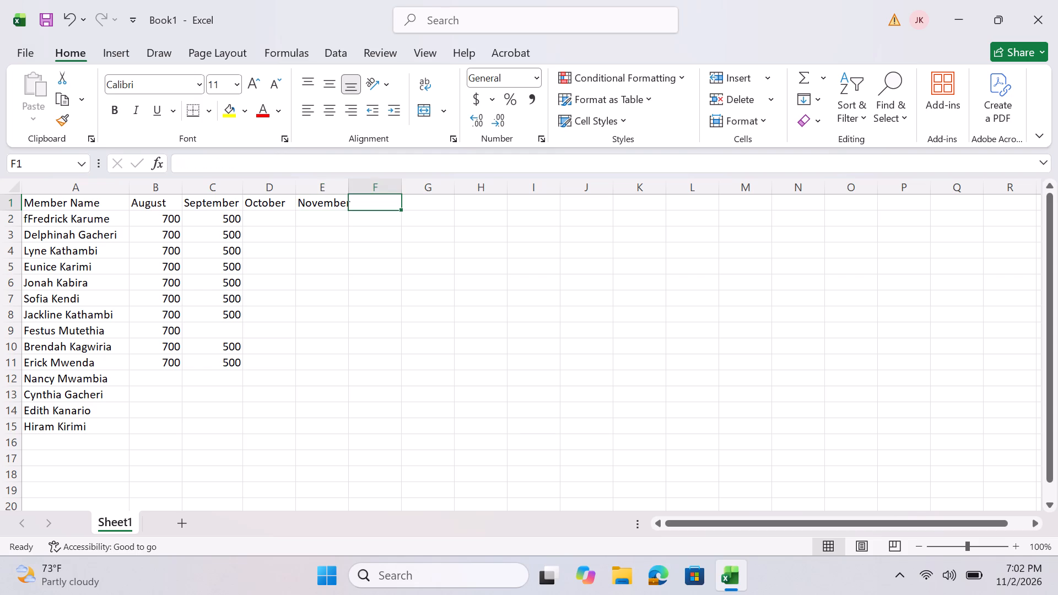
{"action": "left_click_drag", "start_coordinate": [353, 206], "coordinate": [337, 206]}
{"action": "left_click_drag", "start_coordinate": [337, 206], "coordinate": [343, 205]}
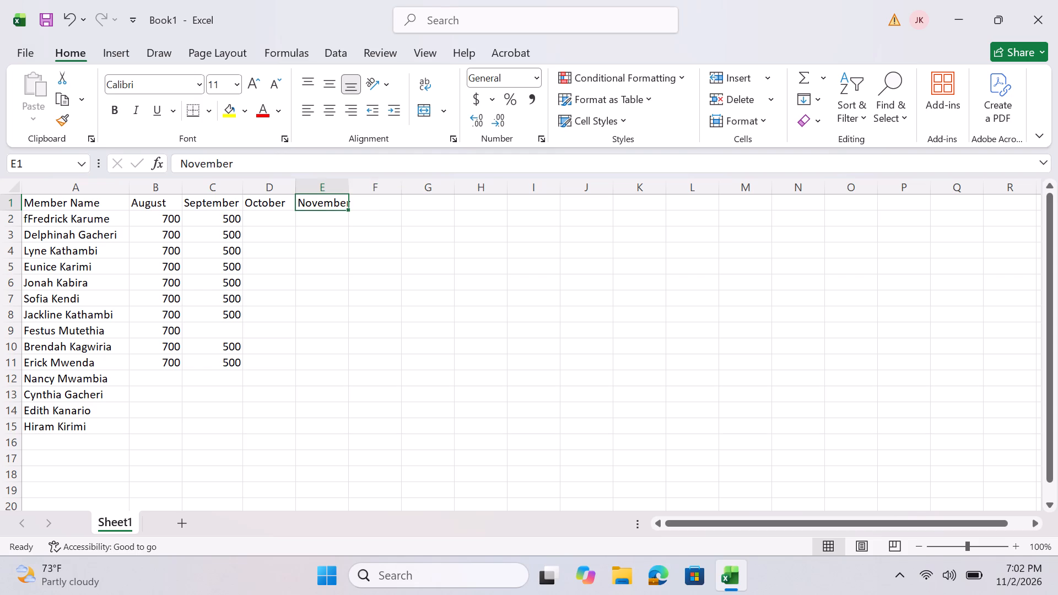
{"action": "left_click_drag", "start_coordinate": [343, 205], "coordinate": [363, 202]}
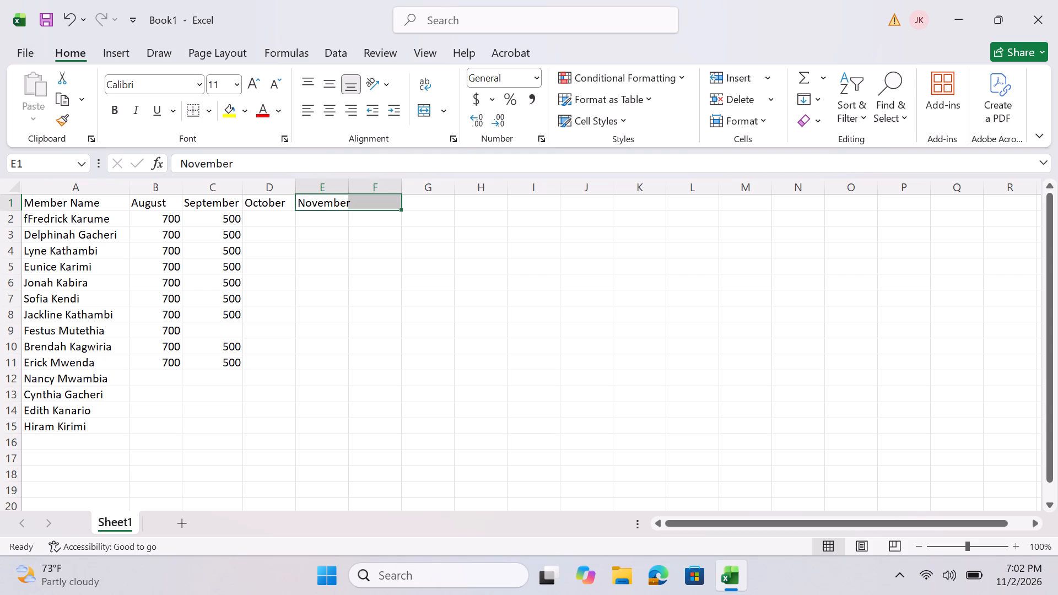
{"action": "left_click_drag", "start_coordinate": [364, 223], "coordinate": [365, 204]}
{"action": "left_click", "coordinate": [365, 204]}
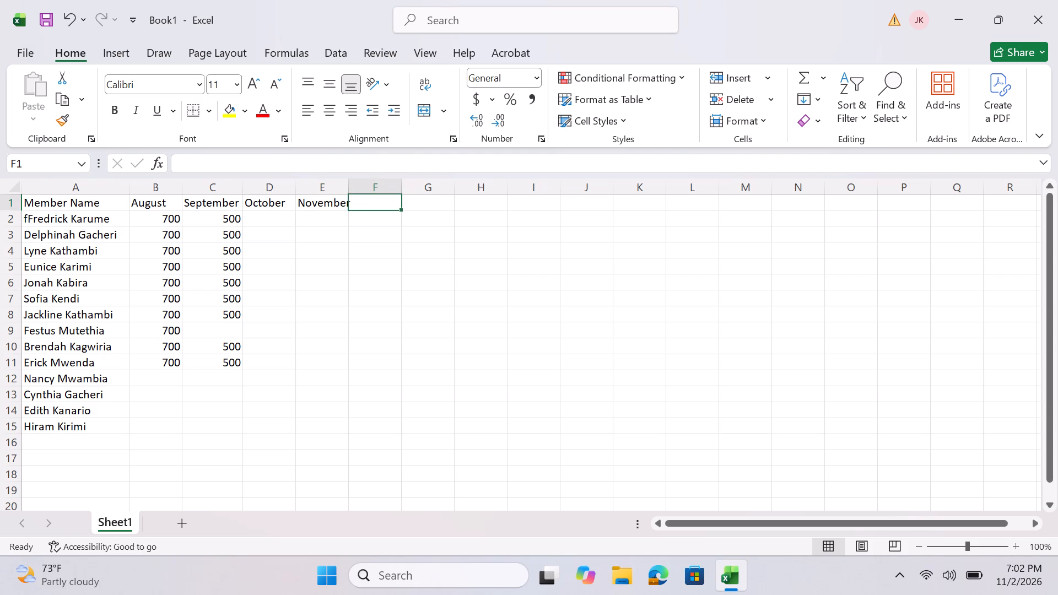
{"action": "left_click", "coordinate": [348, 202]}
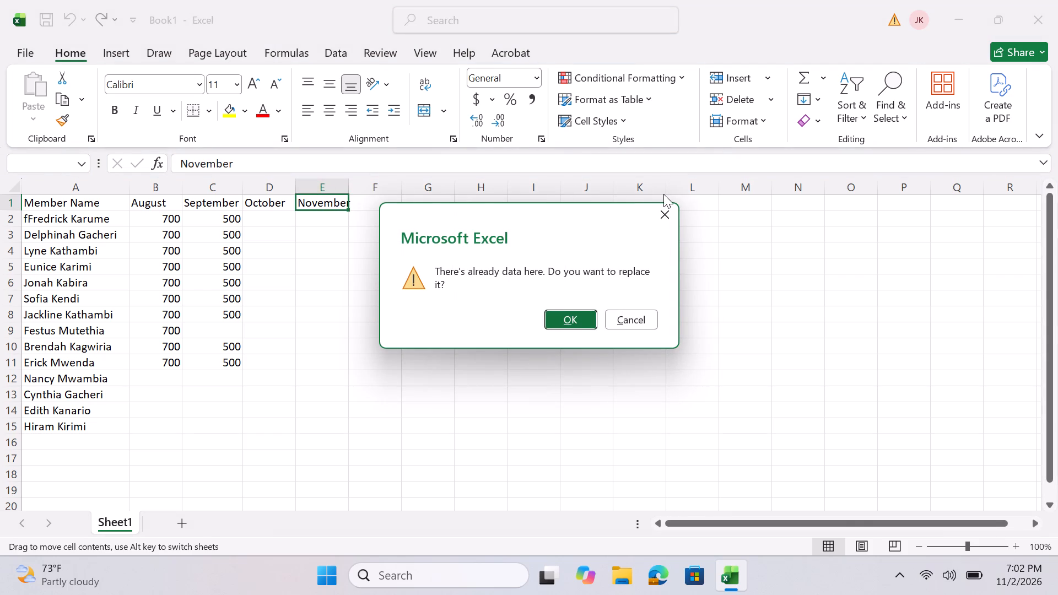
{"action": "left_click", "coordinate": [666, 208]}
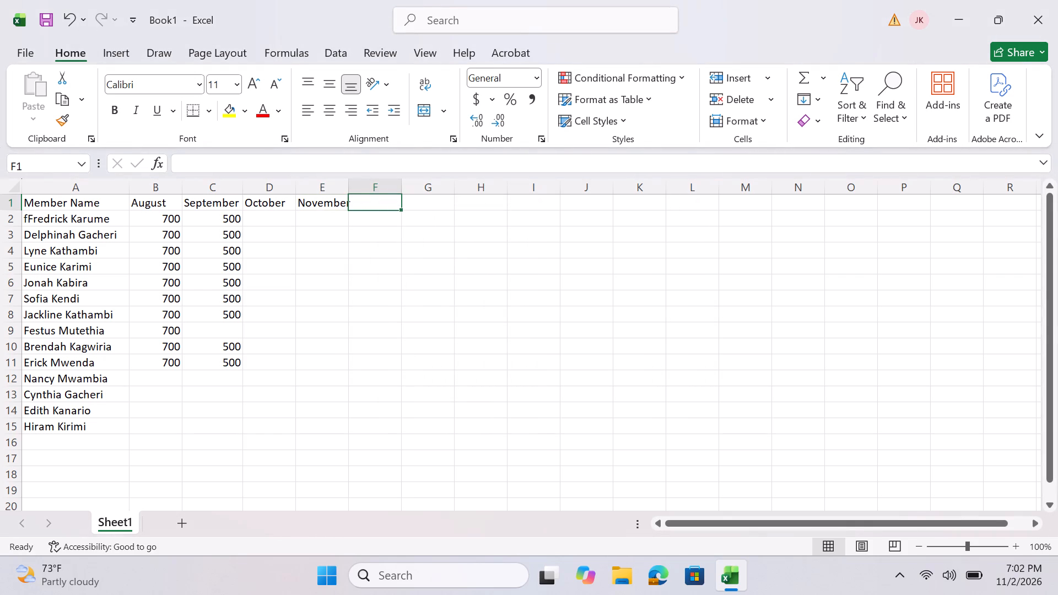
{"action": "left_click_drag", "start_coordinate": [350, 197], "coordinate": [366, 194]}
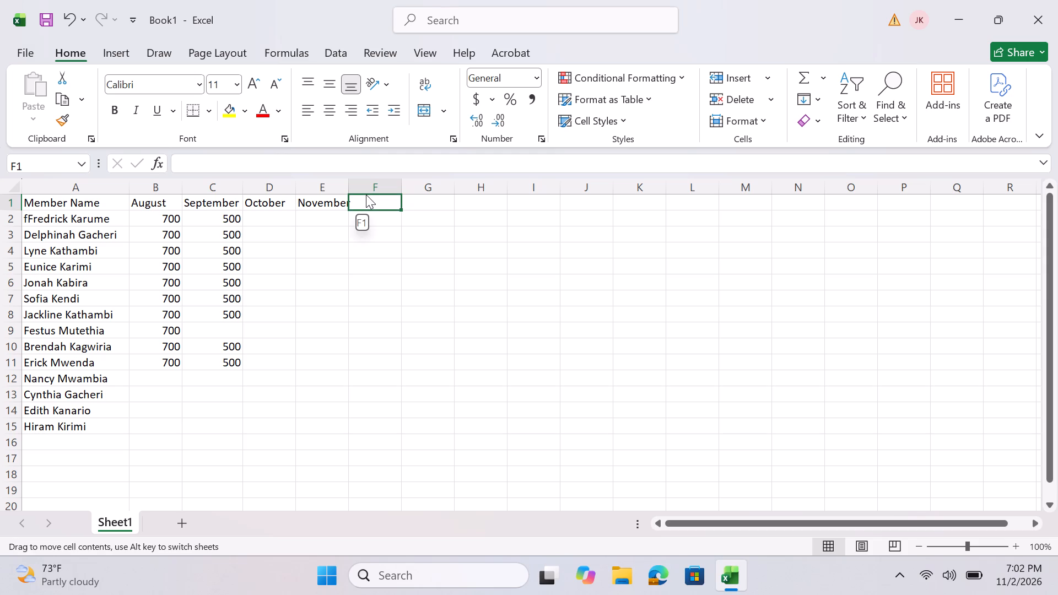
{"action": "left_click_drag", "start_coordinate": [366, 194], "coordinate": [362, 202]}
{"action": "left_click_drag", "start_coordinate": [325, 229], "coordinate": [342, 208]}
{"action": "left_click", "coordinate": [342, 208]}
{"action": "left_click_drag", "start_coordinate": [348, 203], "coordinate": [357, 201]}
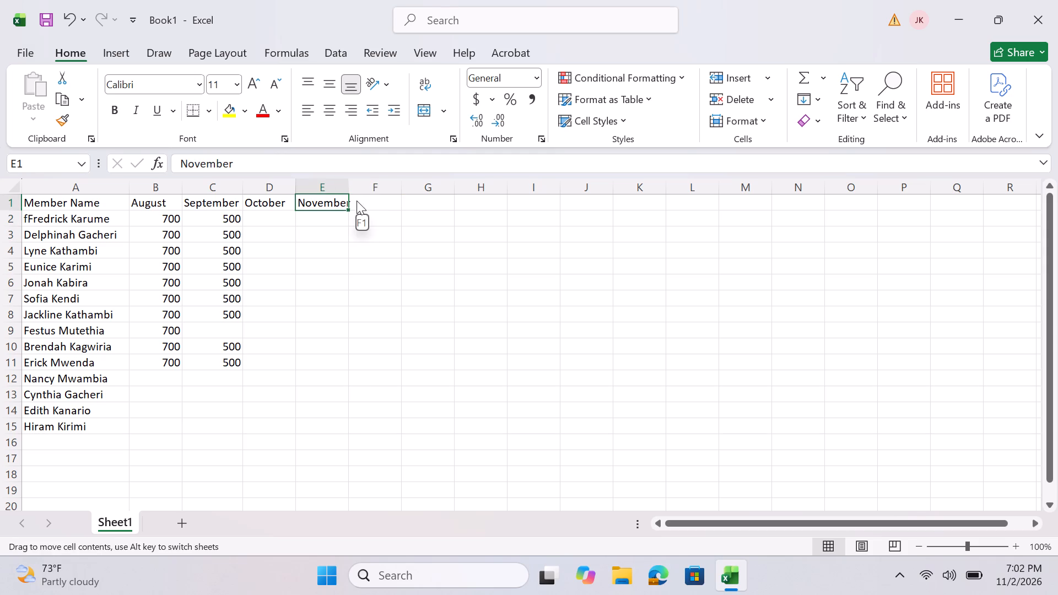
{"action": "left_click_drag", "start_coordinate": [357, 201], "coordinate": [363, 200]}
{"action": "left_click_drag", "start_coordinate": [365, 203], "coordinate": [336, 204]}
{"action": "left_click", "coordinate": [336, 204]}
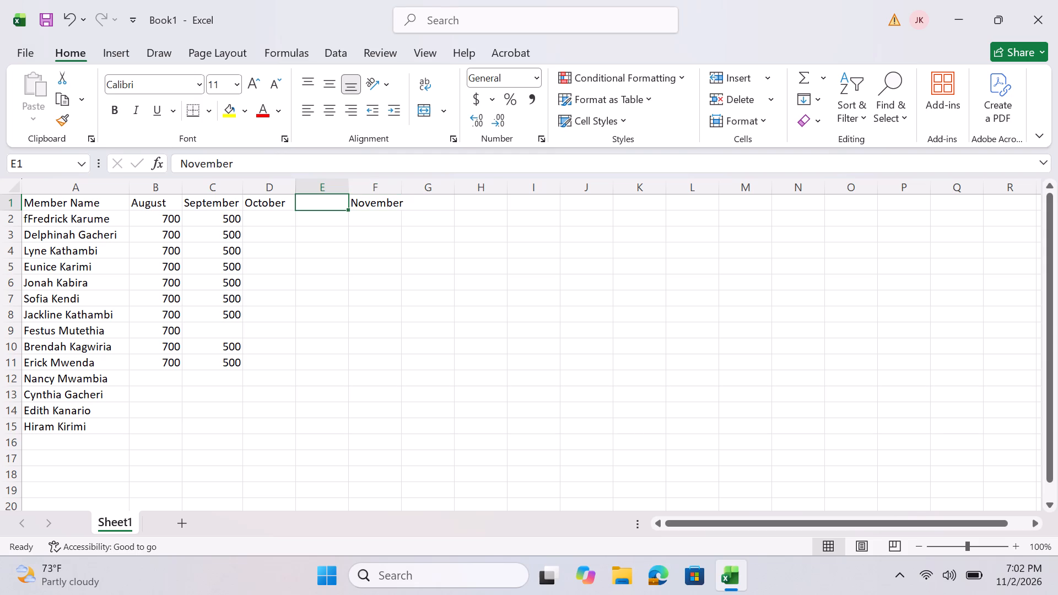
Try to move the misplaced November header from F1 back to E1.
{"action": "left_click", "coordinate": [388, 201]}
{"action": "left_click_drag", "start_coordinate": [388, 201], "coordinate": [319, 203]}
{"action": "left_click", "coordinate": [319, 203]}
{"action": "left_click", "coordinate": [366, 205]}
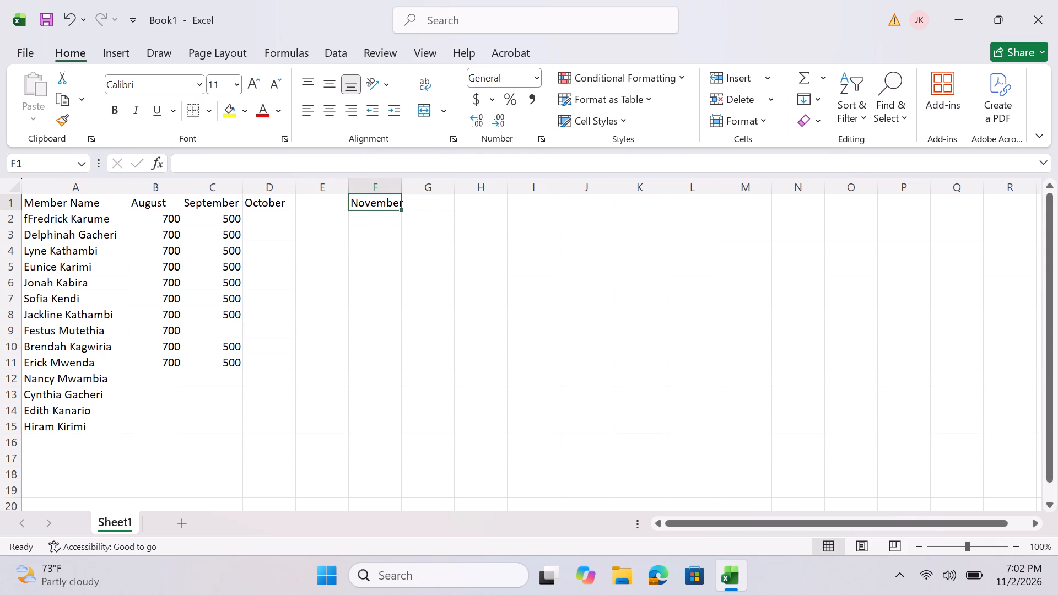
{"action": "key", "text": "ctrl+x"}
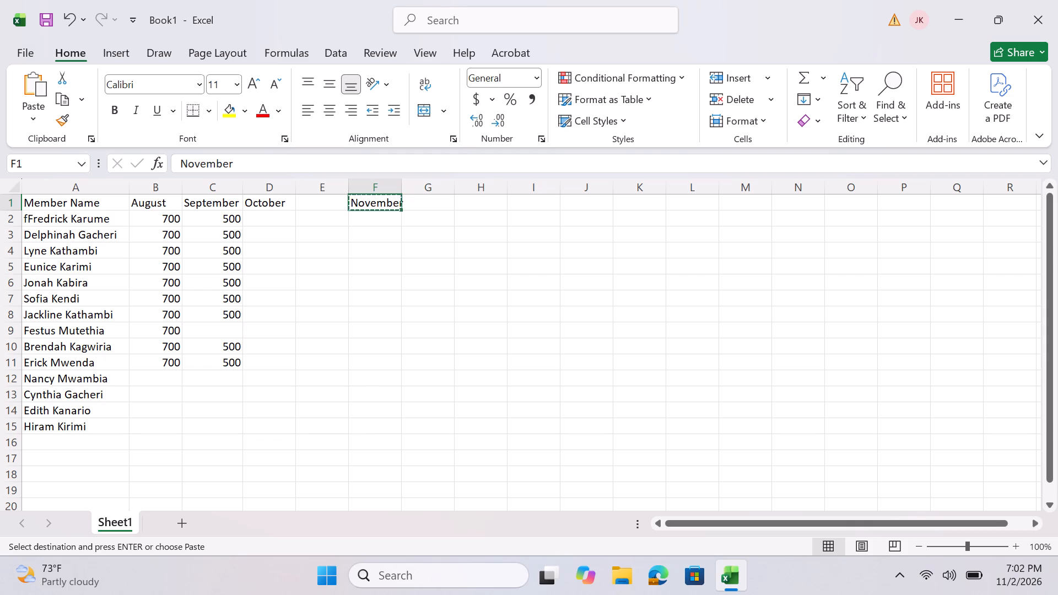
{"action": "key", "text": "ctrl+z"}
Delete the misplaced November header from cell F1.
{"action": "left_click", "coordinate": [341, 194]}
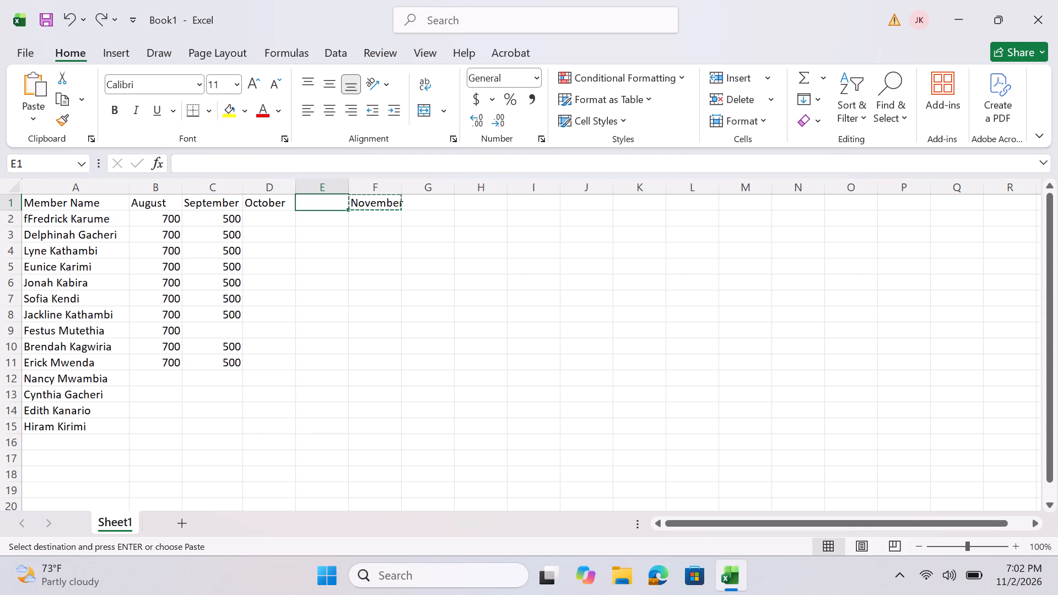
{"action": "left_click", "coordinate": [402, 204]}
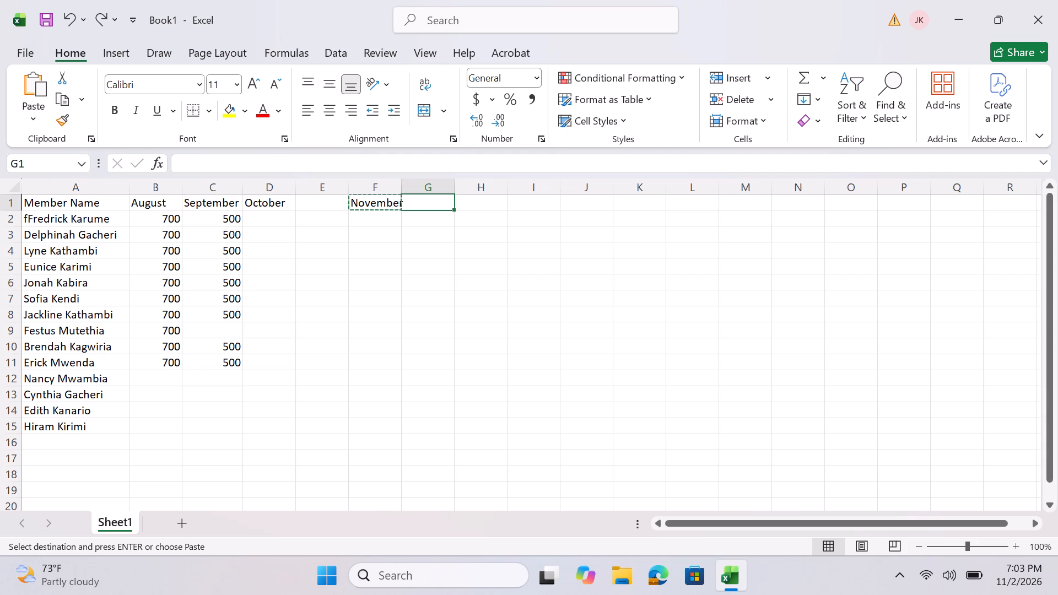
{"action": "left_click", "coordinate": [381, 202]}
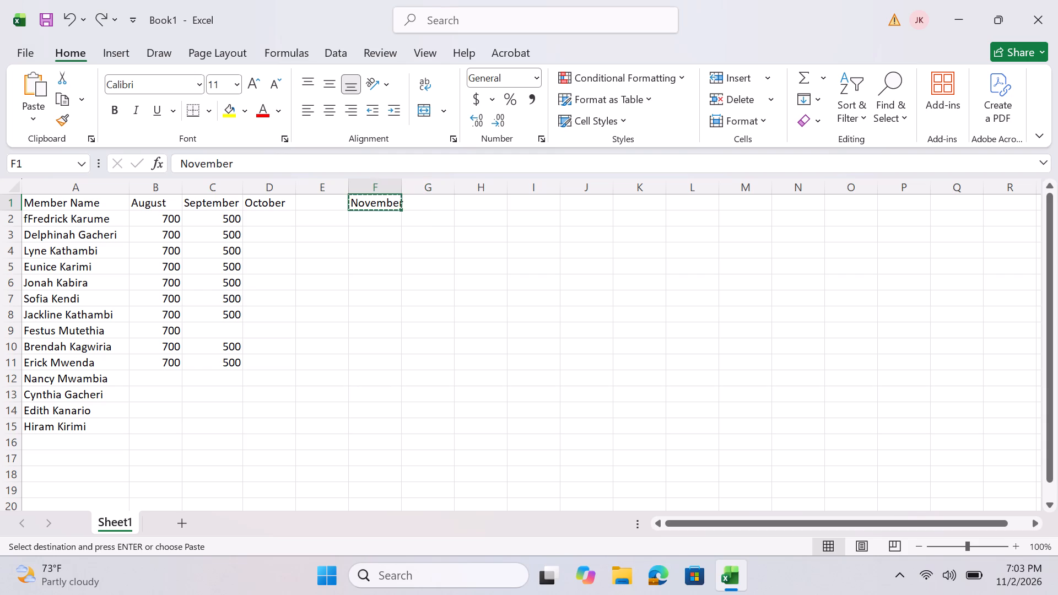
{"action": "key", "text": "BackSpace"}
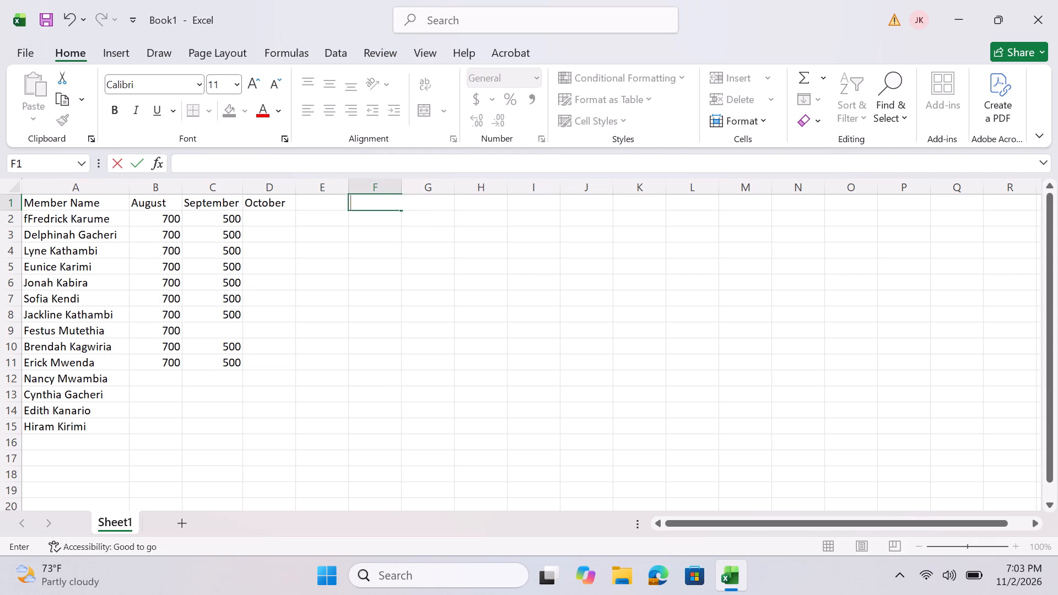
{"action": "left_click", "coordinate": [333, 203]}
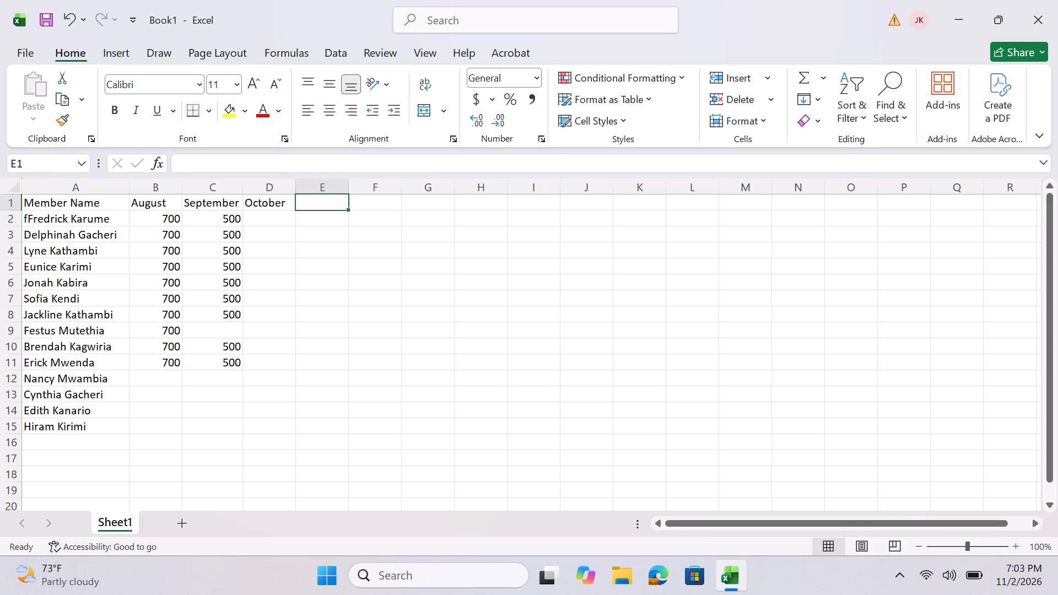
Widen the empty column E slightly beyond its default width, making room for a longer month header.
{"action": "left_click_drag", "start_coordinate": [355, 202], "coordinate": [349, 203]}
{"action": "left_click", "coordinate": [346, 203]}
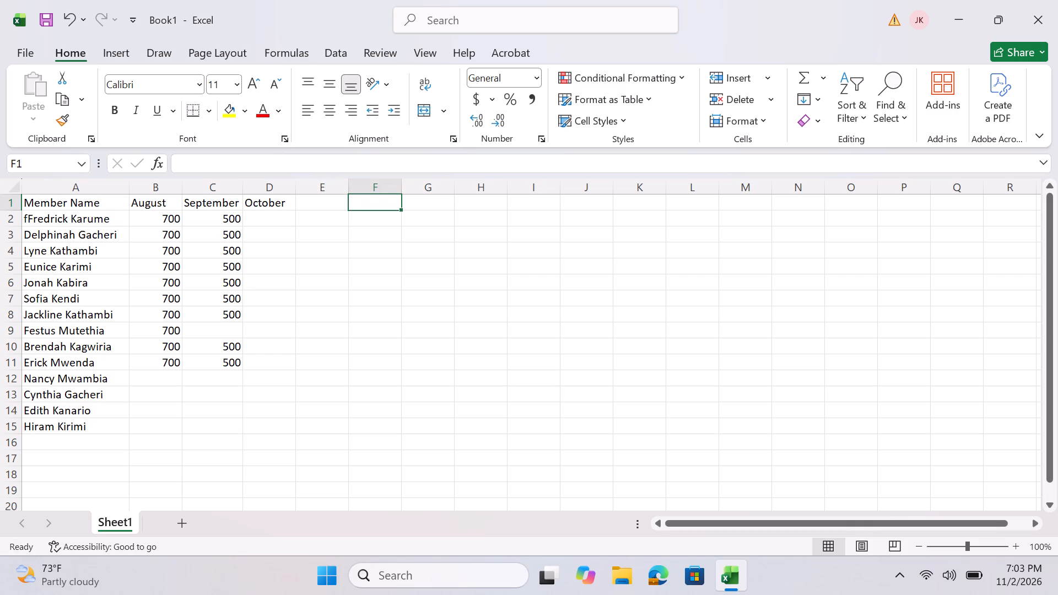
{"action": "double_click", "coordinate": [346, 203]}
{"action": "left_click", "coordinate": [346, 203]}
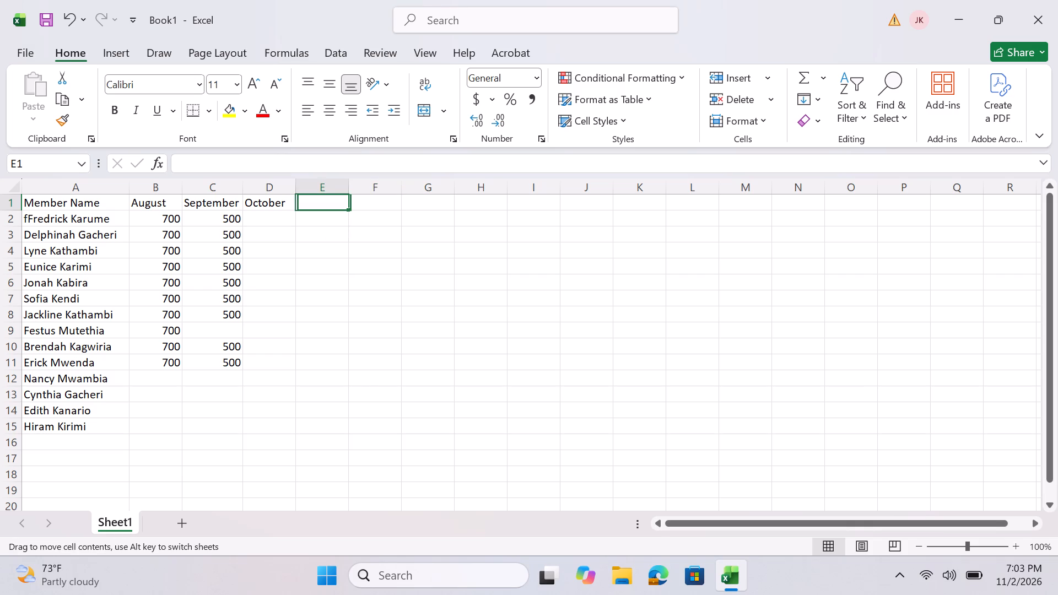
{"action": "left_click_drag", "start_coordinate": [349, 190], "coordinate": [361, 192]}
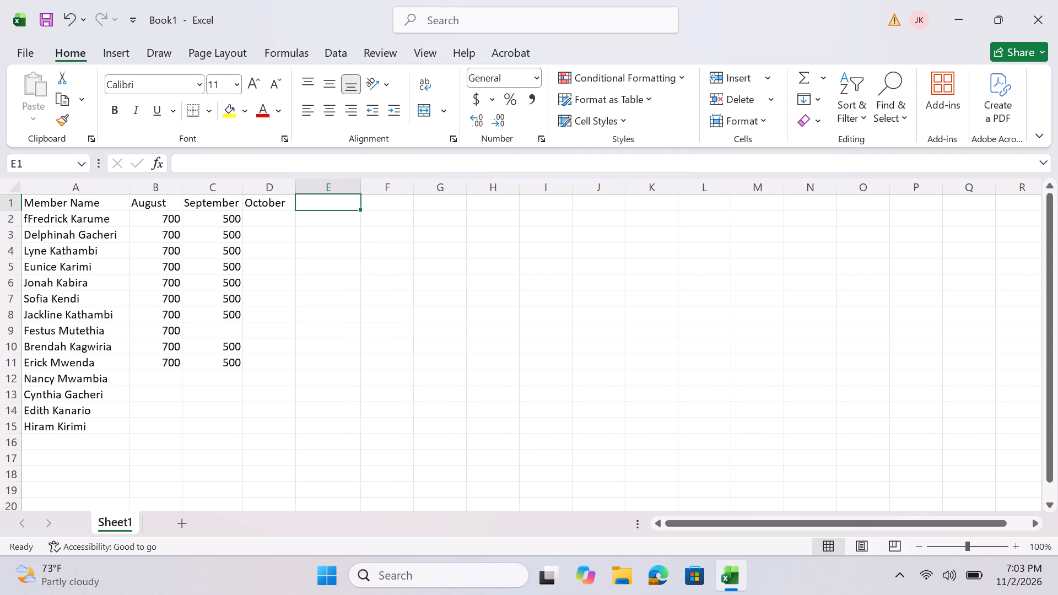
Enter November as the month header in cell E1, beside October.
{"action": "left_click", "coordinate": [339, 205]}
{"action": "key", "text": "n"}
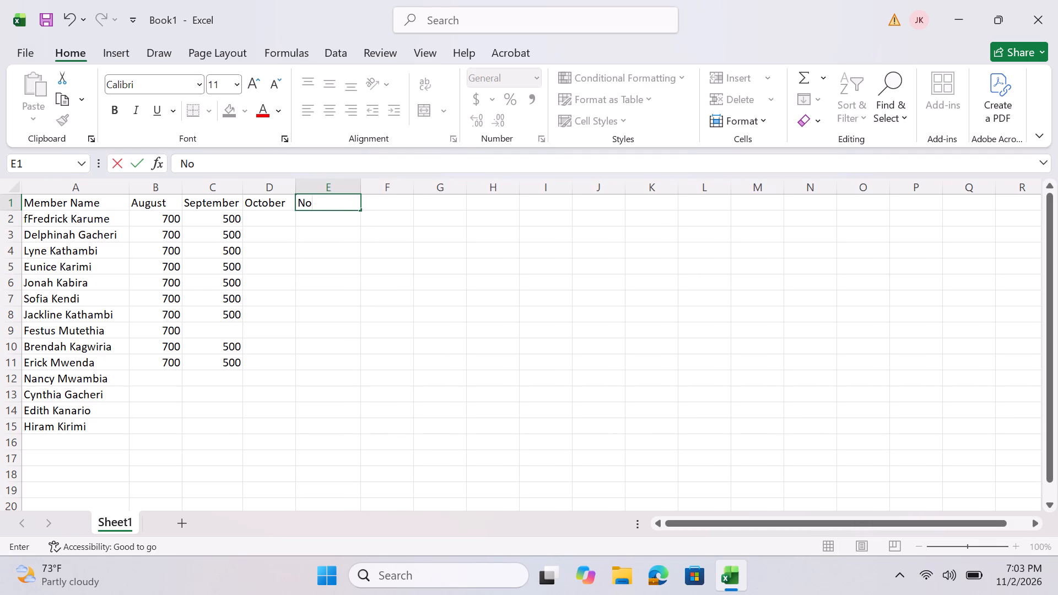
{"action": "type", "text": "vember"}
{"action": "key", "text": "Return"}
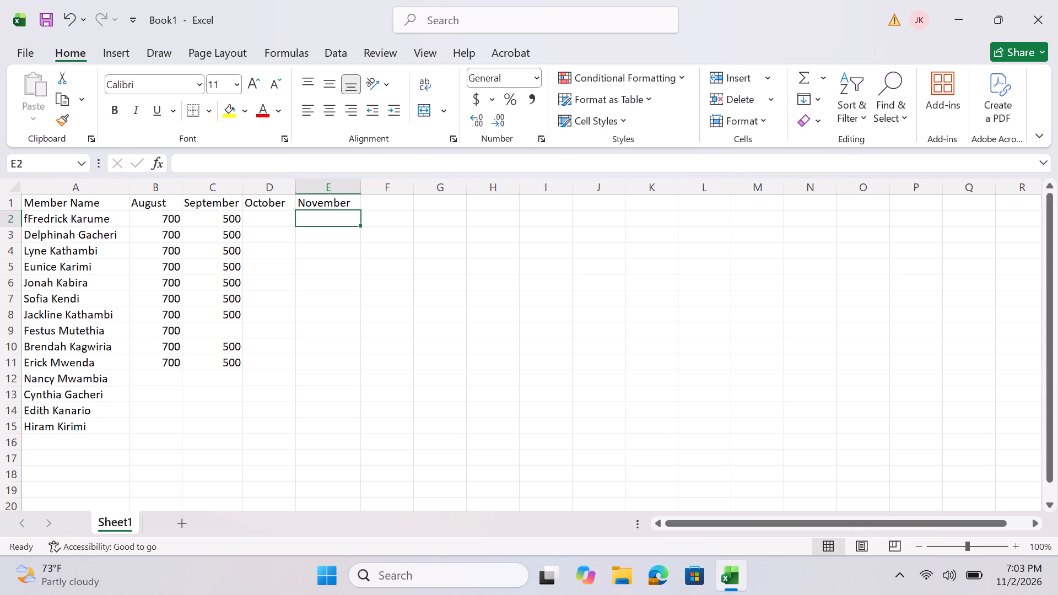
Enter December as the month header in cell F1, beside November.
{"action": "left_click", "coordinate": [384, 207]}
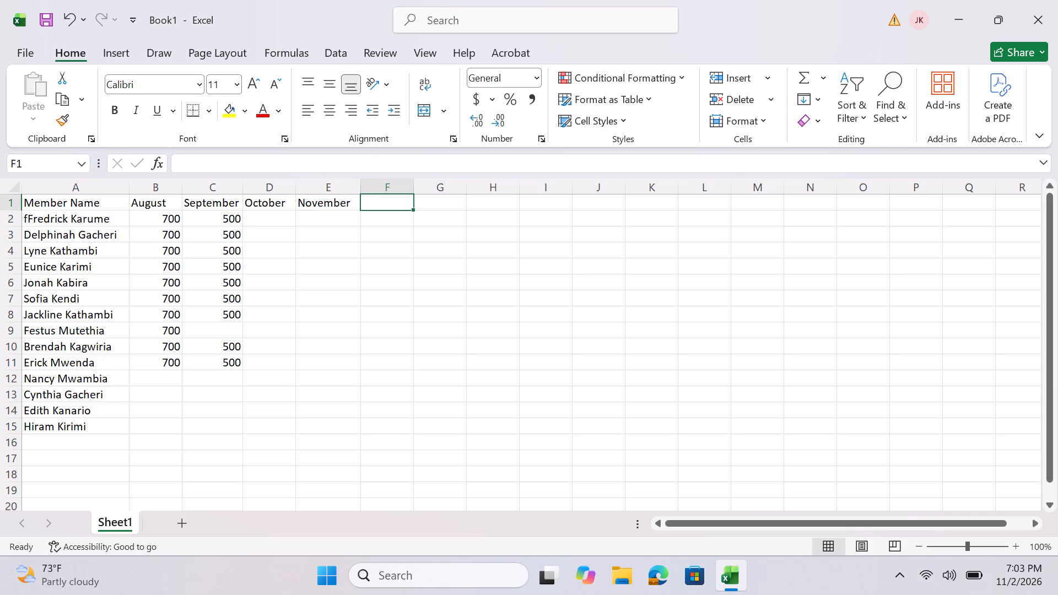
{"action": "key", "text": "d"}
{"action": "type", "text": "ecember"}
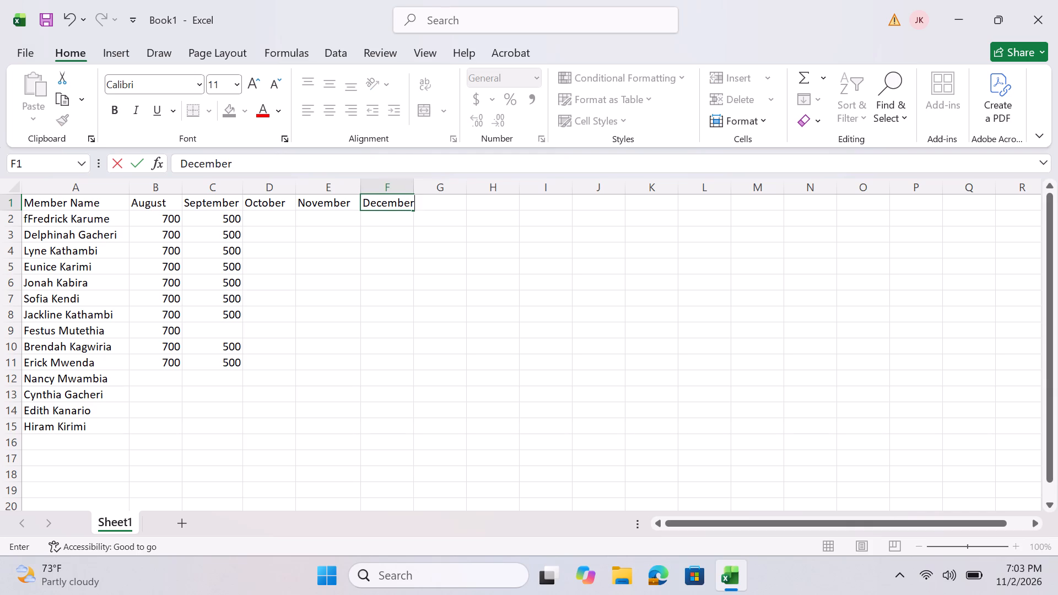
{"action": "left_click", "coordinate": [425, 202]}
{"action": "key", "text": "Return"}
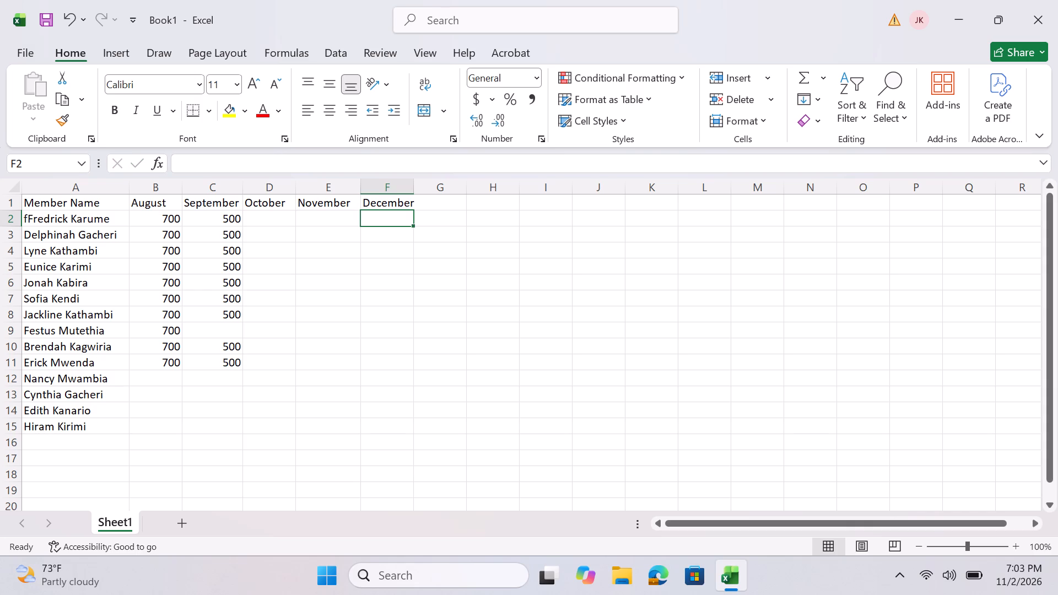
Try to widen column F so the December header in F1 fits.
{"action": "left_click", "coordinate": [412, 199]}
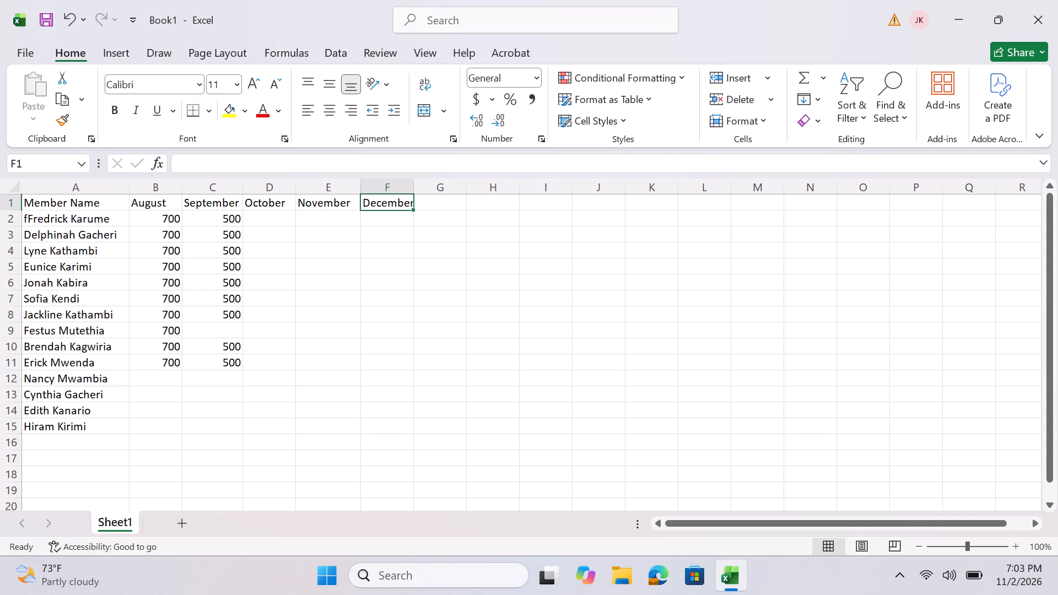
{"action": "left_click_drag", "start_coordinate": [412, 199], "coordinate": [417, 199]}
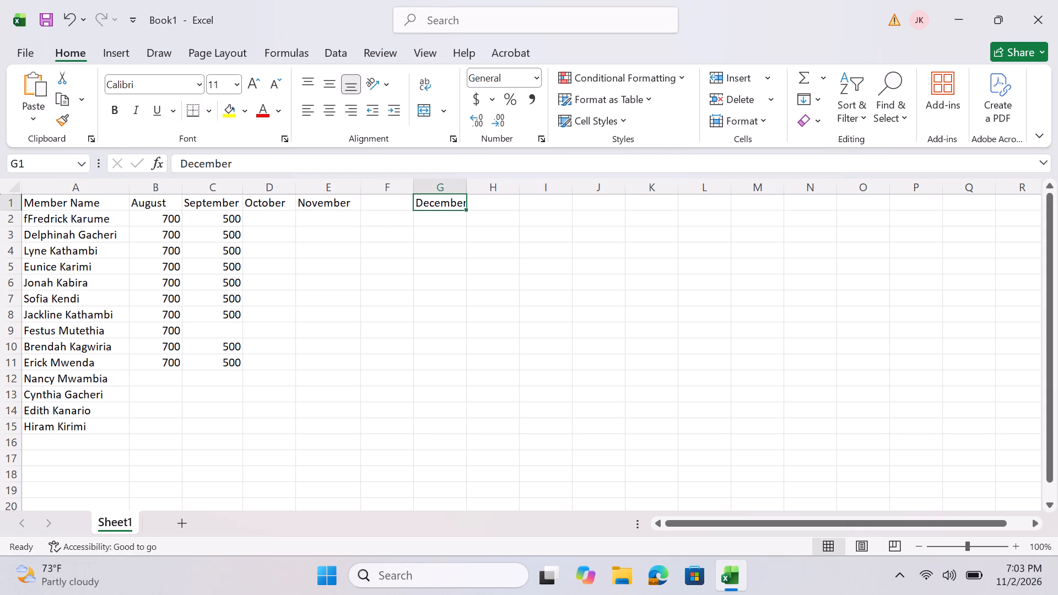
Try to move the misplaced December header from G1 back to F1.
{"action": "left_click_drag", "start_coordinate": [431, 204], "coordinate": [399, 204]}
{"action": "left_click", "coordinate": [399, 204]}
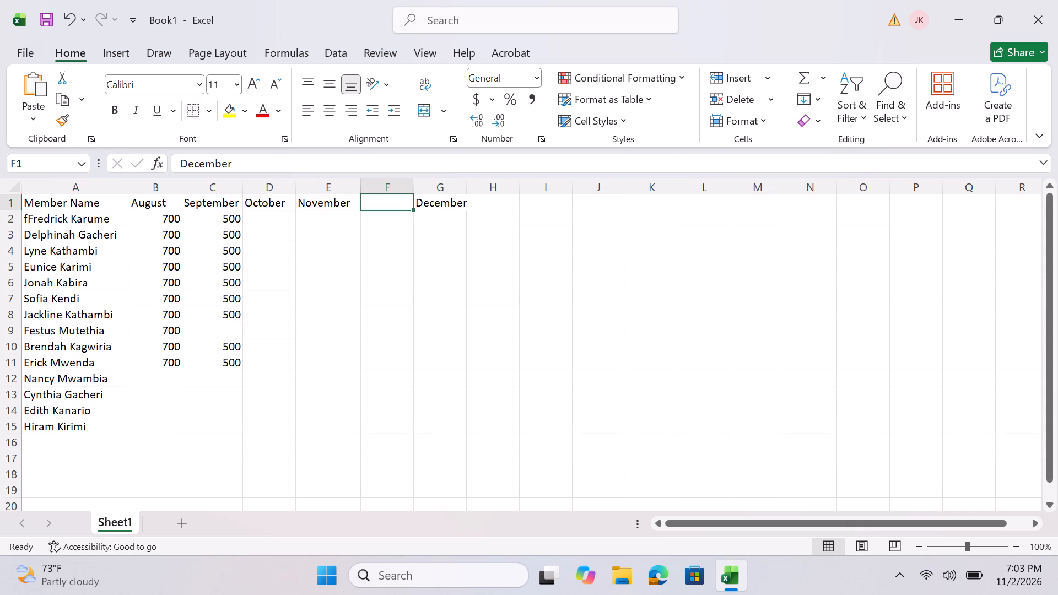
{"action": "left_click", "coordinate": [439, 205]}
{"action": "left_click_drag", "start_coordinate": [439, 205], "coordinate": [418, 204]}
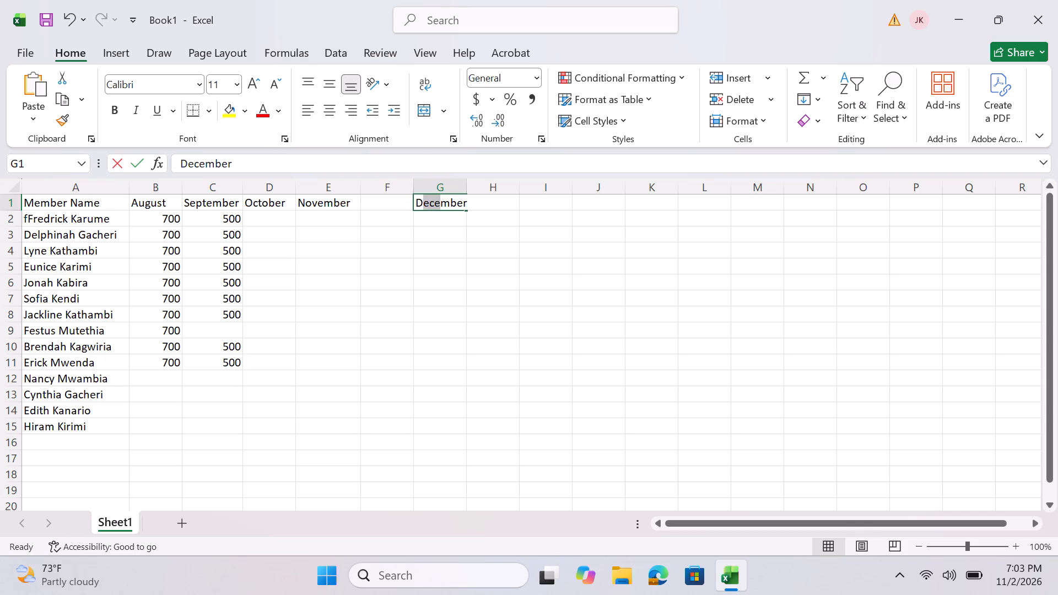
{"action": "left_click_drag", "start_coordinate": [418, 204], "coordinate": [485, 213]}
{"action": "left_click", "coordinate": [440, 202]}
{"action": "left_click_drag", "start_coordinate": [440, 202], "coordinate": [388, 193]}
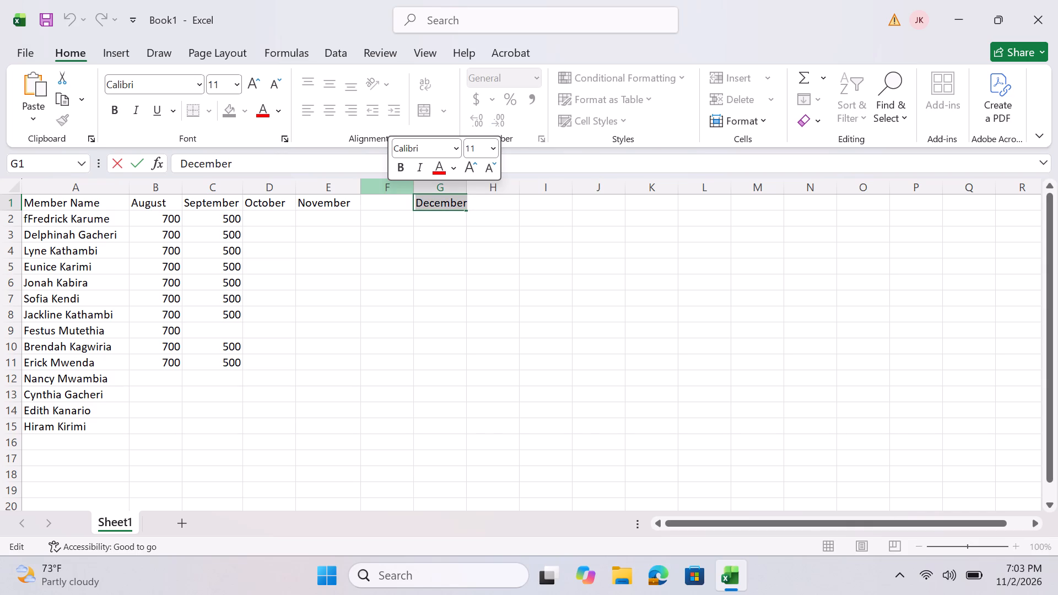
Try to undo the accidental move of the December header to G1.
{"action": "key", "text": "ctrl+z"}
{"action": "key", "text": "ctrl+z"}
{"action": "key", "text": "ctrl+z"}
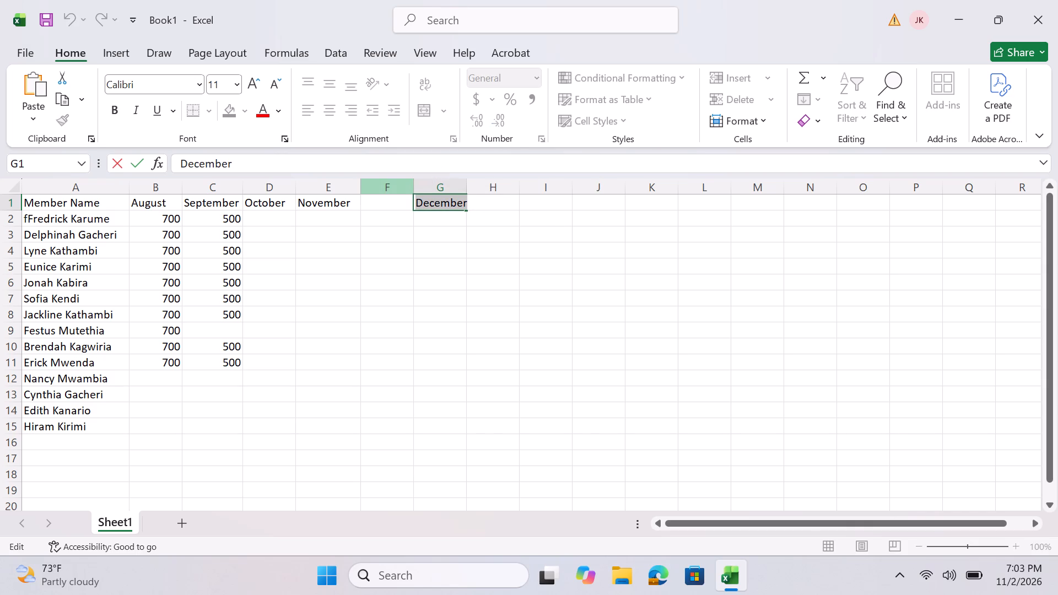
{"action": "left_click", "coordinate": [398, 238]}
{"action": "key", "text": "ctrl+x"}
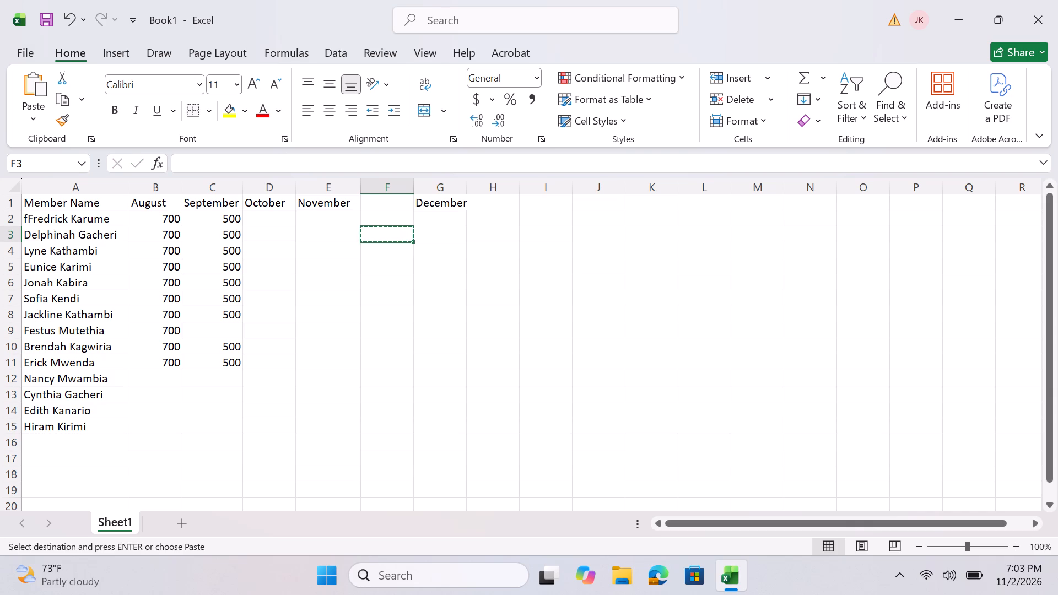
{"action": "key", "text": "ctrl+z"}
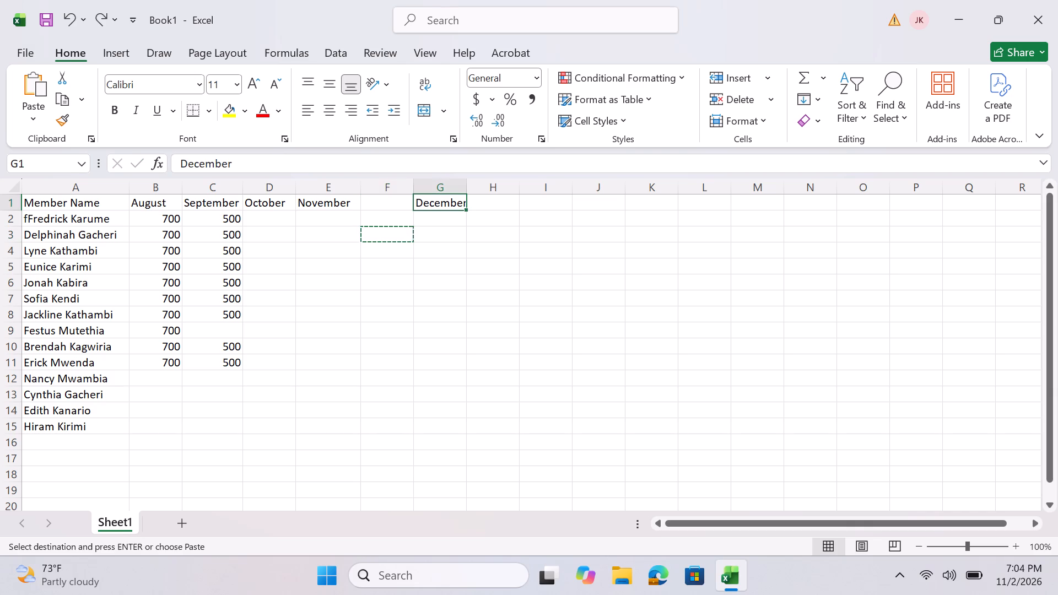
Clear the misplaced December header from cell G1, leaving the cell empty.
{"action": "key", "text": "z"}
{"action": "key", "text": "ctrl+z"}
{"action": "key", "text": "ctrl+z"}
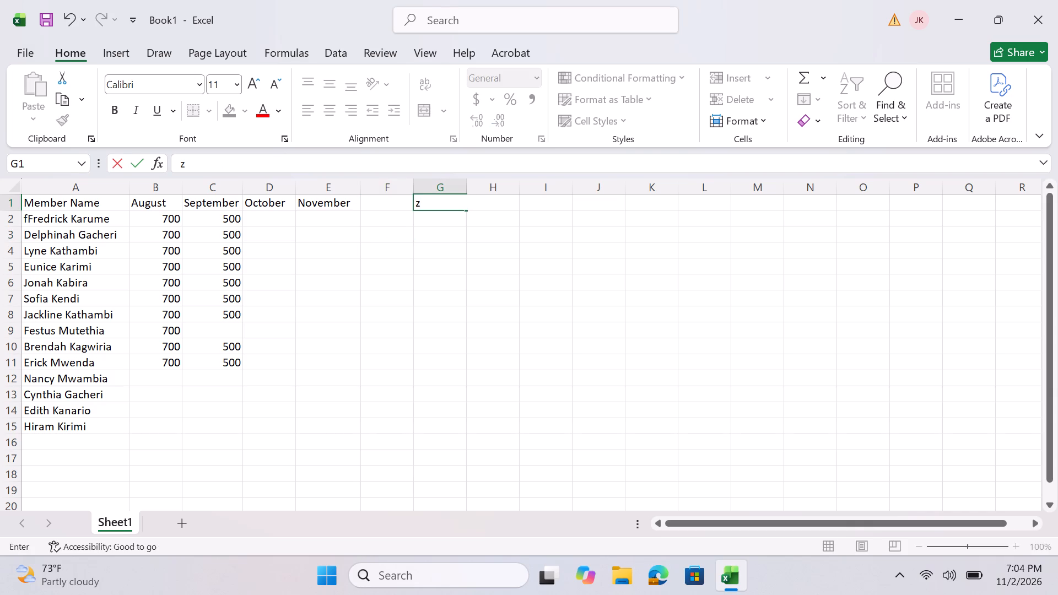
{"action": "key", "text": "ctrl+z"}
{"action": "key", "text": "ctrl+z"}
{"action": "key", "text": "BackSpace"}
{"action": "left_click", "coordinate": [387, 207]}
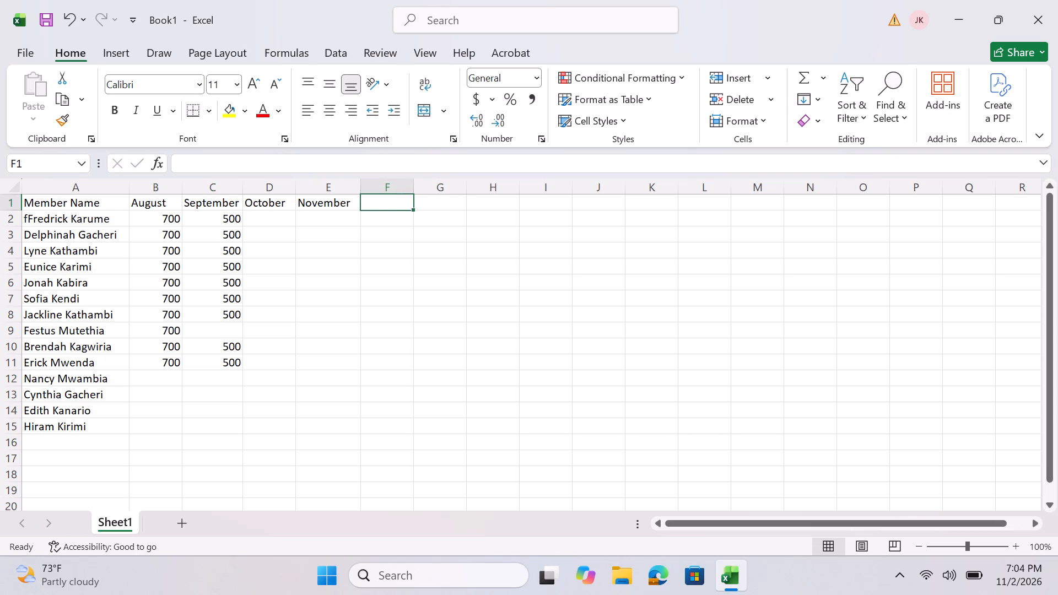
Widen the empty column F slightly, to about the same width as column E.
{"action": "left_click_drag", "start_coordinate": [409, 191], "coordinate": [422, 191]}
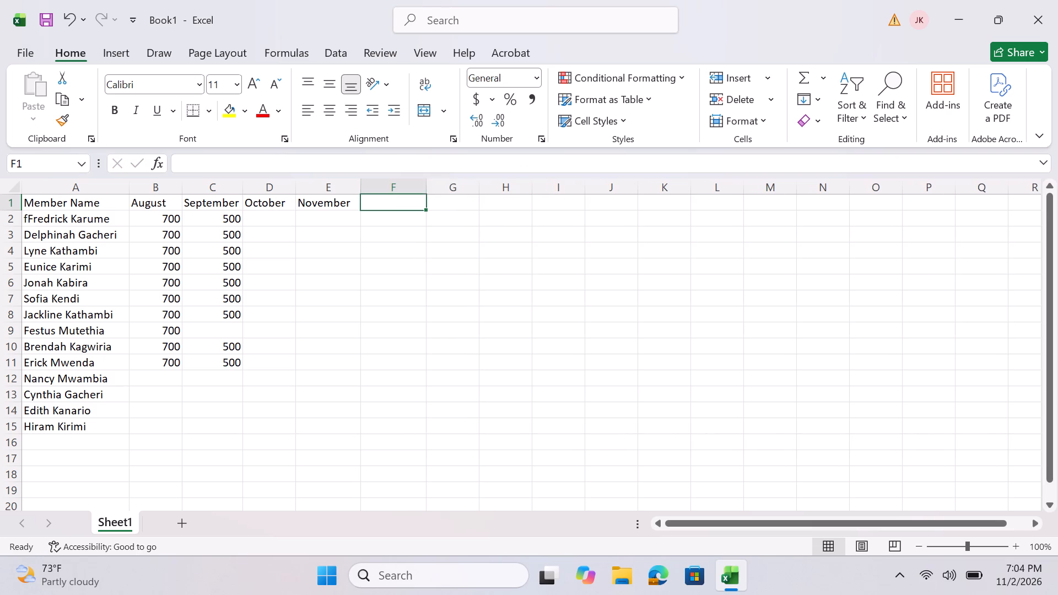
Enter December as the month header in cell F1, beside November.
{"action": "left_click", "coordinate": [402, 200]}
{"action": "key", "text": "d"}
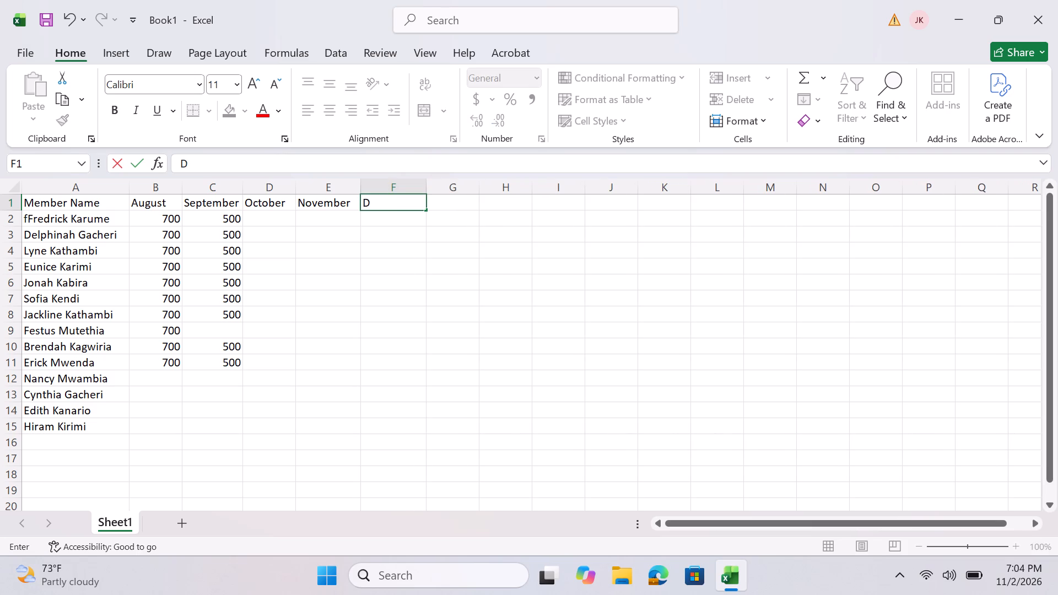
{"action": "type", "text": "ecem"}
{"action": "type", "text": "ber"}
Continue the month headers in row 1 with January in G1, February in H1 and March in I1.
{"action": "left_click", "coordinate": [435, 202]}
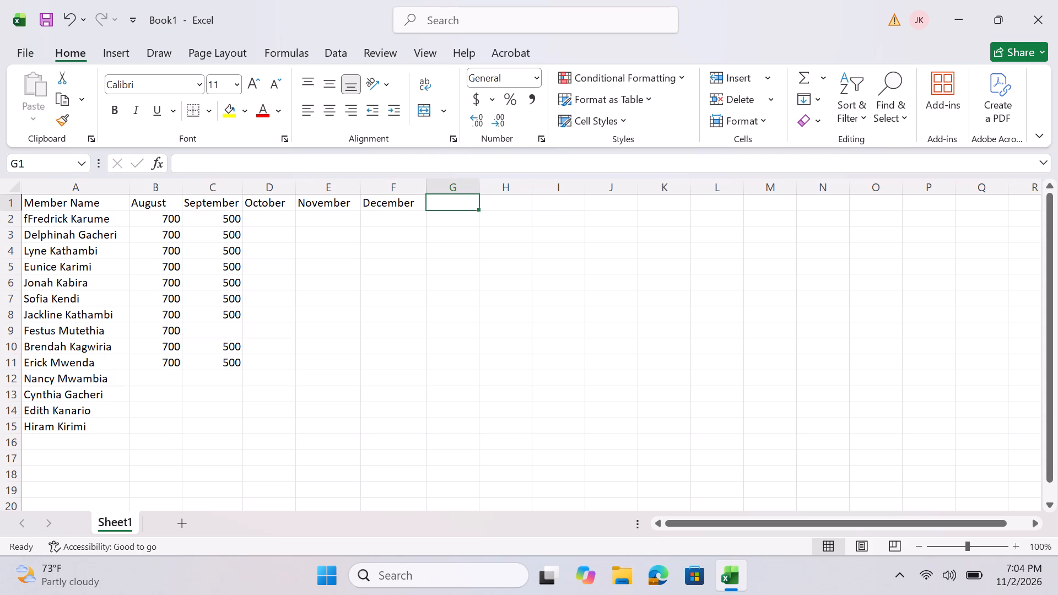
{"action": "key", "text": "j"}
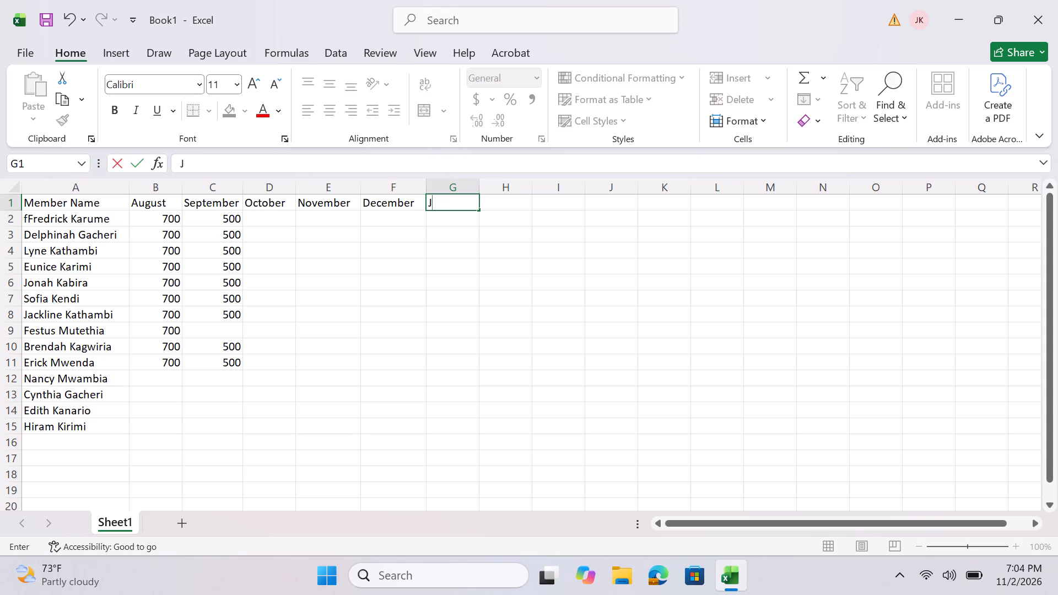
{"action": "type", "text": "anuary"}
{"action": "left_click", "coordinate": [511, 199]}
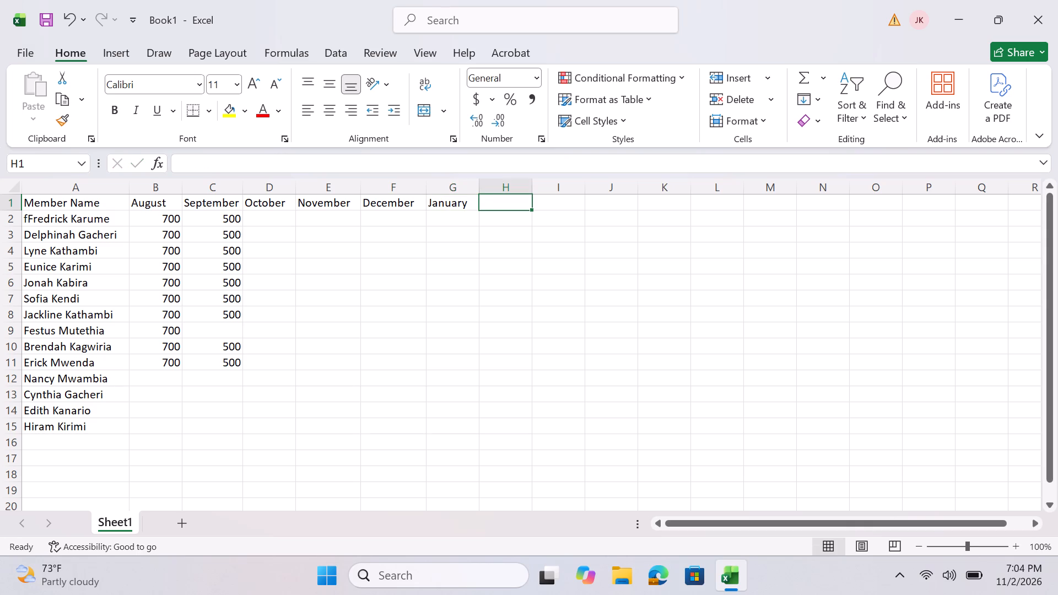
{"action": "key", "text": "f"}
{"action": "type", "text": "bruary"}
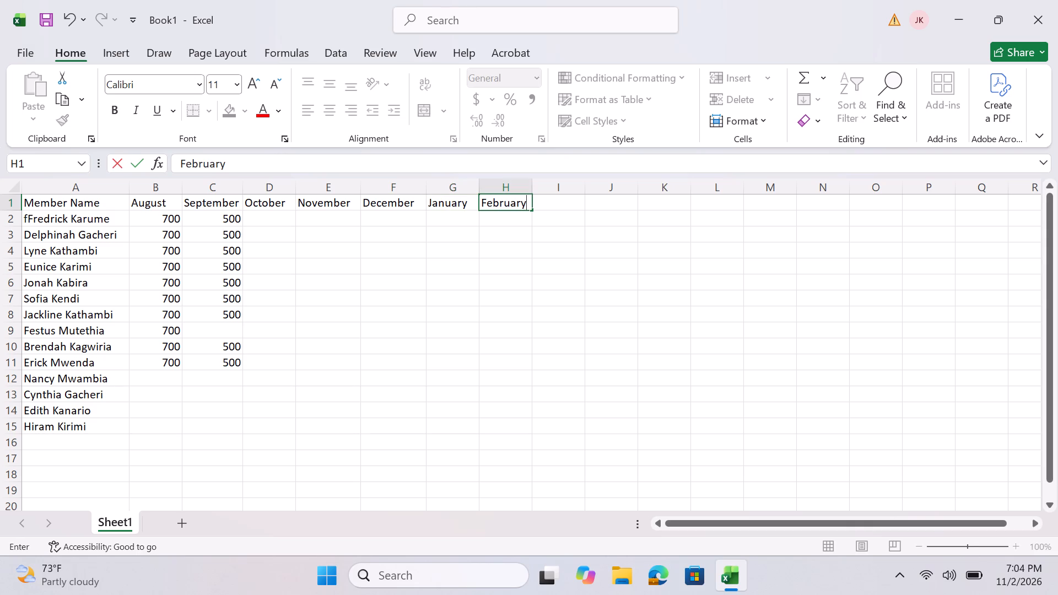
{"action": "left_click", "coordinate": [540, 204]}
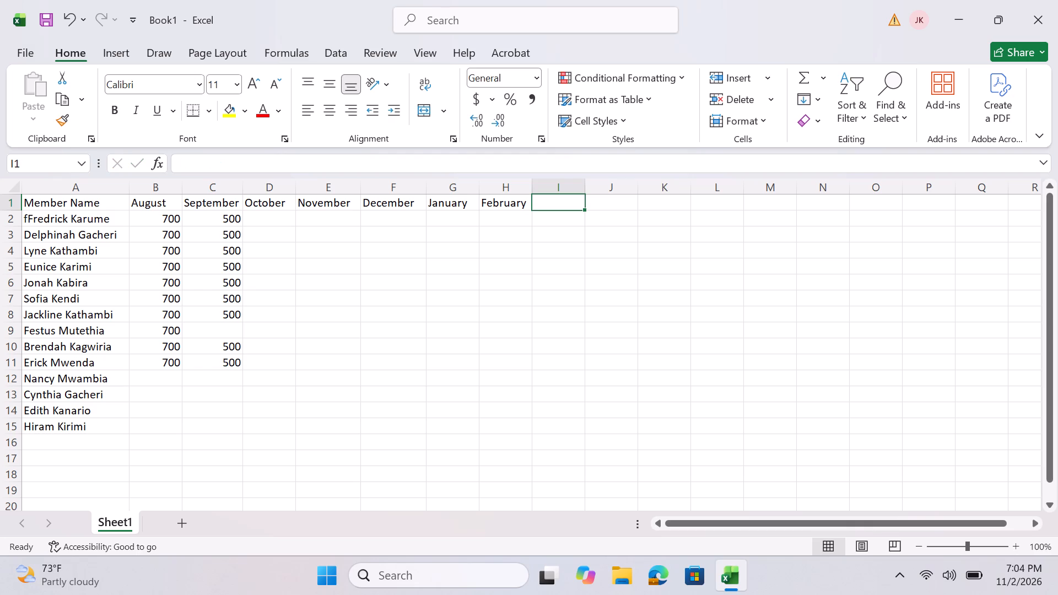
{"action": "key", "text": "m"}
{"action": "key", "text": "a"}
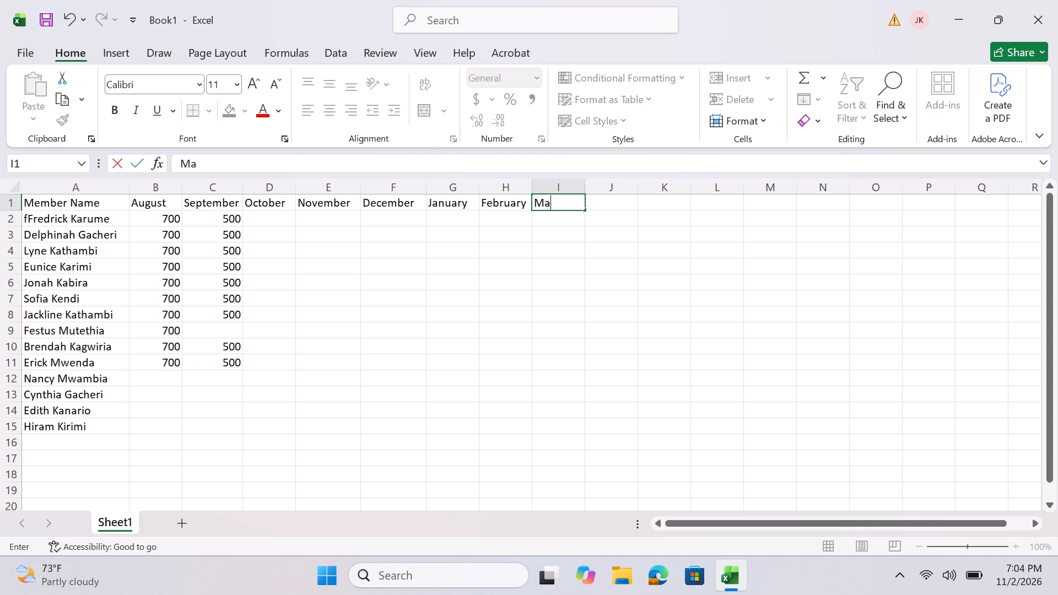
{"action": "type", "text": "rch"}
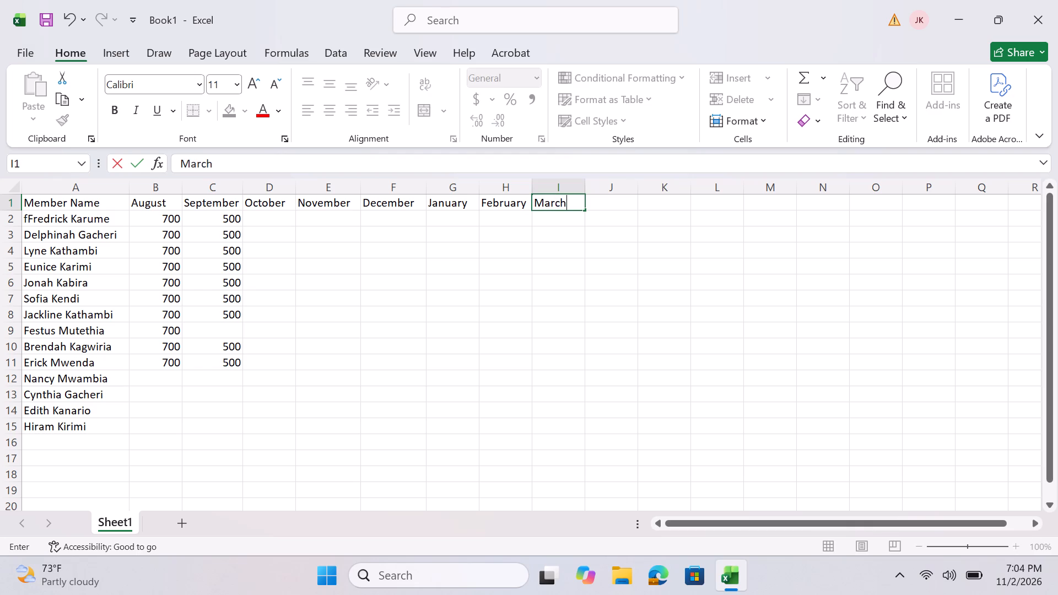
Complete the month headers with April in J1, May in K1, June in L1 and July in M1.
{"action": "left_click", "coordinate": [594, 205]}
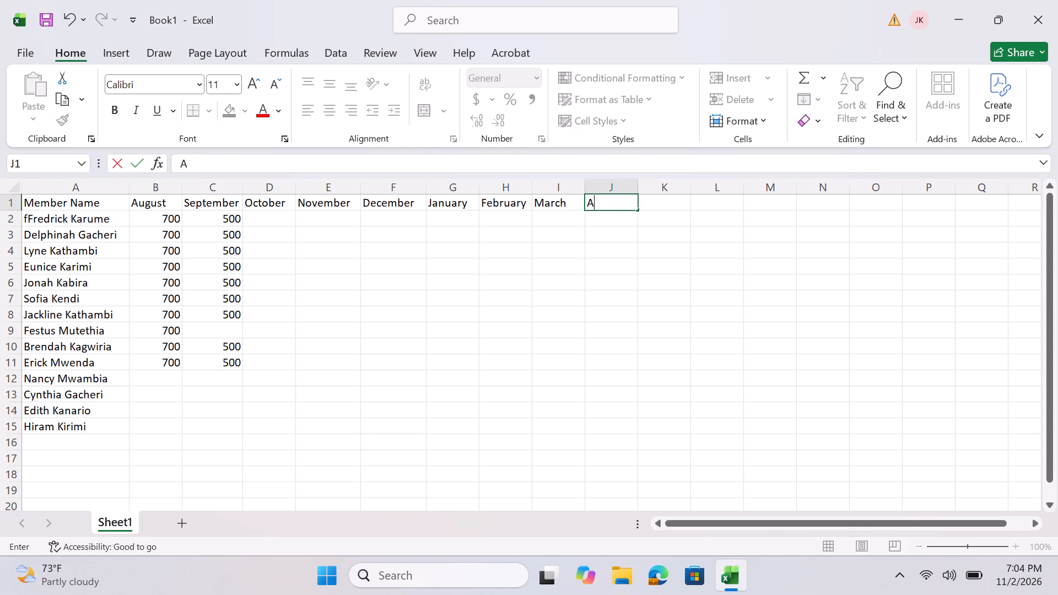
{"action": "type", "text": "ril"}
{"action": "left_click", "coordinate": [657, 198]}
{"action": "type", "text": "ay"}
{"action": "left_click", "coordinate": [709, 204]}
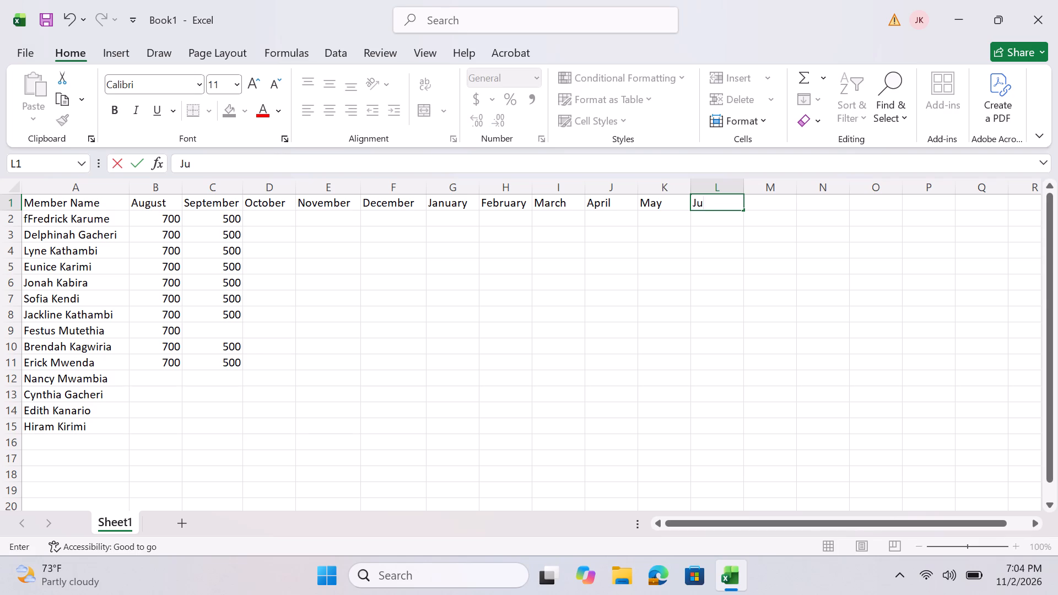
{"action": "left_click", "coordinate": [762, 201]}
{"action": "key", "text": "j"}
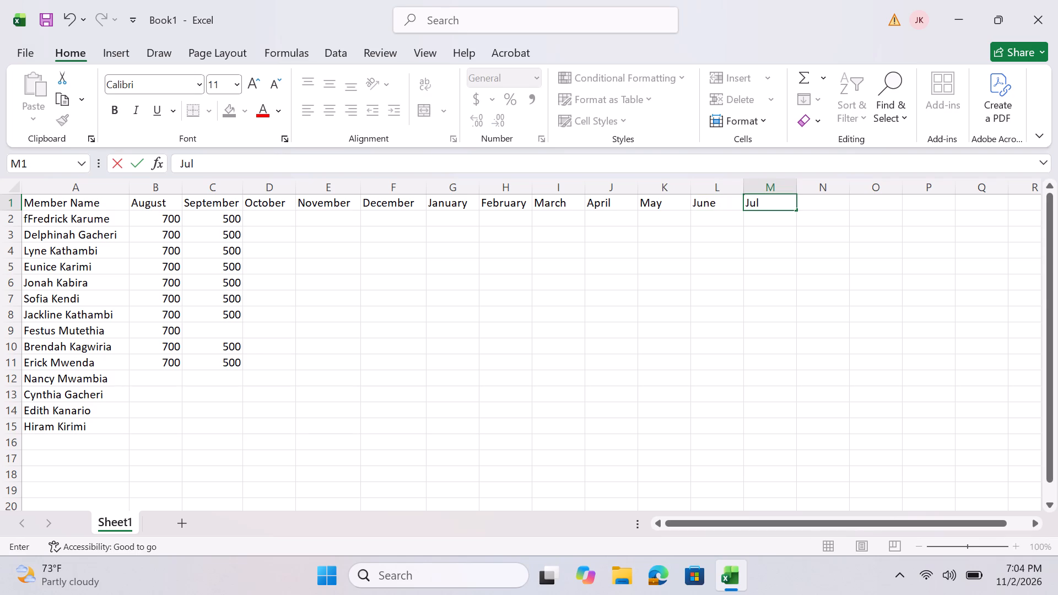
Enter Total Savings as the column header in cell N1, beside July.
{"action": "left_click", "coordinate": [814, 204]}
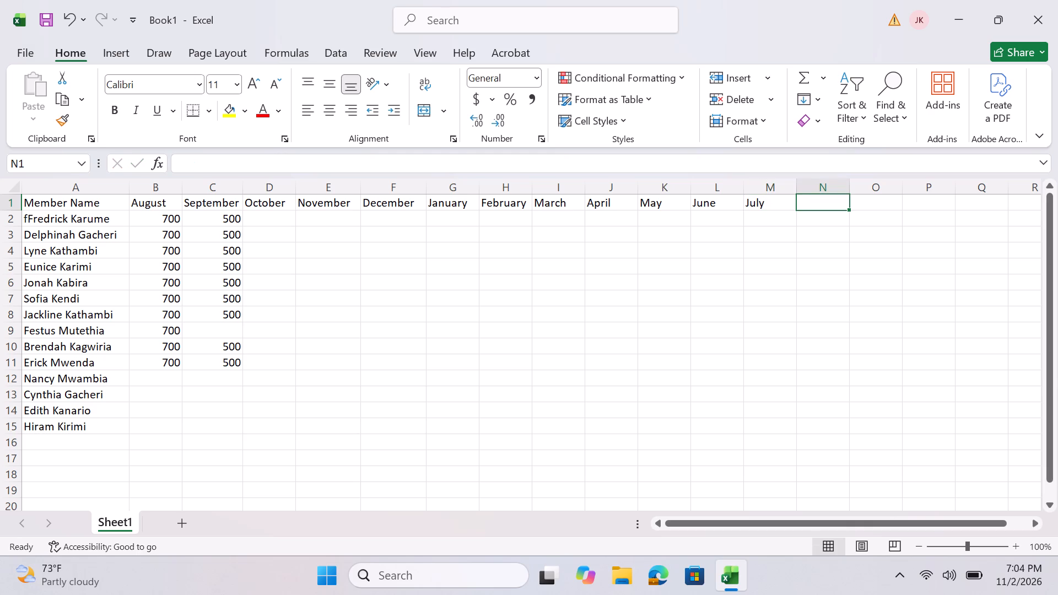
{"action": "left_click", "coordinate": [826, 202]}
{"action": "type", "text": "otal"}
{"action": "key", "text": "space"}
{"action": "key", "text": "s"}
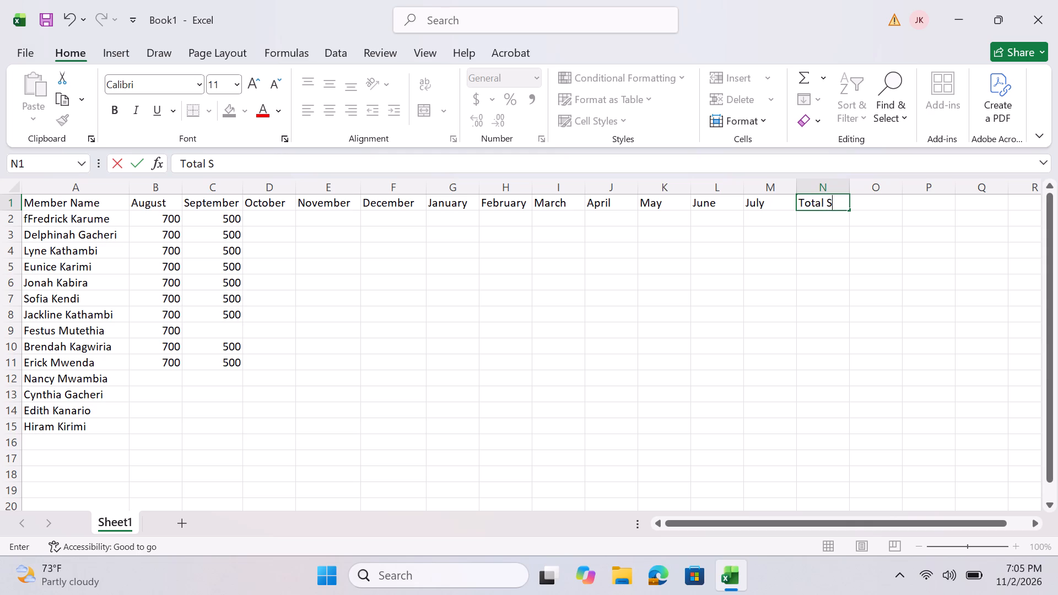
{"action": "type", "text": "avings"}
{"action": "left_click", "coordinate": [874, 205]}
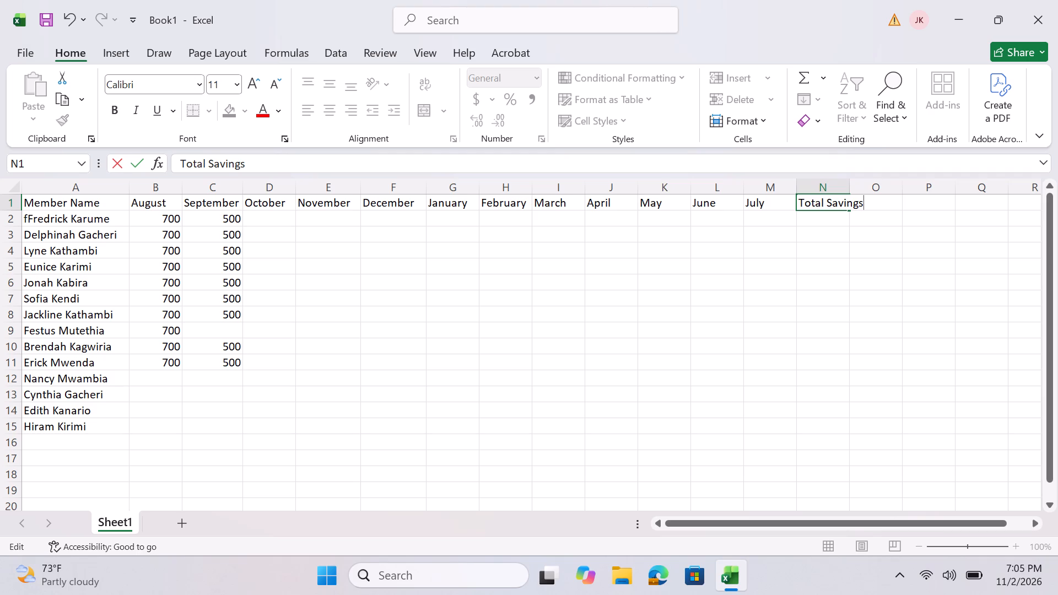
{"action": "left_click", "coordinate": [827, 232]}
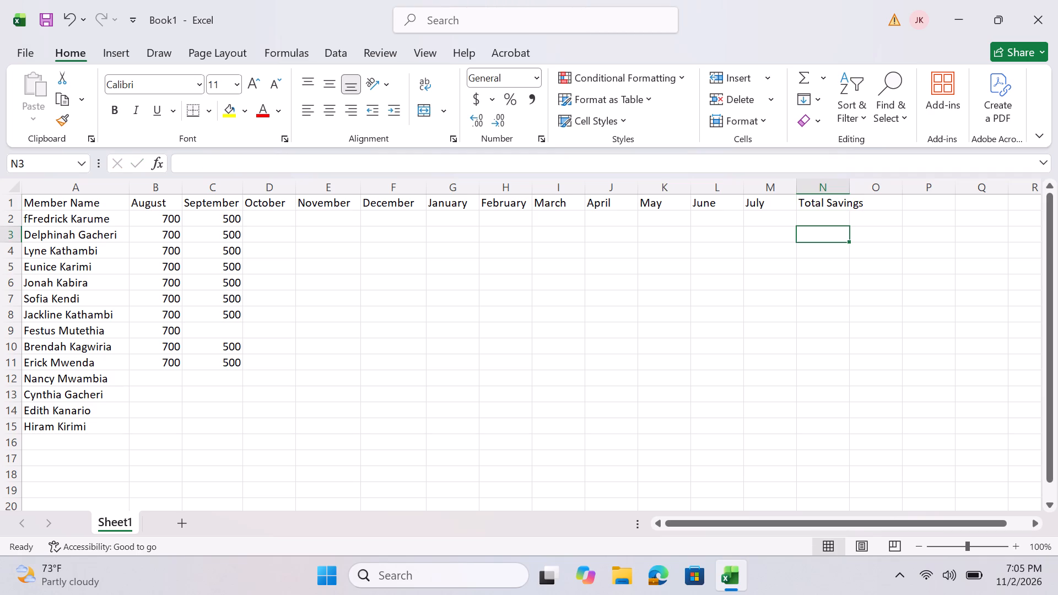
Widen column N just enough to fit the full Total Savings header within it.
{"action": "left_click_drag", "start_coordinate": [850, 210], "coordinate": [851, 210]}
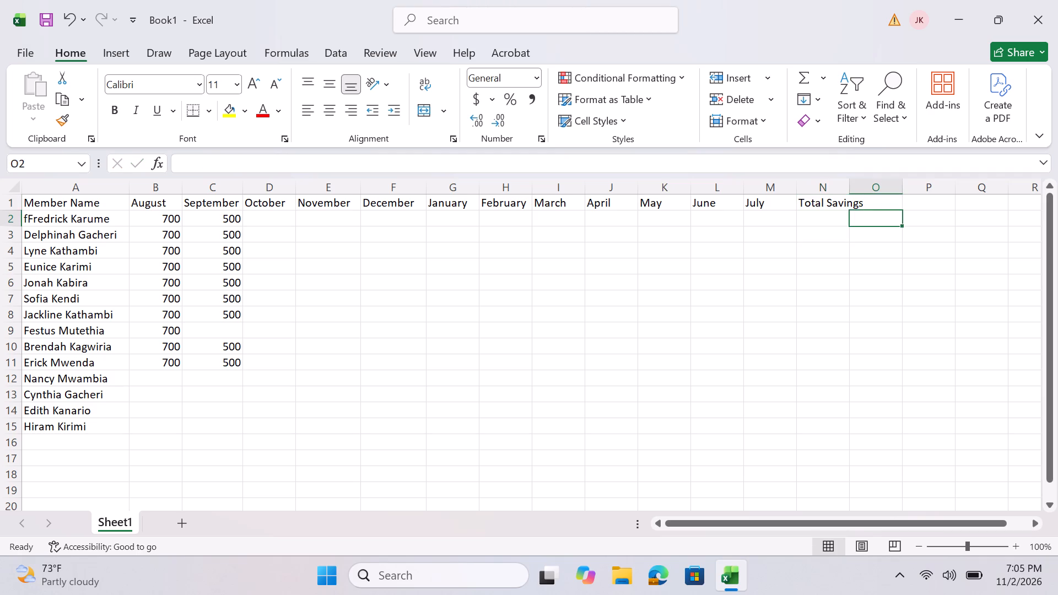
{"action": "left_click_drag", "start_coordinate": [851, 210], "coordinate": [871, 210]}
{"action": "left_click", "coordinate": [844, 209]}
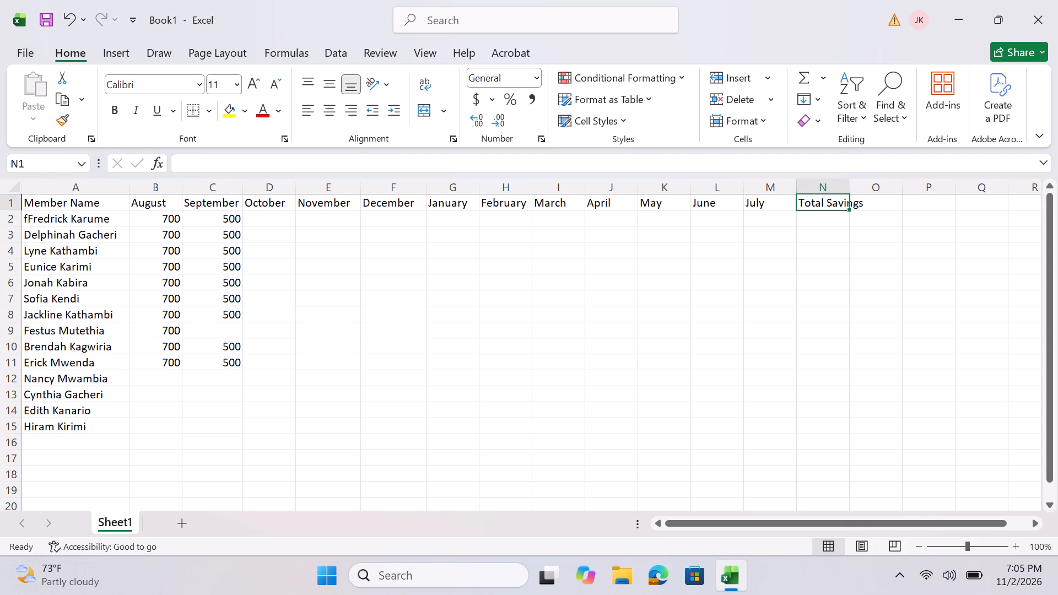
{"action": "left_click_drag", "start_coordinate": [850, 193], "coordinate": [861, 193]}
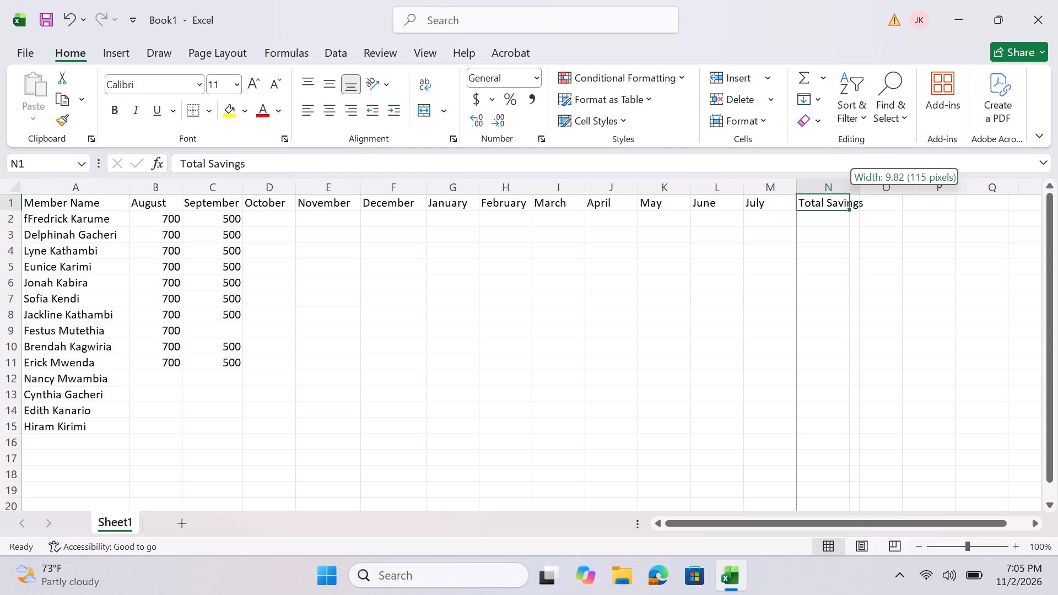
{"action": "left_click_drag", "start_coordinate": [861, 193], "coordinate": [867, 193]}
{"action": "left_click", "coordinate": [842, 231]}
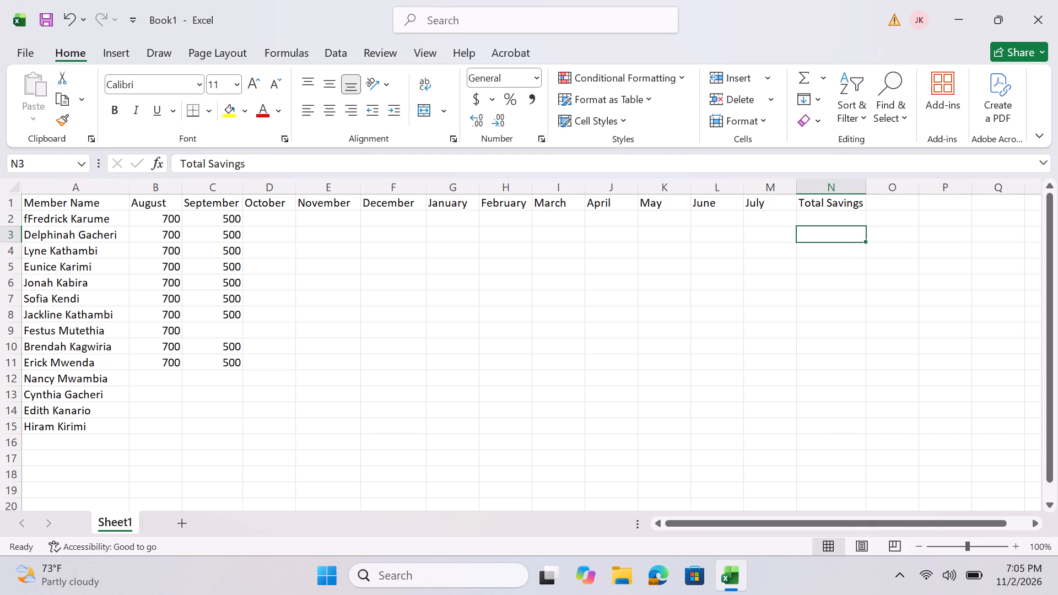
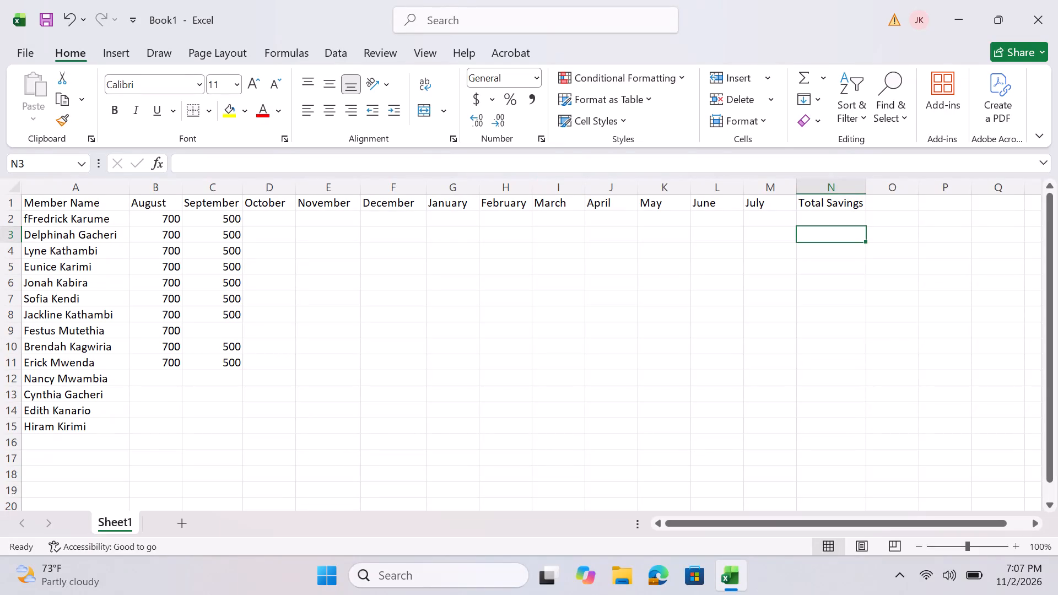
Clear the September amount in cell C2 for the first member in the list.
{"action": "left_click", "coordinate": [238, 217]}
{"action": "left_click", "coordinate": [239, 217]}
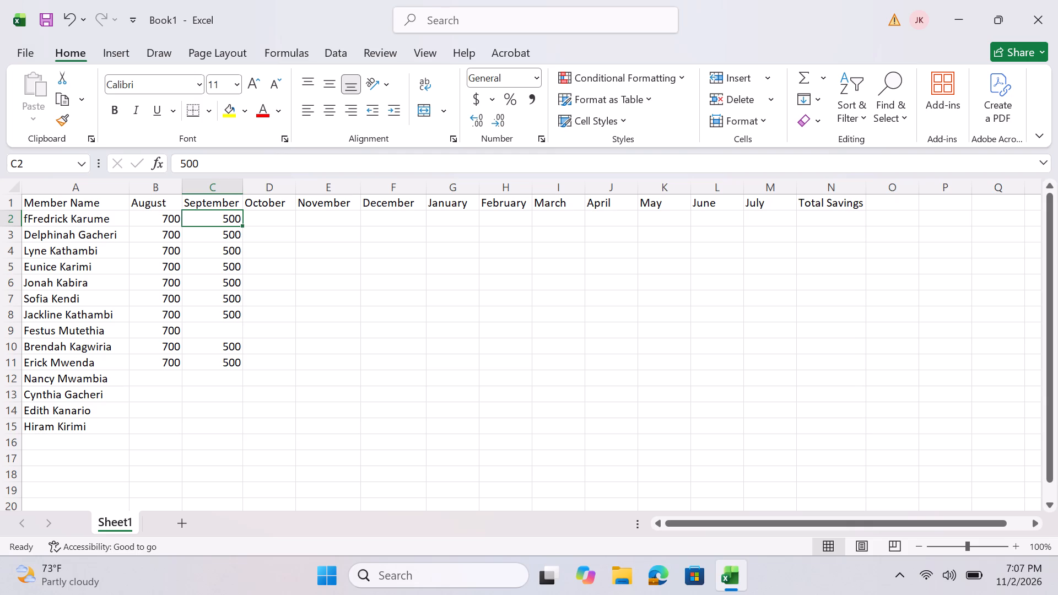
{"action": "left_click", "coordinate": [239, 221]}
{"action": "key", "text": "BackSpace"}
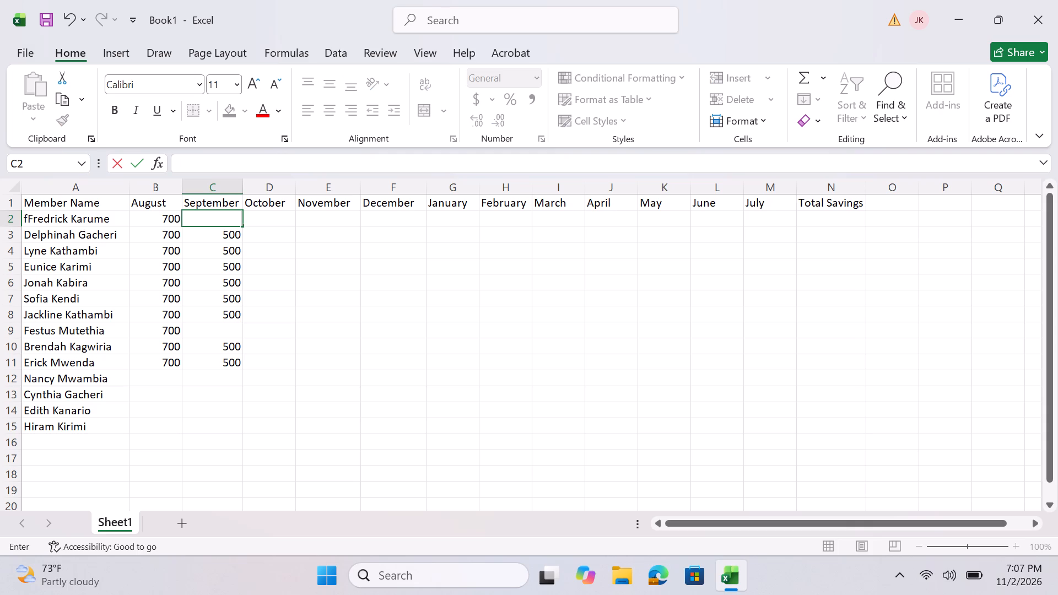
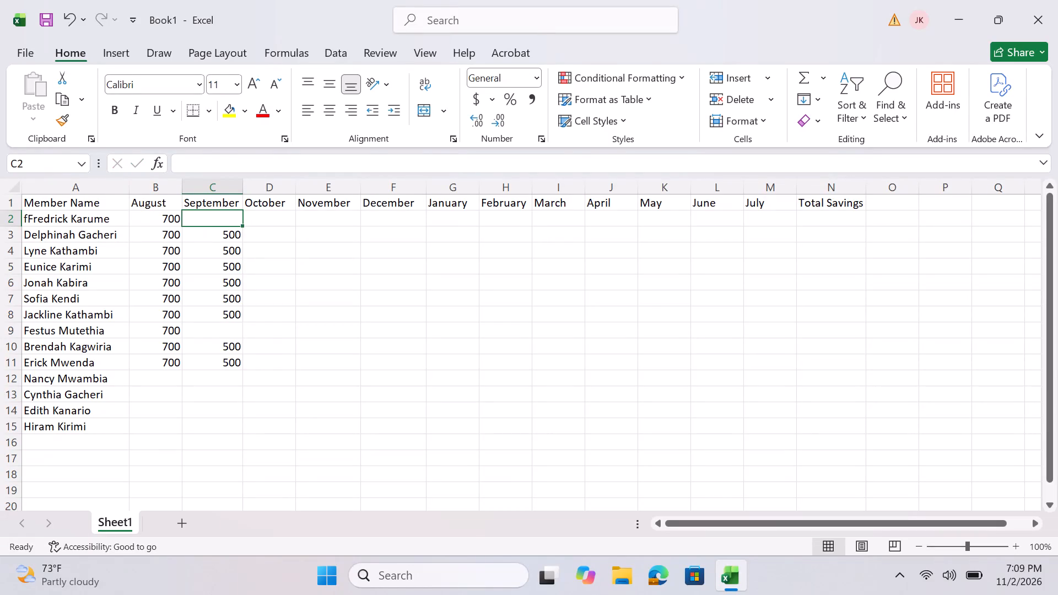
Remove the stray leading lowercase "f" from the first member's name in cell A2.
{"action": "left_click", "coordinate": [234, 234]}
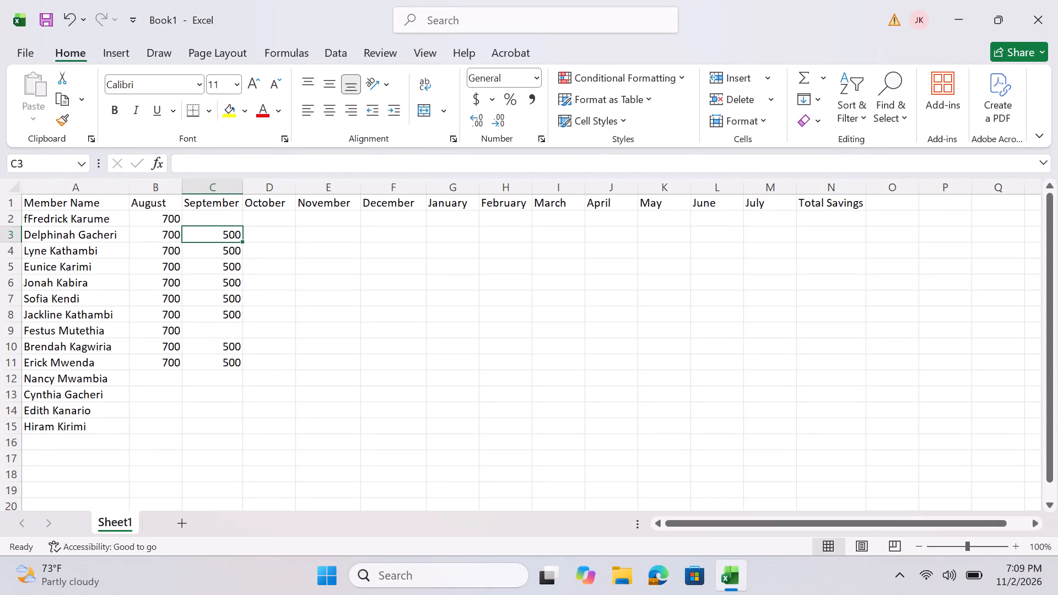
{"action": "left_click", "coordinate": [40, 221]}
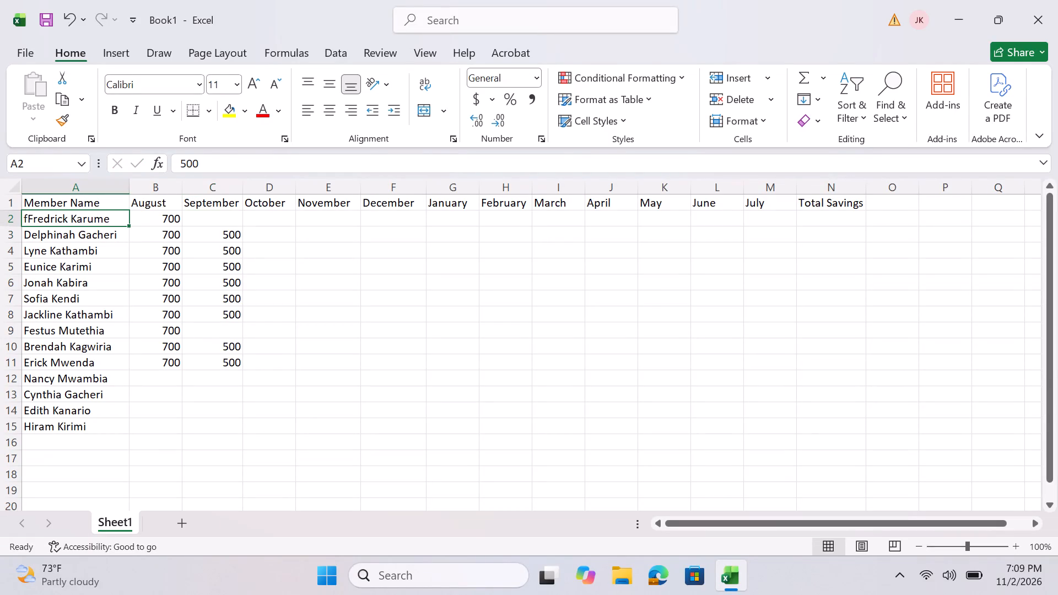
{"action": "left_click", "coordinate": [31, 218]}
{"action": "left_click", "coordinate": [28, 216]}
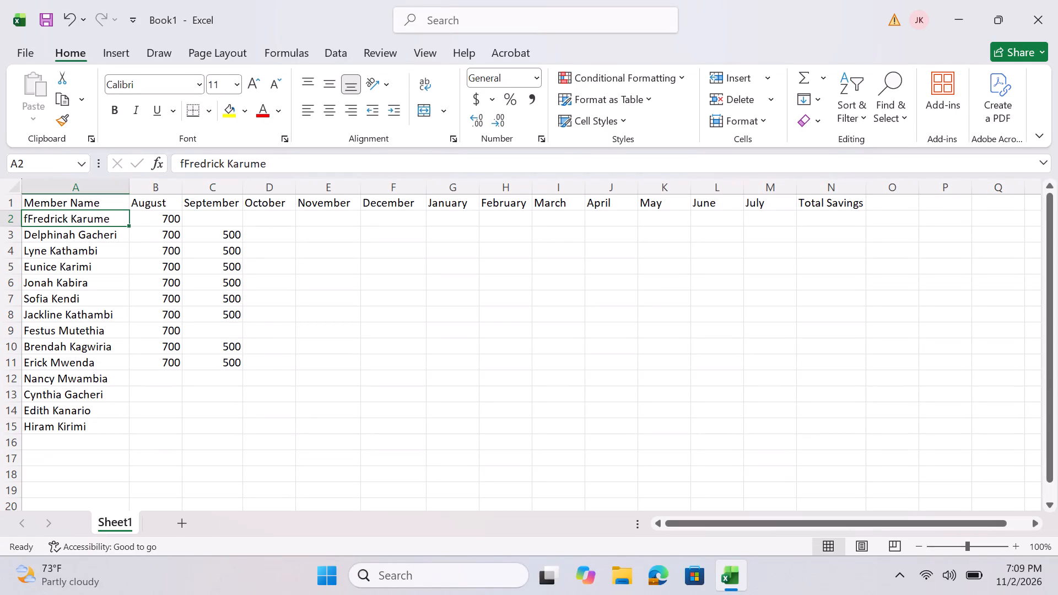
{"action": "left_click", "coordinate": [35, 220]}
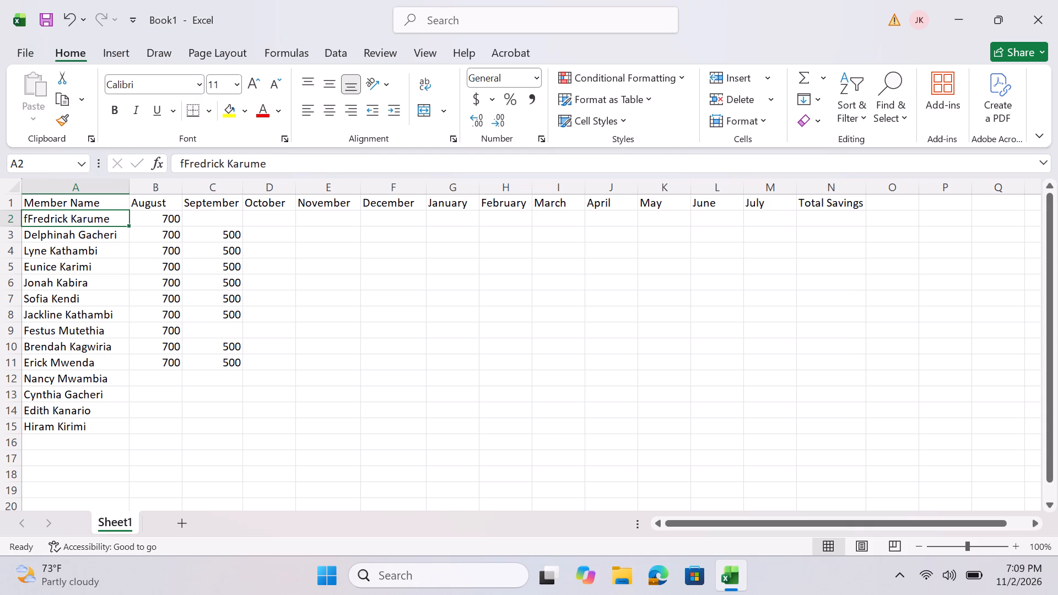
{"action": "double_click", "coordinate": [29, 219]}
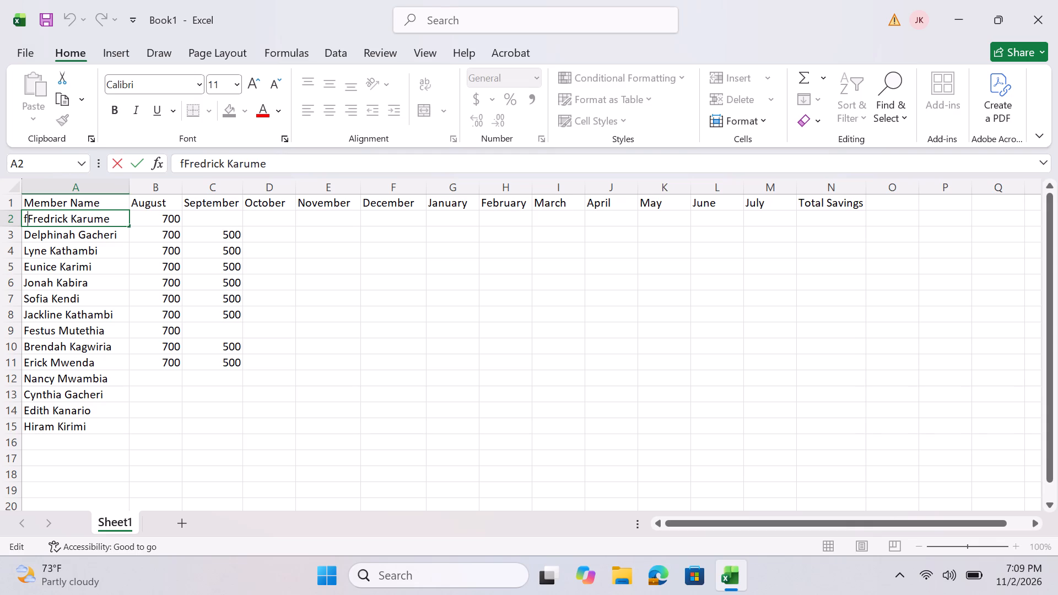
{"action": "key", "text": "BackSpace"}
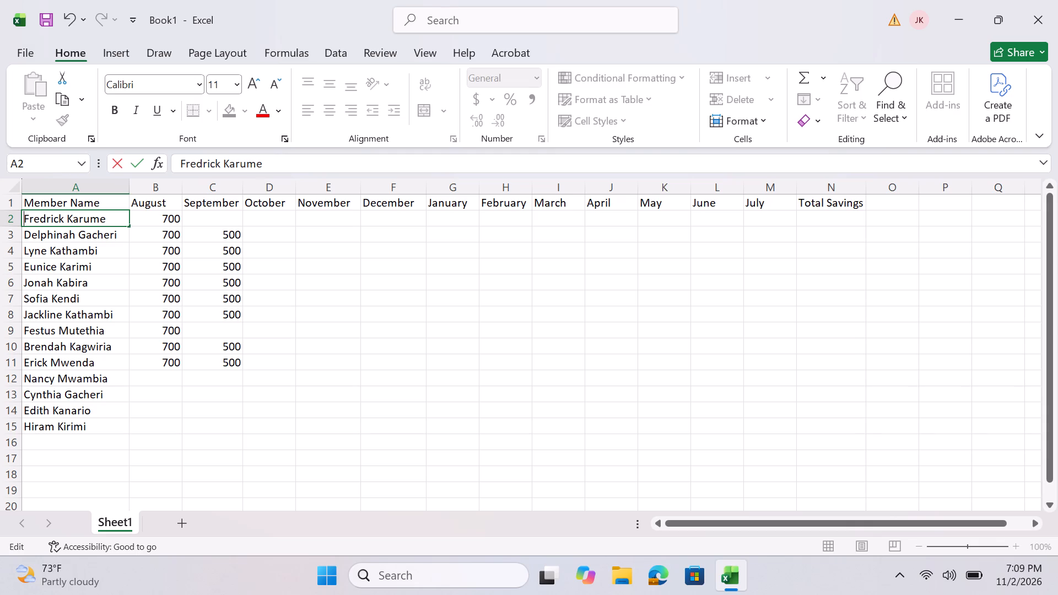
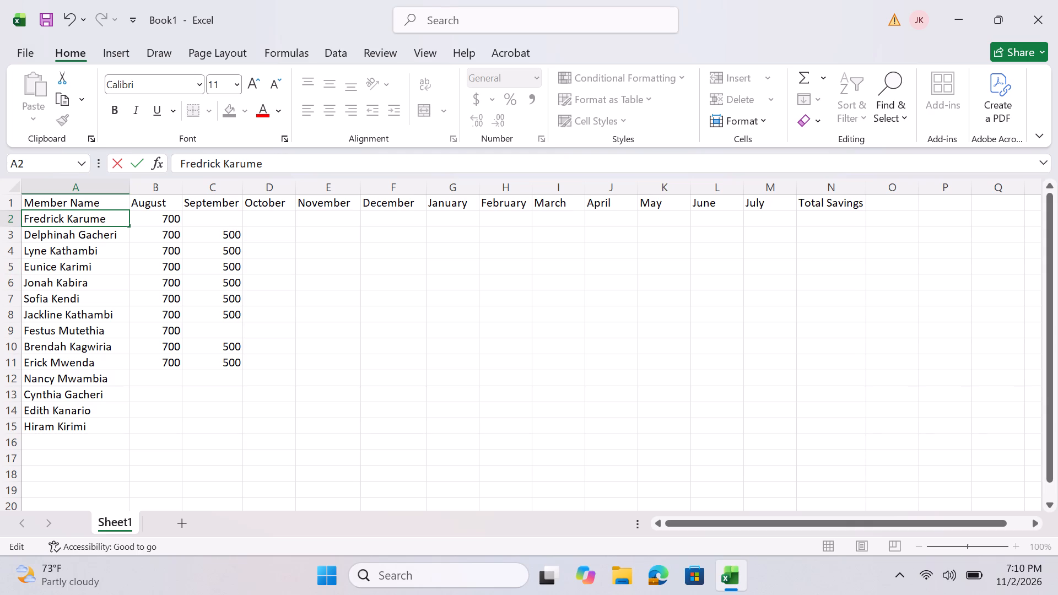
Insert a new row above row 6 and enter the missing member's name in cell A6.
{"action": "right_click", "coordinate": [16, 279]}
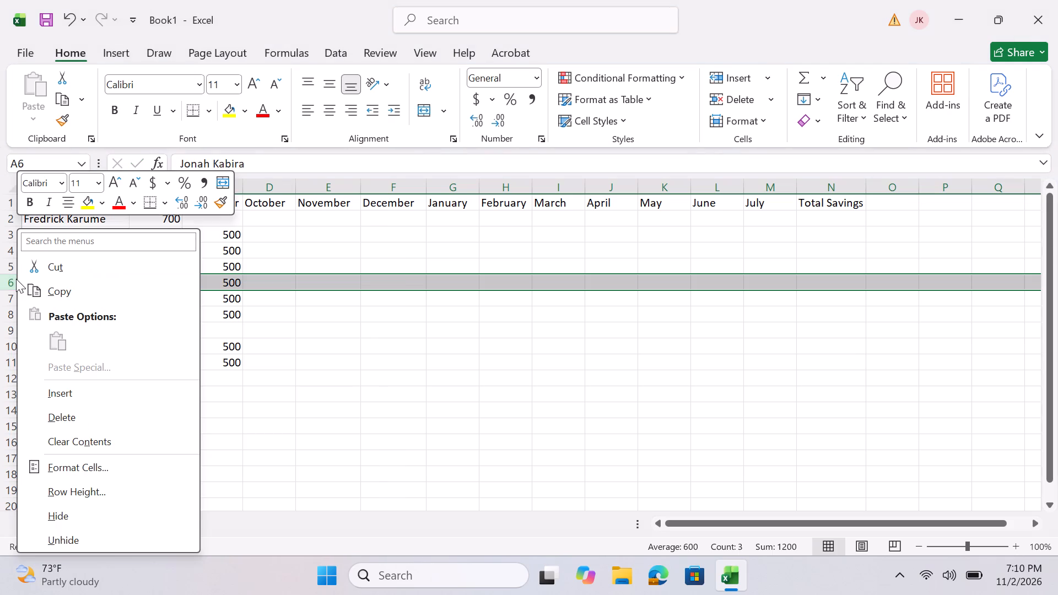
{"action": "left_click", "coordinate": [68, 388]}
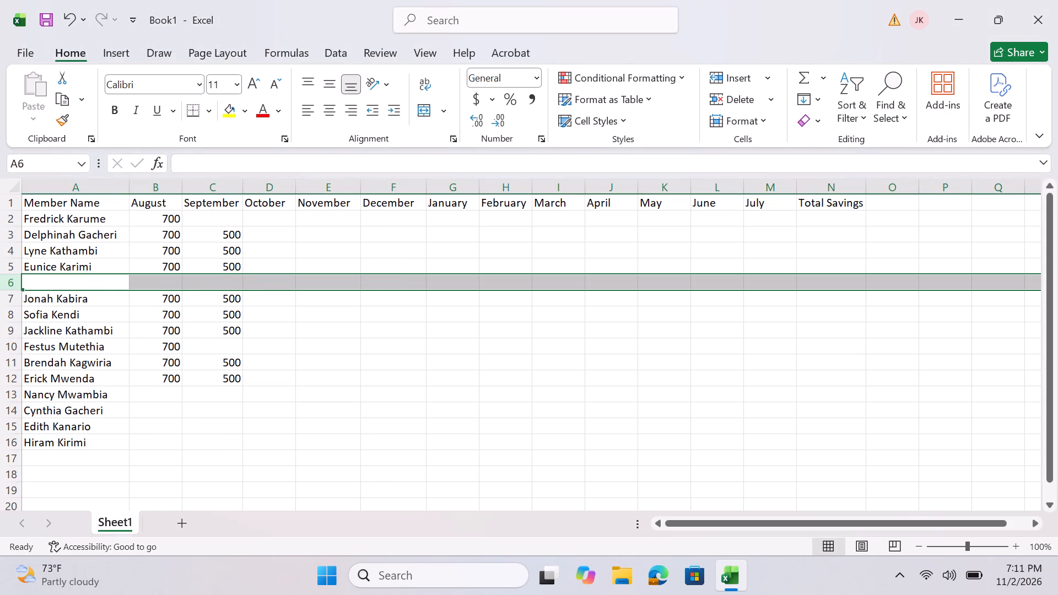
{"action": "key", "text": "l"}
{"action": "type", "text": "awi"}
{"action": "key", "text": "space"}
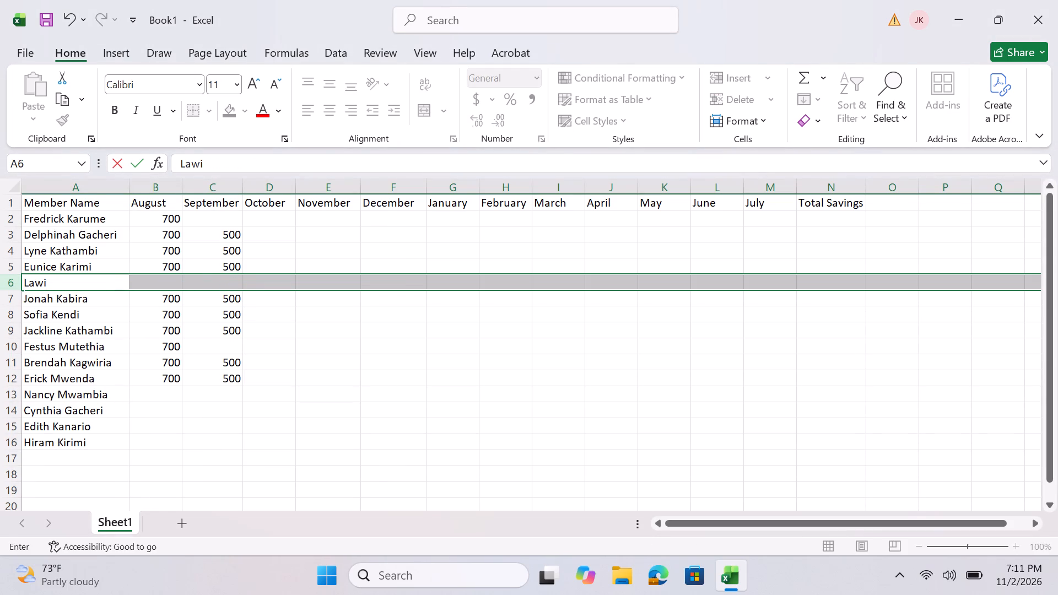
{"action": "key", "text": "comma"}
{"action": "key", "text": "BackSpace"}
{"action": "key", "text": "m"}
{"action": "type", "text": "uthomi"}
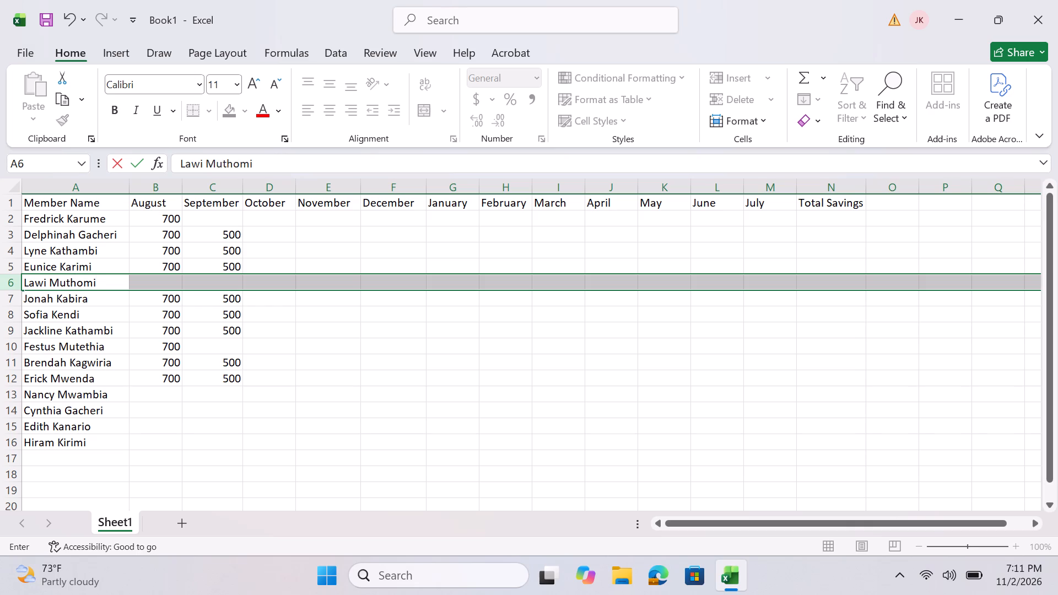
Enter 700 for August and 500 for September in the new member's row 6.
{"action": "left_click", "coordinate": [151, 277]}
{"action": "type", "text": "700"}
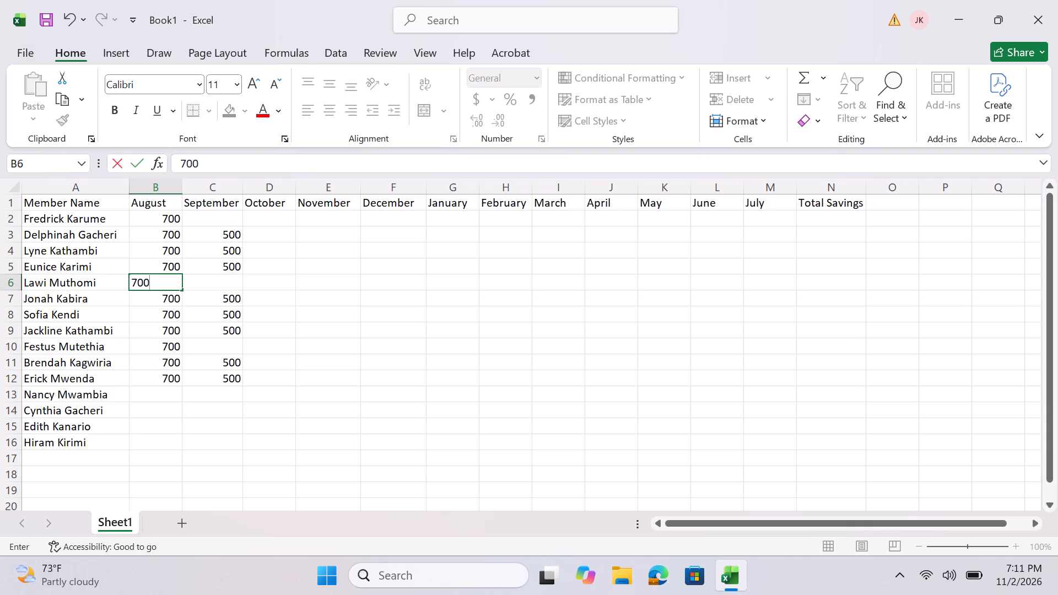
{"action": "left_click", "coordinate": [219, 286]}
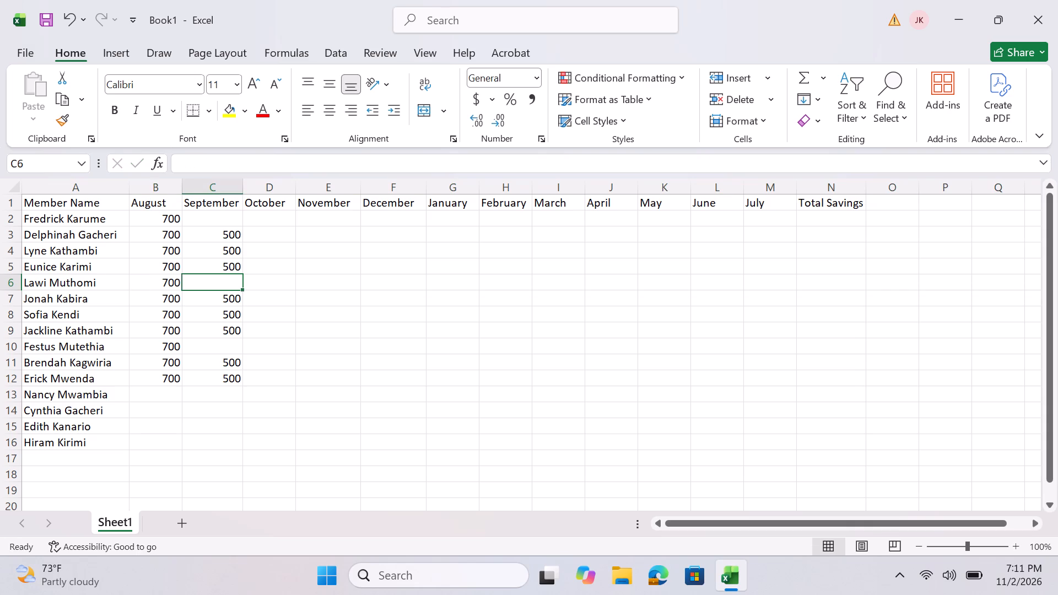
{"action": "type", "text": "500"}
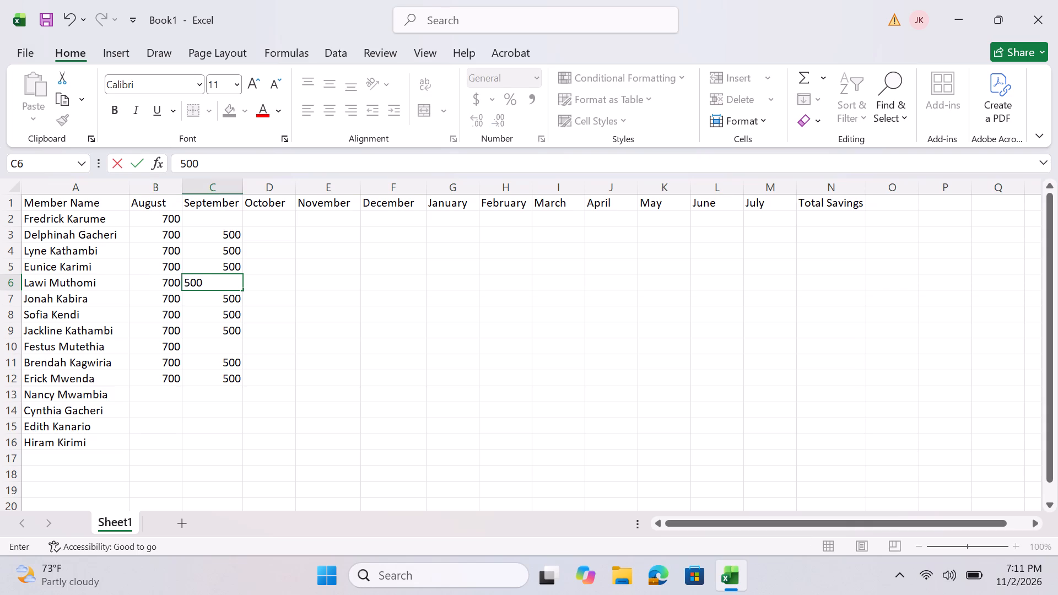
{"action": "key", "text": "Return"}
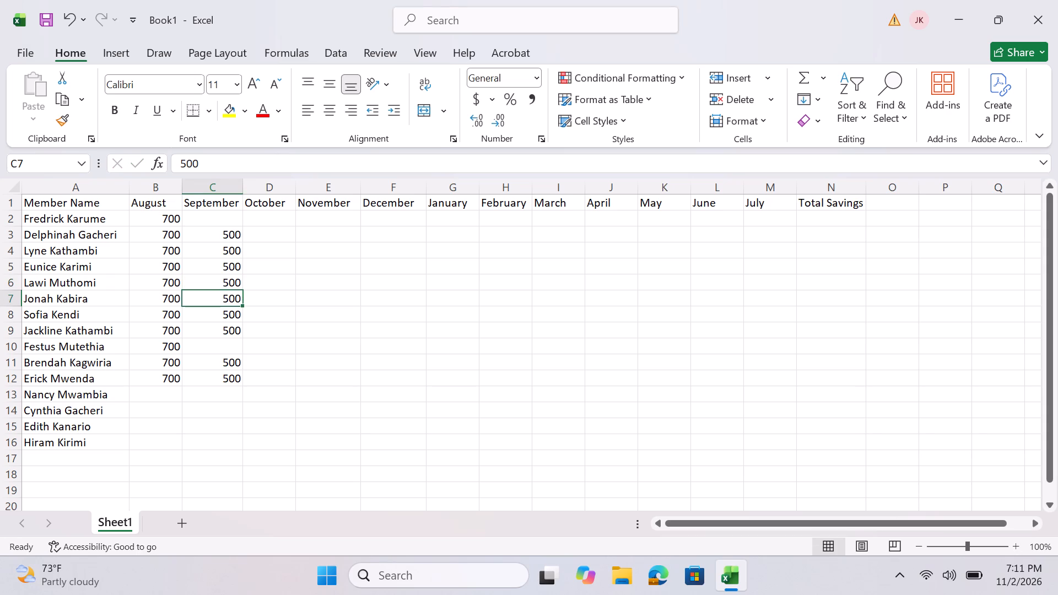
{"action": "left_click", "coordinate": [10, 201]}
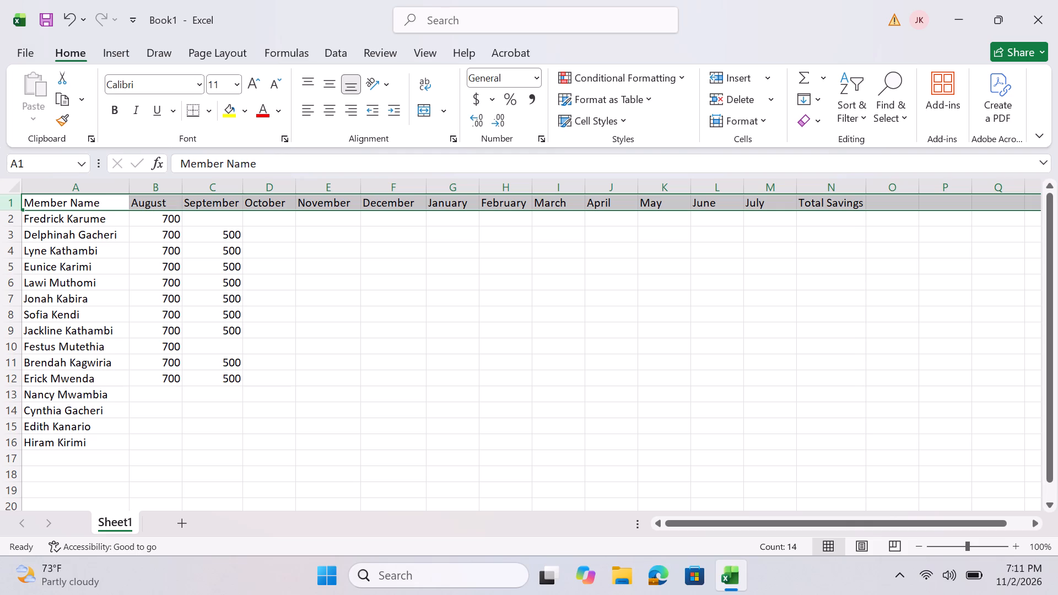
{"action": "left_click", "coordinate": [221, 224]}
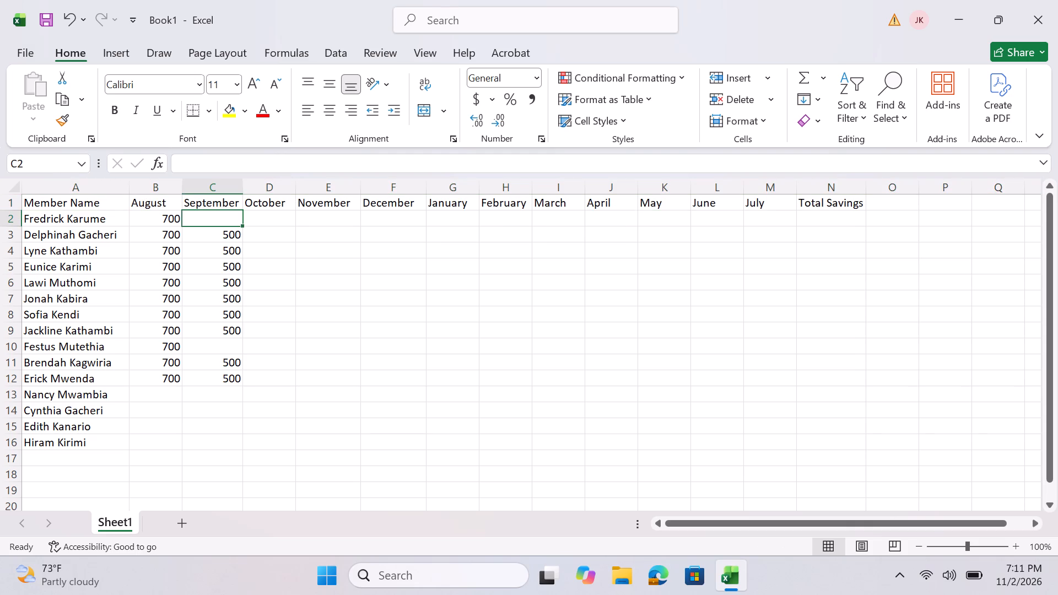
Enter 0 as the August amount for the last four members, cells B13 to B16.
{"action": "left_click", "coordinate": [169, 396]}
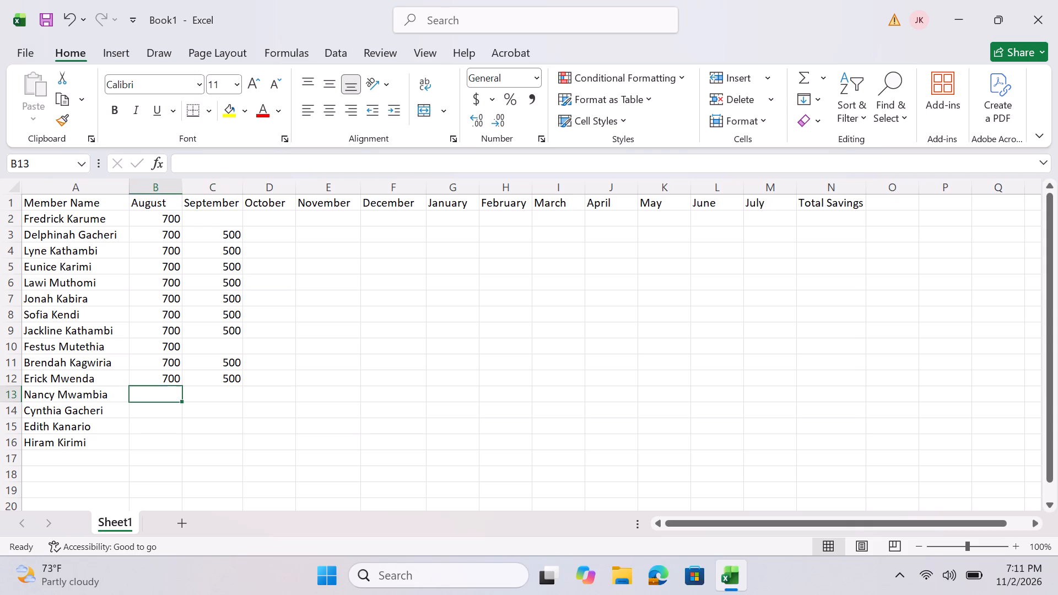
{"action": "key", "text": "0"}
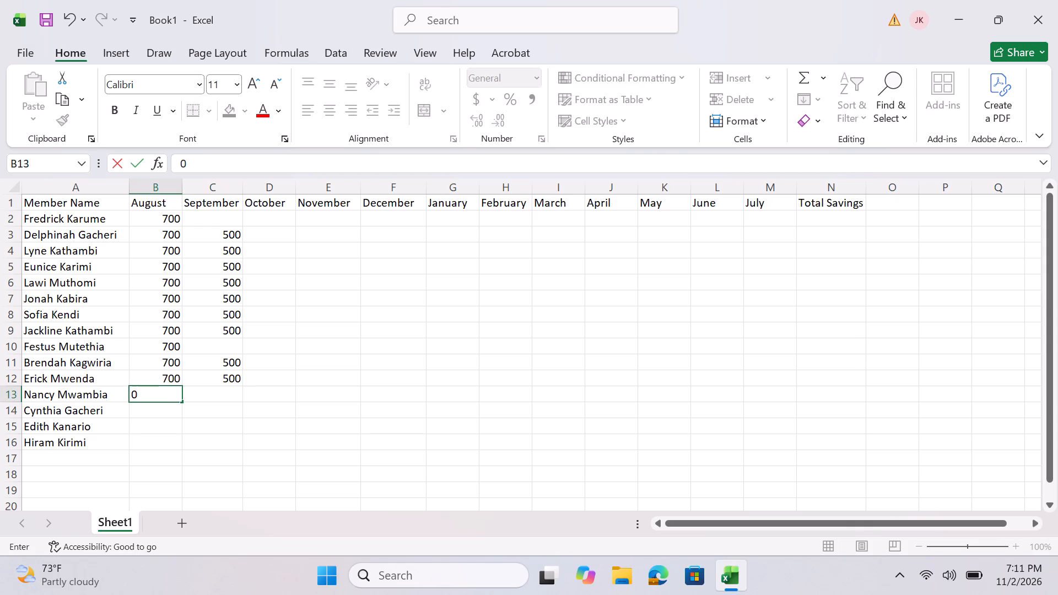
{"action": "left_click", "coordinate": [153, 408]}
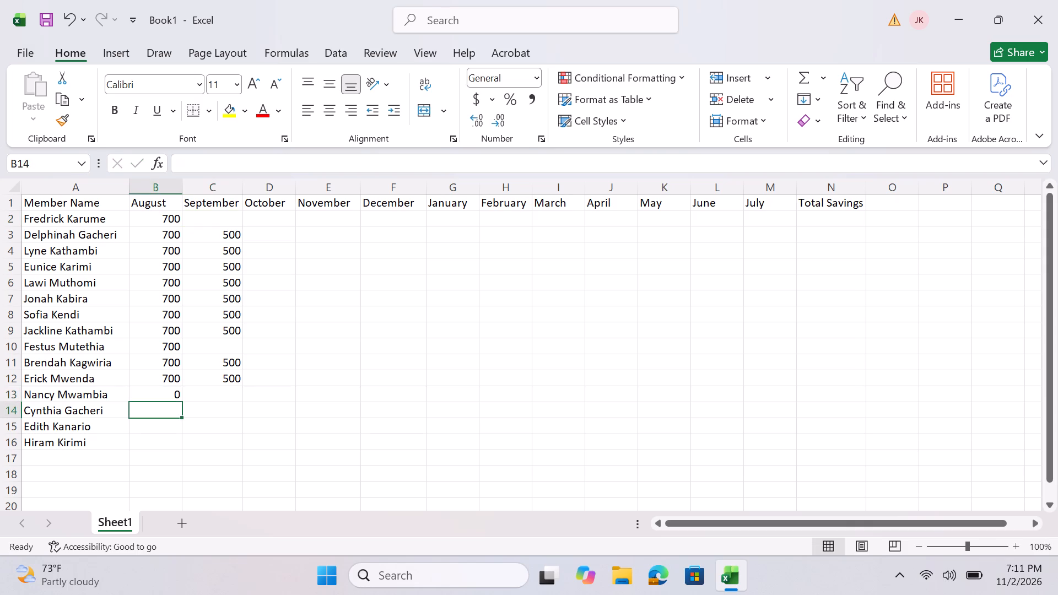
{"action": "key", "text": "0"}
{"action": "key", "text": "Return"}
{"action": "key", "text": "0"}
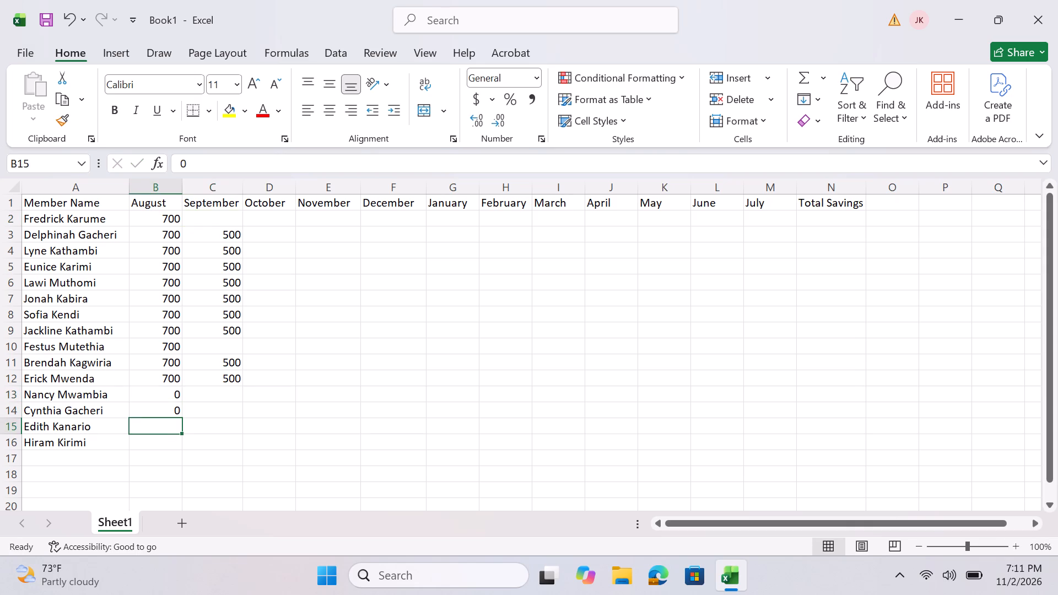
{"action": "key", "text": "Return"}
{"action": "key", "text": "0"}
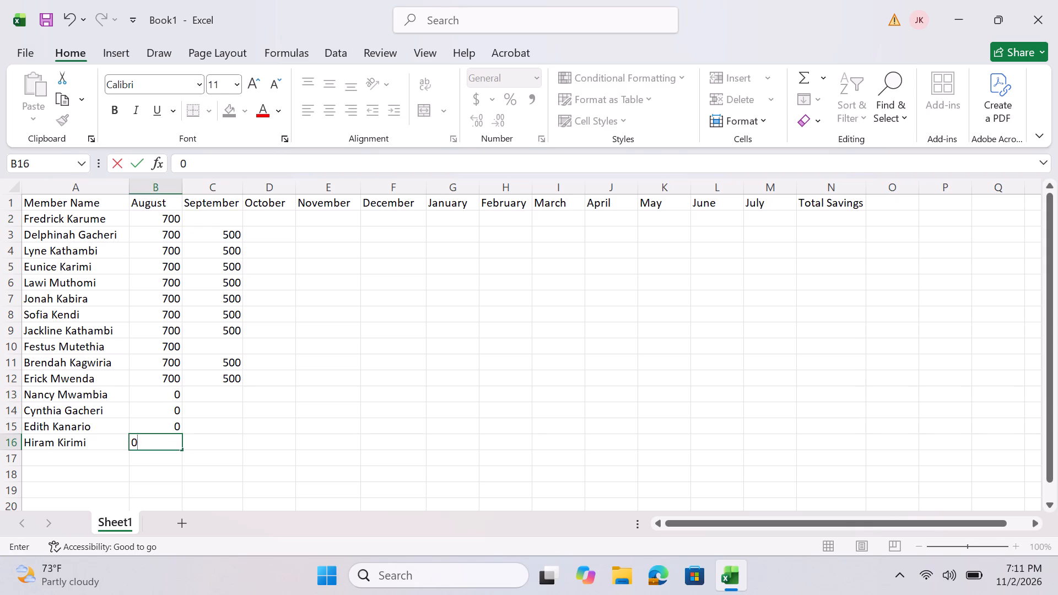
{"action": "key", "text": "Return"}
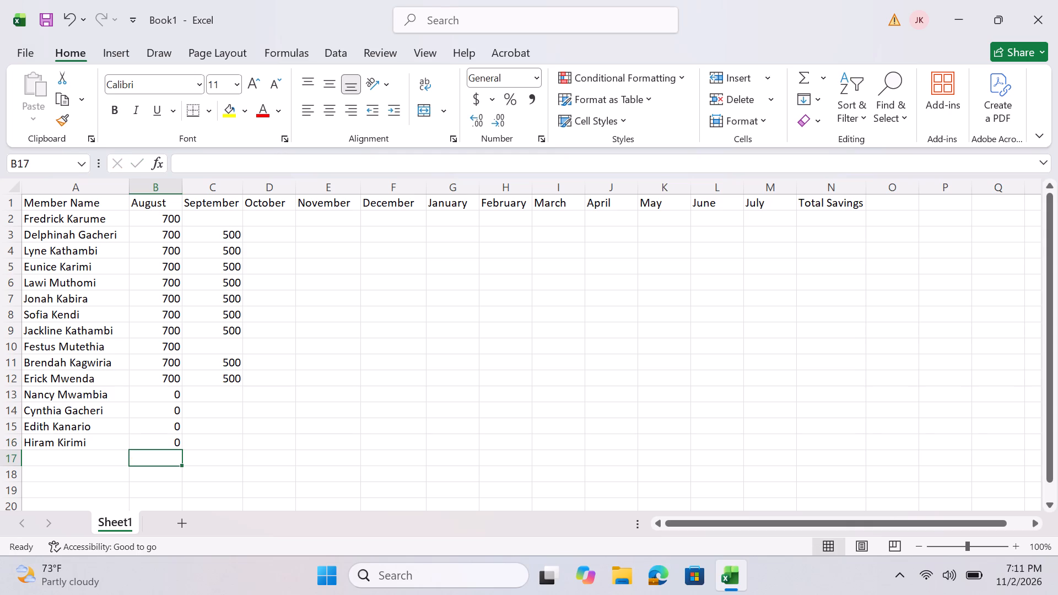
Fill the blank September amounts with 0 in cells C10, C2 and C13 to C16.
{"action": "left_click", "coordinate": [235, 339]}
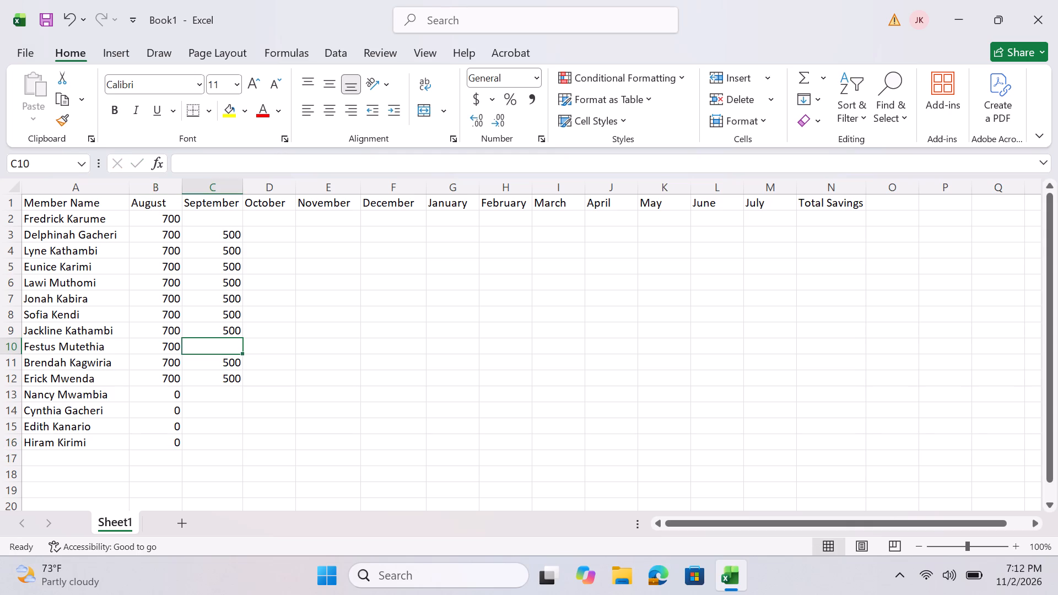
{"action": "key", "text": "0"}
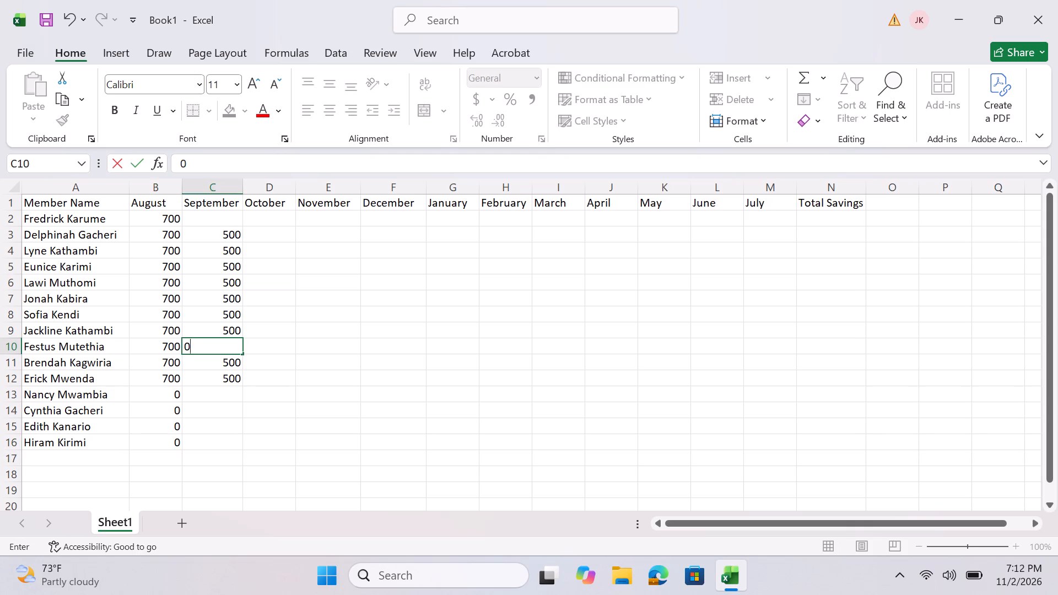
{"action": "left_click", "coordinate": [228, 221]}
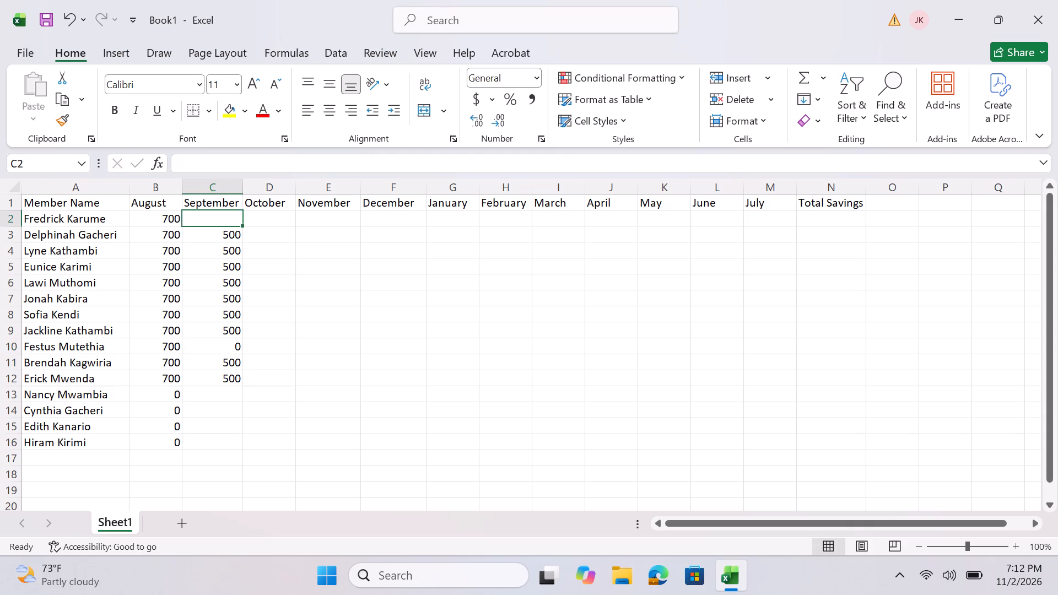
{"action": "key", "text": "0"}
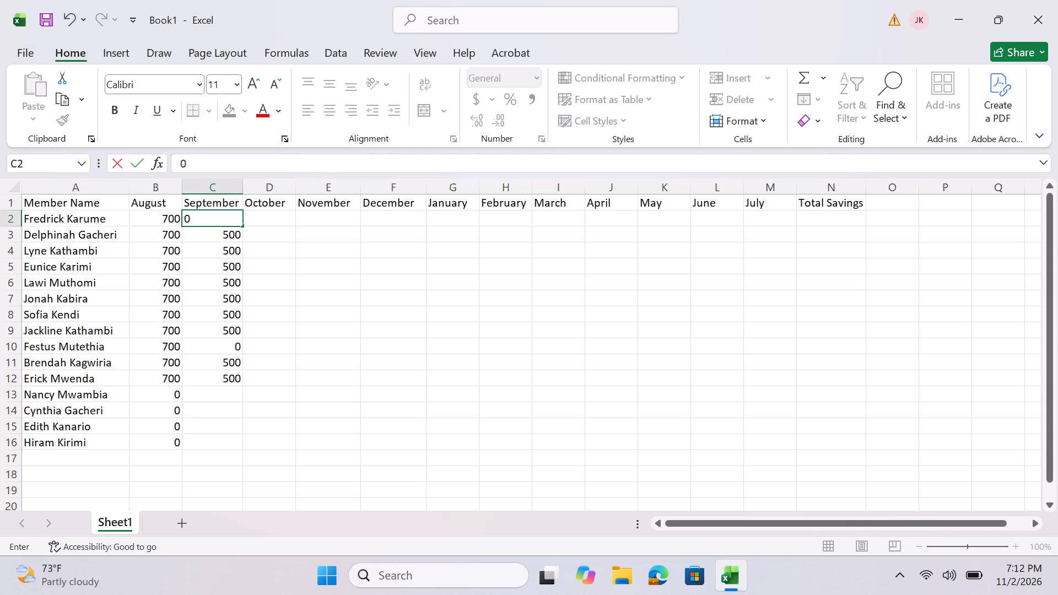
{"action": "left_click", "coordinate": [226, 394]}
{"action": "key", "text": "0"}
{"action": "key", "text": "Return"}
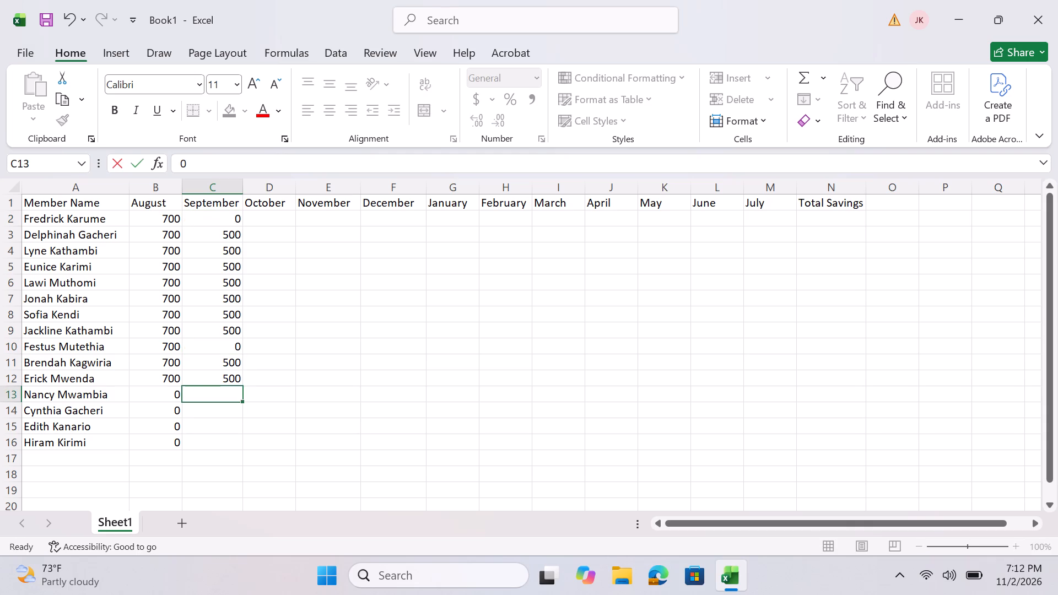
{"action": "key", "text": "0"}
{"action": "key", "text": "Return"}
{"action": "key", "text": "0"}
{"action": "key", "text": "Return"}
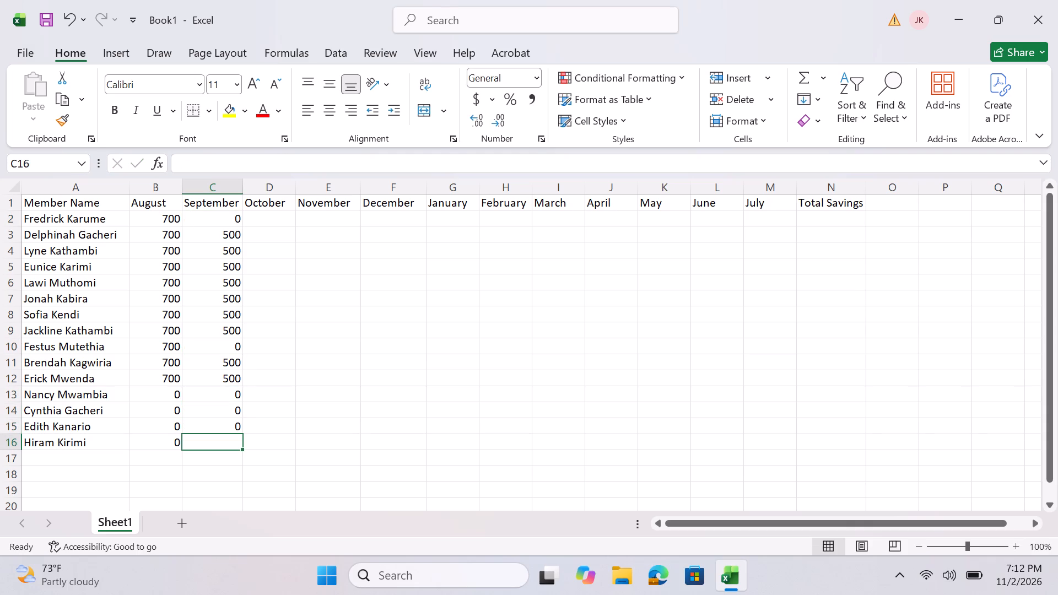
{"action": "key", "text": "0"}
{"action": "key", "text": "Return"}
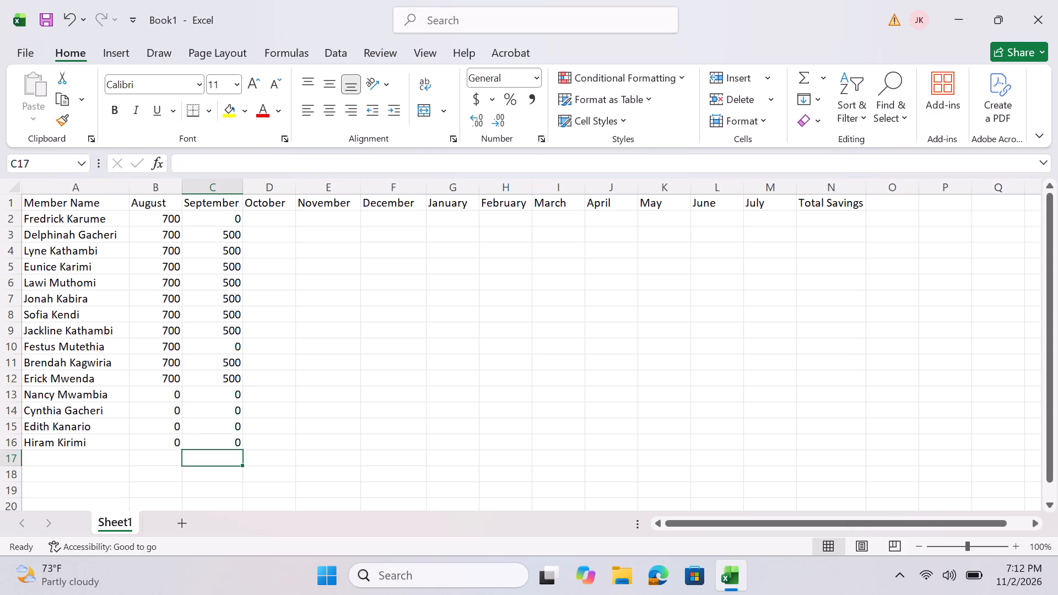
Enter 500 as the October amount in cell D4.
{"action": "left_click", "coordinate": [280, 218]}
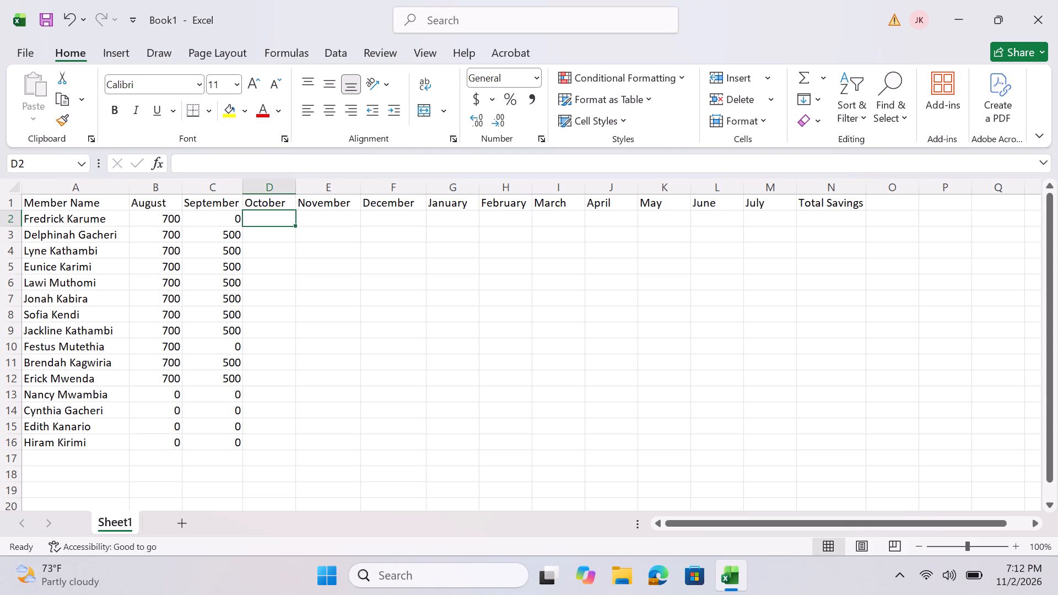
{"action": "left_click", "coordinate": [276, 258]}
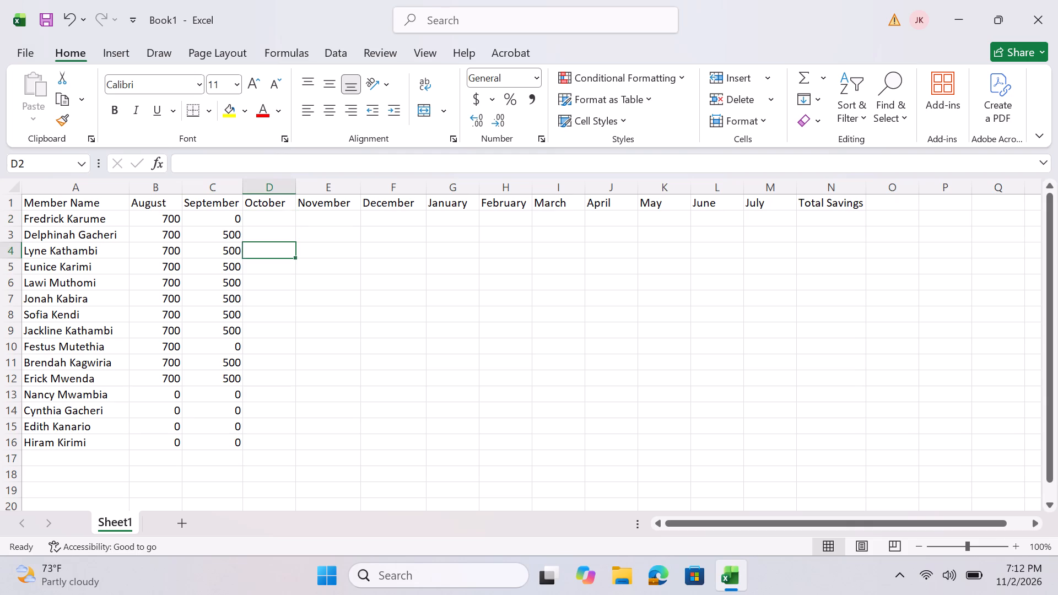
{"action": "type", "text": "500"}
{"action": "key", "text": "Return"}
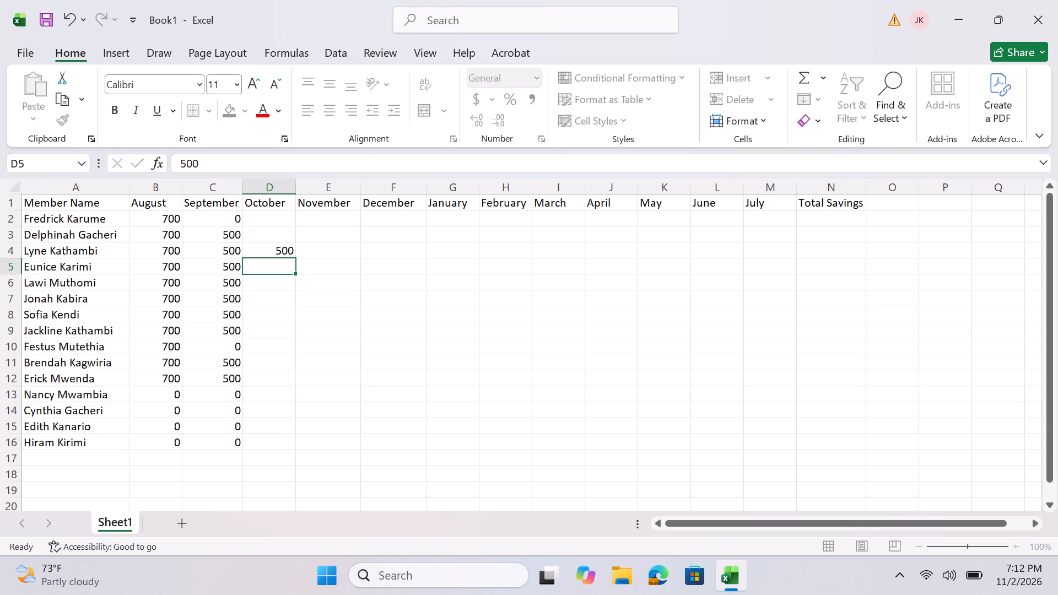
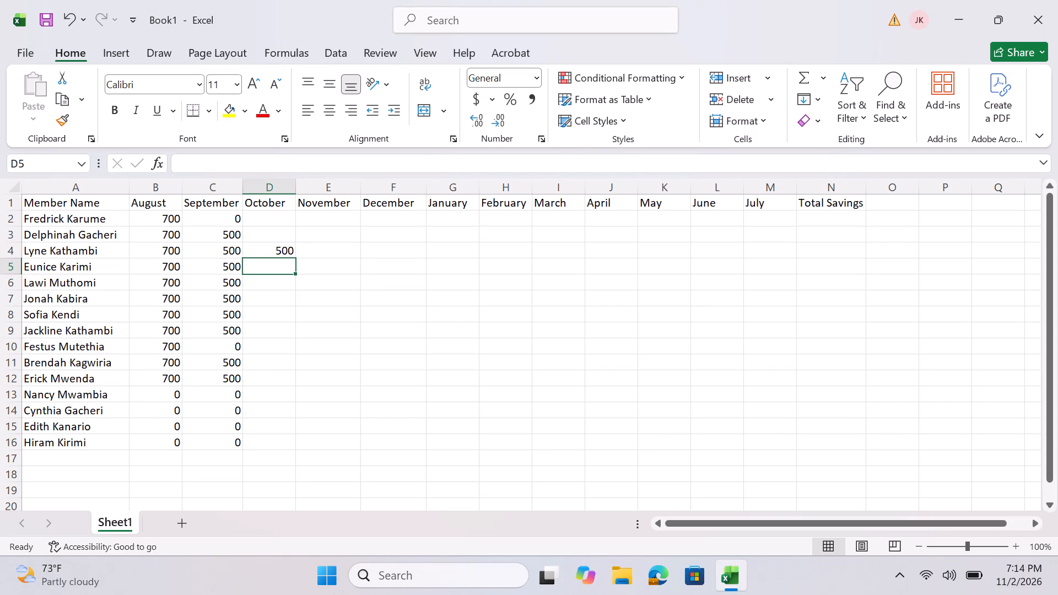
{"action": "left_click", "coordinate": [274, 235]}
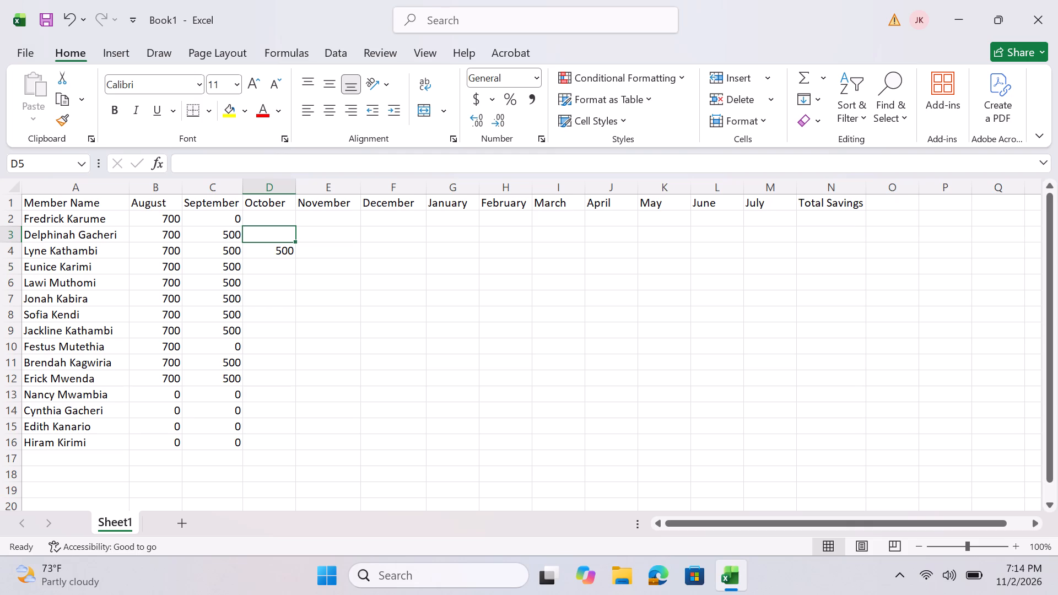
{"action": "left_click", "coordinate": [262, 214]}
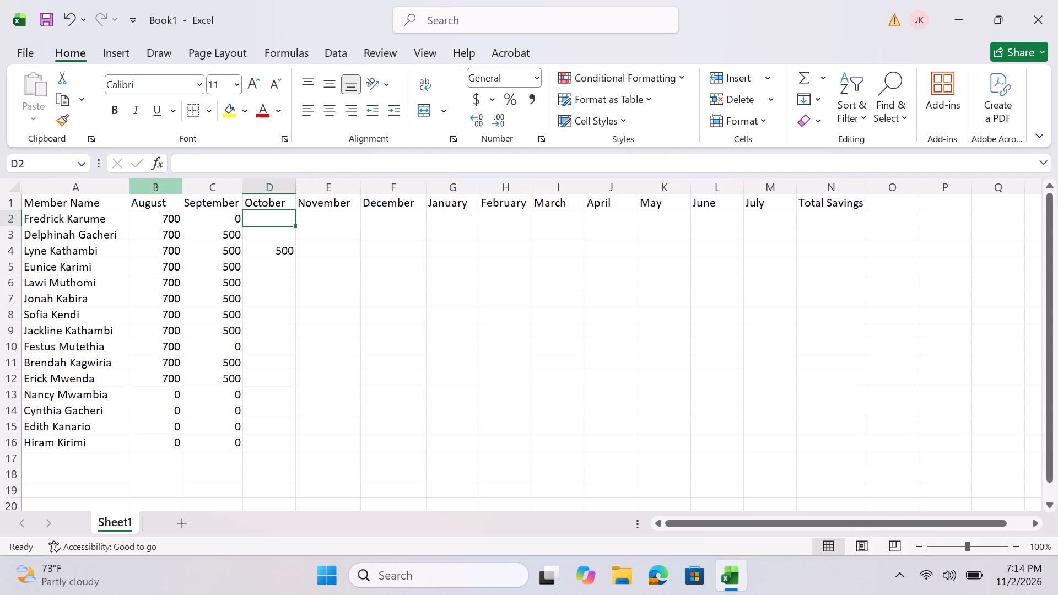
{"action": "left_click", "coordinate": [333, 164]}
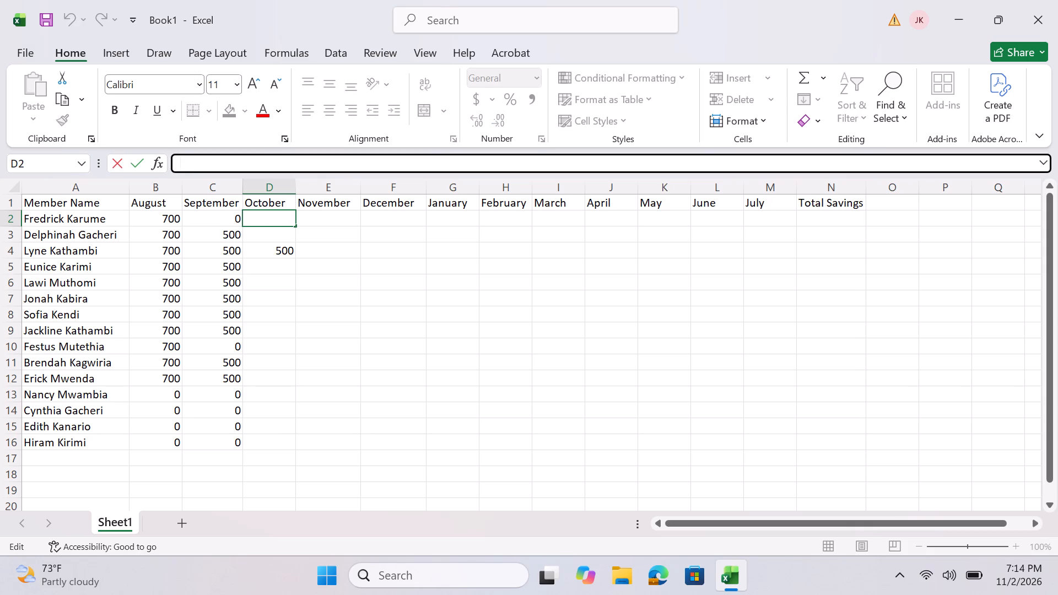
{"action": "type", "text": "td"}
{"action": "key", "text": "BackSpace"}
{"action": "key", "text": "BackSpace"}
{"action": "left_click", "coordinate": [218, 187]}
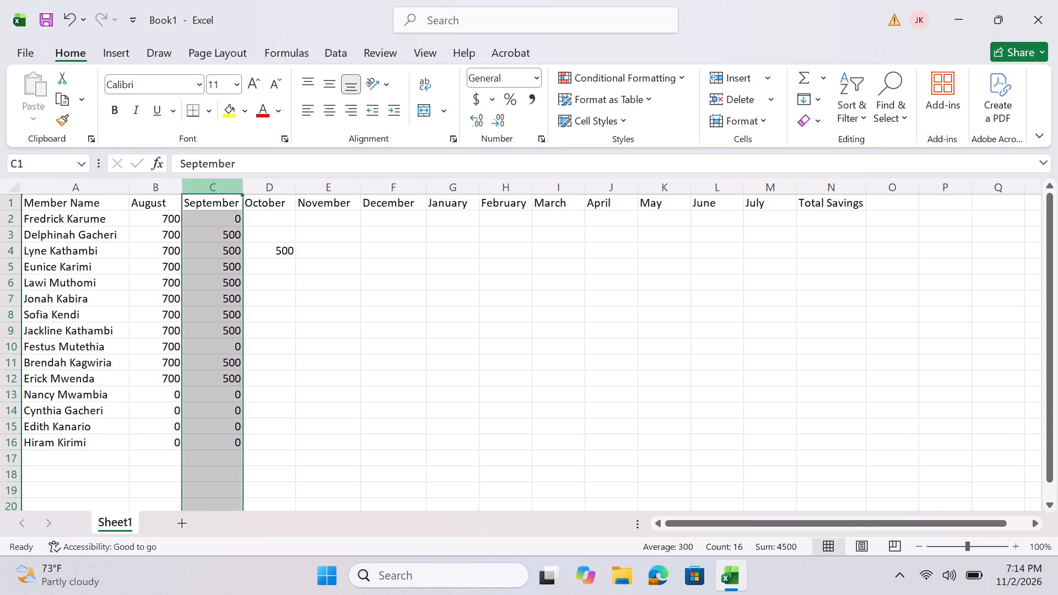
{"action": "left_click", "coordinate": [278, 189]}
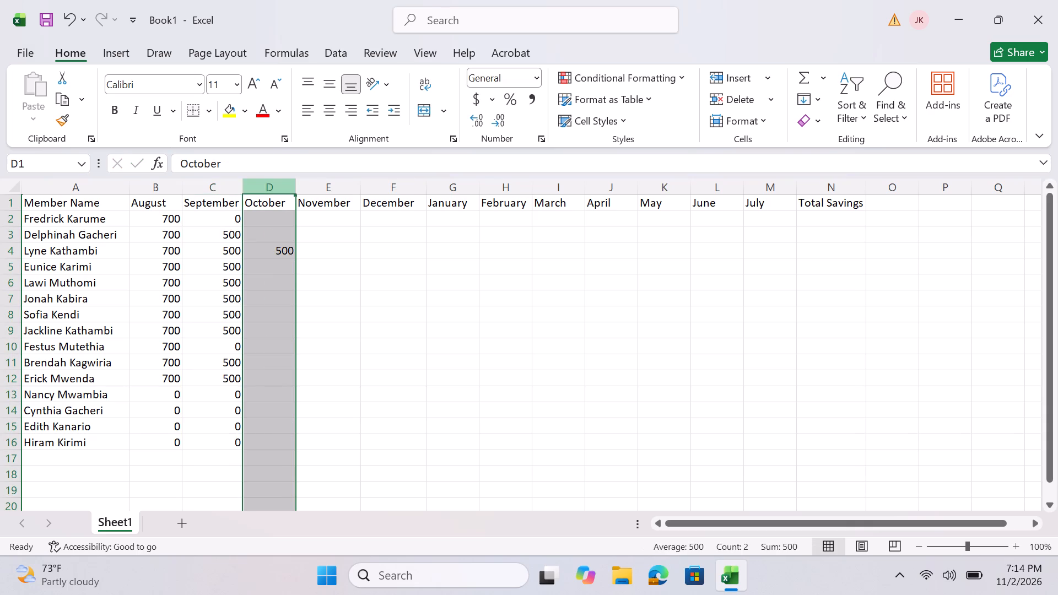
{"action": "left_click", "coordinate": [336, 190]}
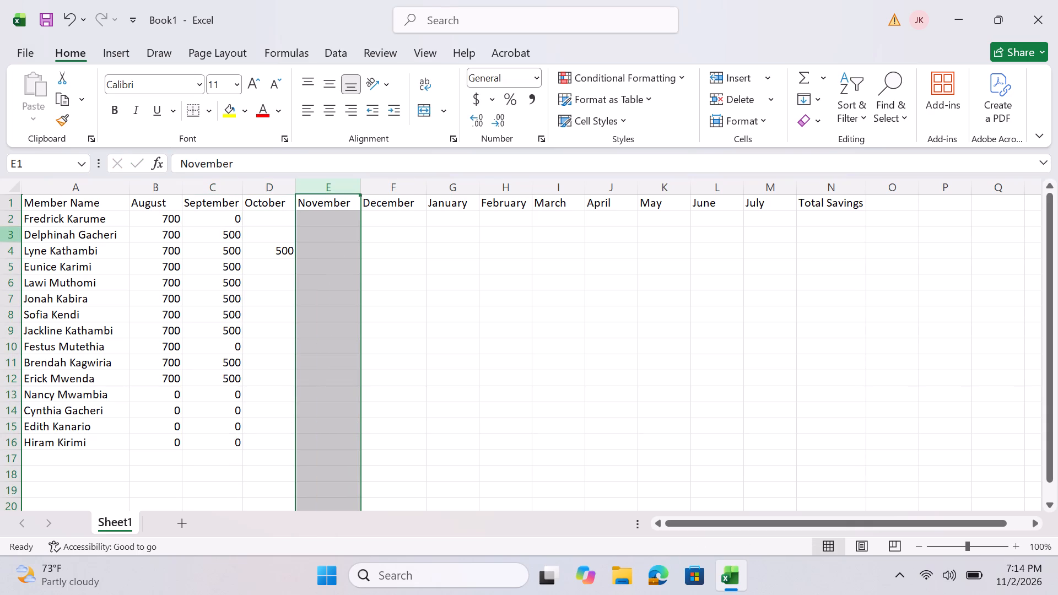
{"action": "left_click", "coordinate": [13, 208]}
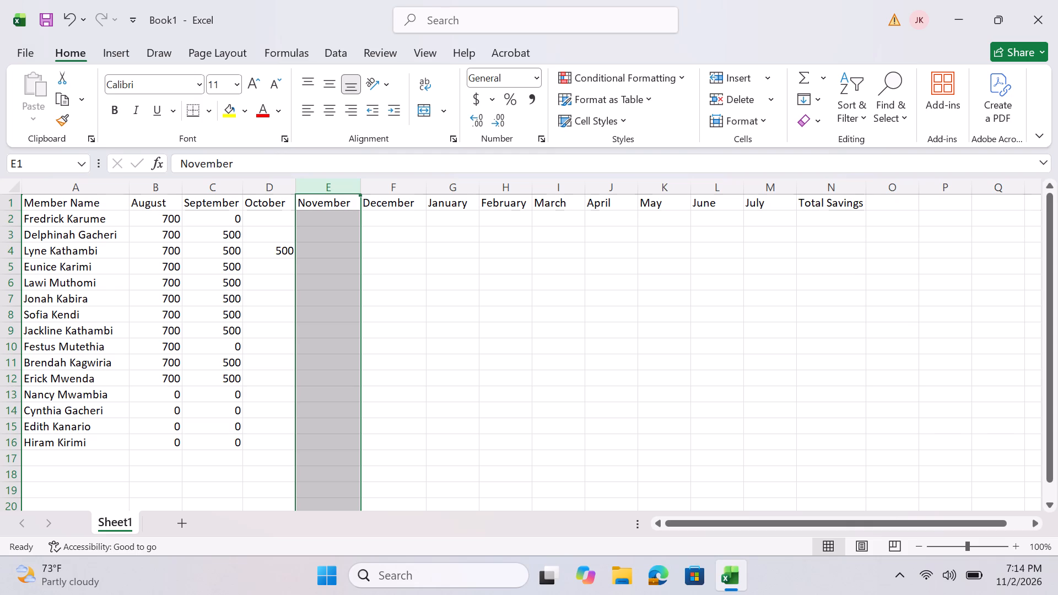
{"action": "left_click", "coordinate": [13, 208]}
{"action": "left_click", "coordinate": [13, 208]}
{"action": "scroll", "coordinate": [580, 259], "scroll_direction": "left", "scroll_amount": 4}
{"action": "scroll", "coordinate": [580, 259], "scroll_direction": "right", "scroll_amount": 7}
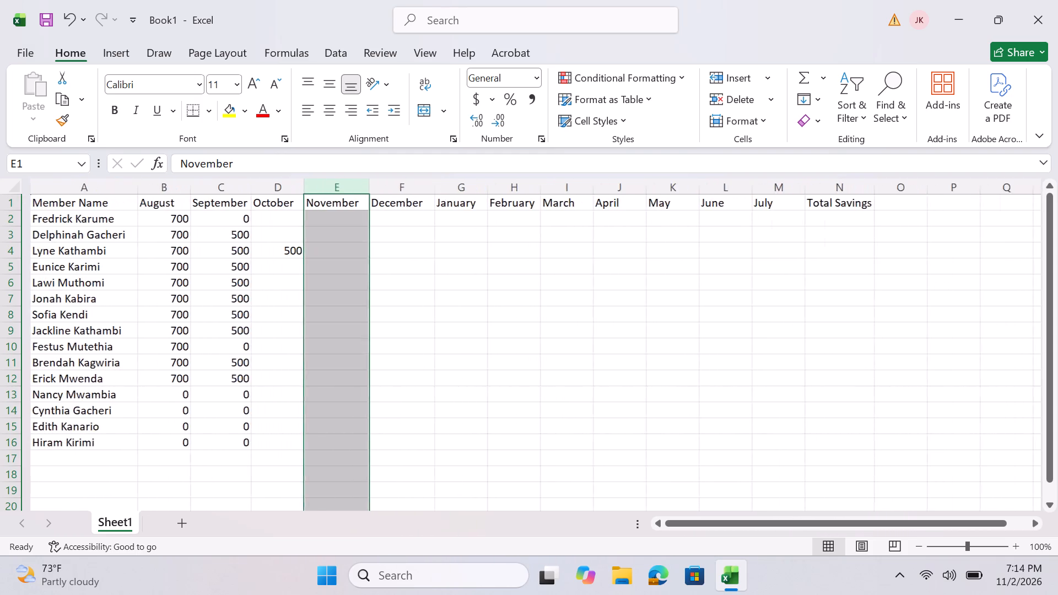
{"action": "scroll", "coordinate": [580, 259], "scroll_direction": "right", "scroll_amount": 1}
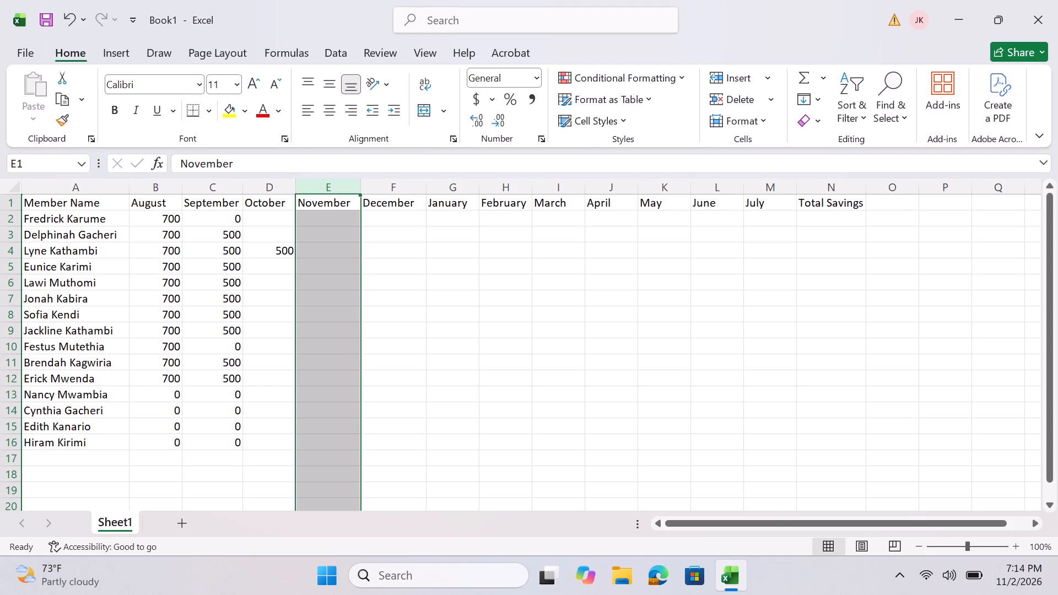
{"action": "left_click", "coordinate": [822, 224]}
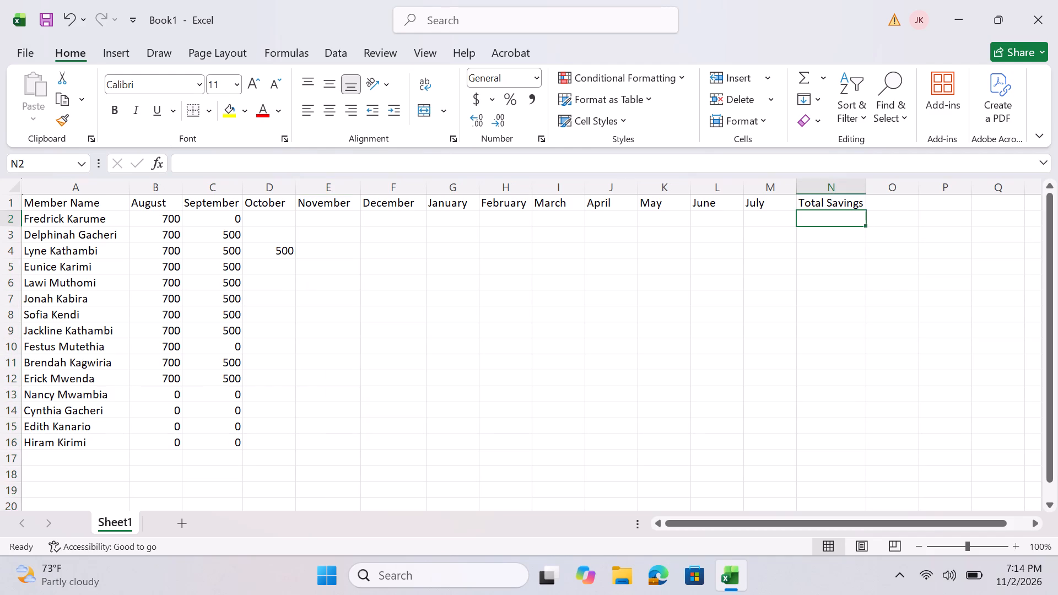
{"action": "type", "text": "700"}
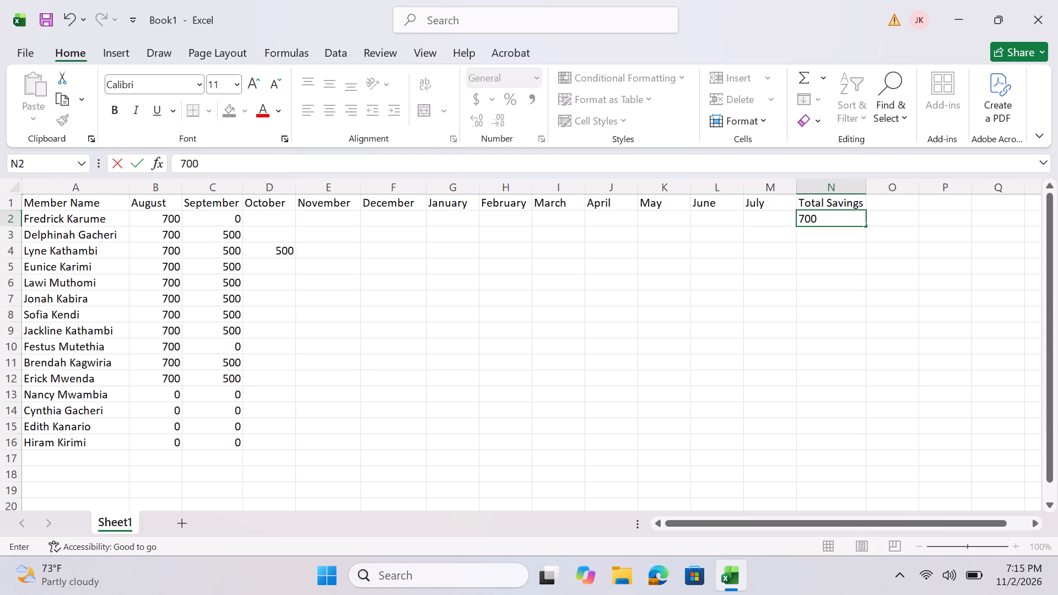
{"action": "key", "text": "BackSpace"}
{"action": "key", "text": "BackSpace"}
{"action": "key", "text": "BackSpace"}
Add a Fines header in cell O1, next to Total Savings.
{"action": "left_click", "coordinate": [896, 204]}
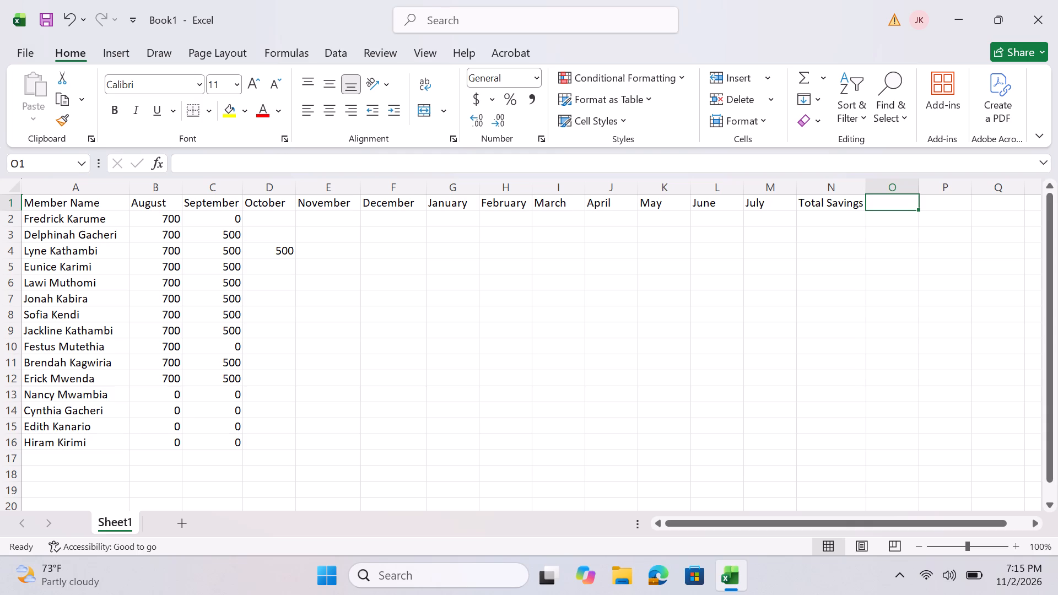
{"action": "left_click", "coordinate": [873, 201]}
{"action": "key", "text": "f"}
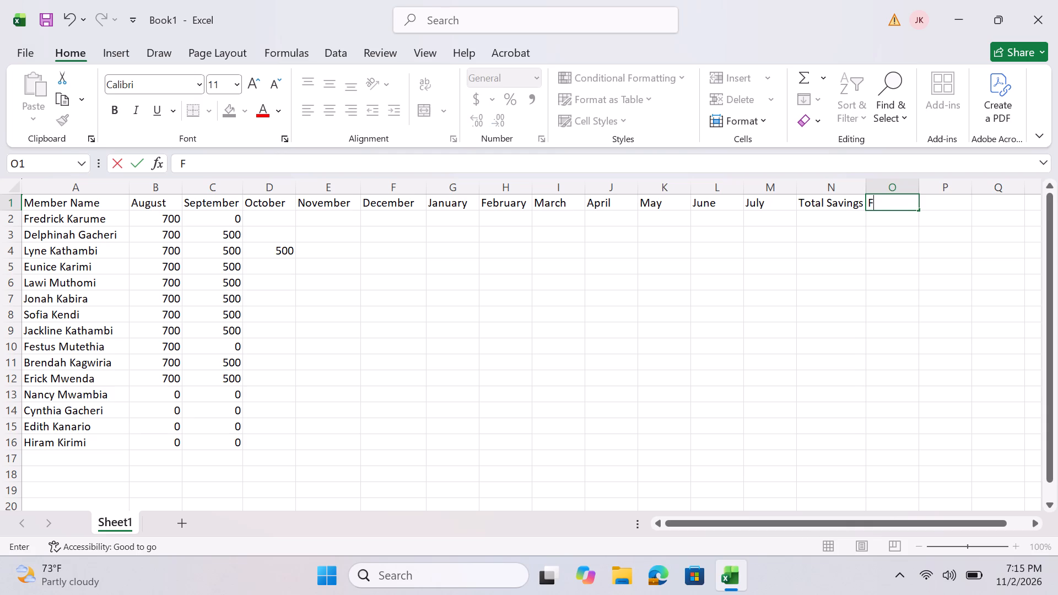
{"action": "type", "text": "inea"}
{"action": "key", "text": "BackSpace"}
{"action": "key", "text": "s"}
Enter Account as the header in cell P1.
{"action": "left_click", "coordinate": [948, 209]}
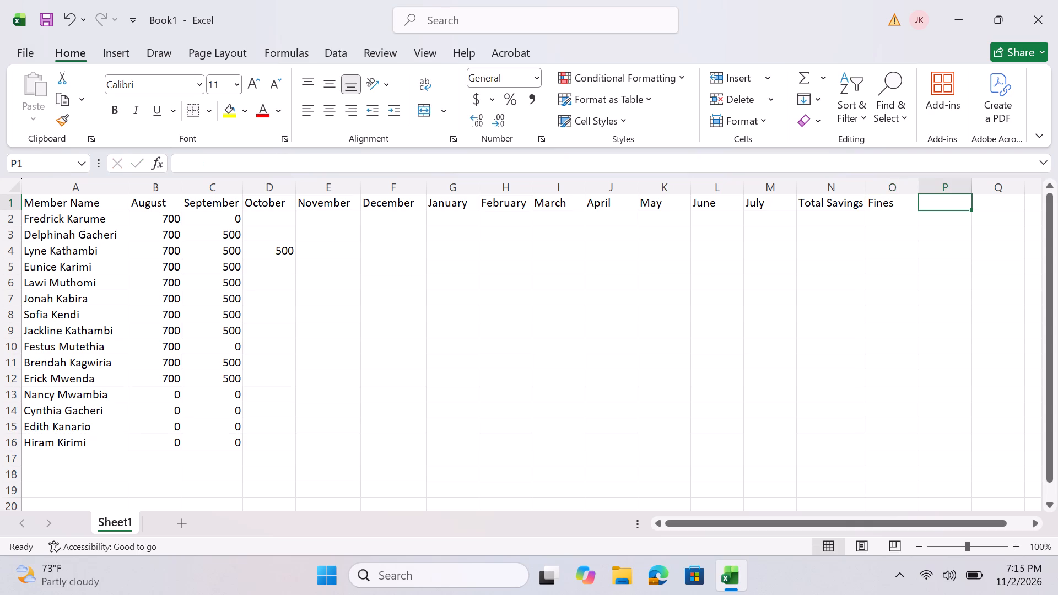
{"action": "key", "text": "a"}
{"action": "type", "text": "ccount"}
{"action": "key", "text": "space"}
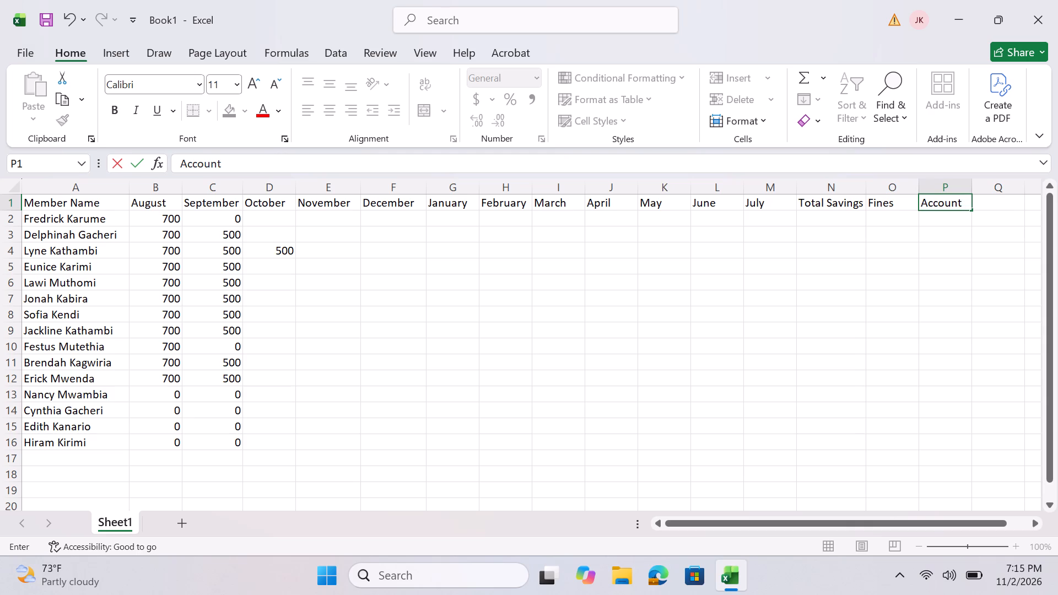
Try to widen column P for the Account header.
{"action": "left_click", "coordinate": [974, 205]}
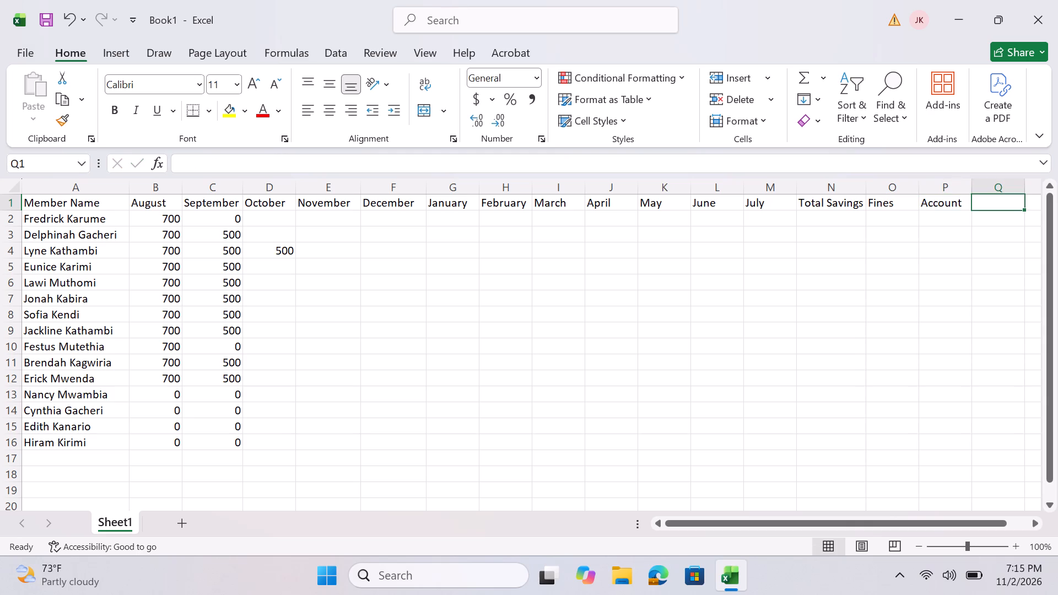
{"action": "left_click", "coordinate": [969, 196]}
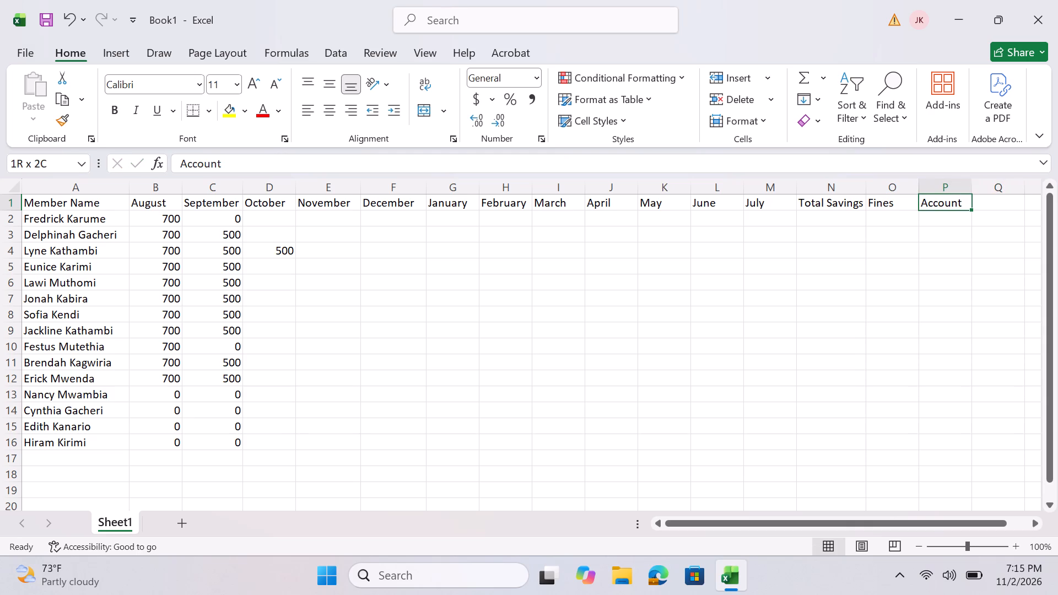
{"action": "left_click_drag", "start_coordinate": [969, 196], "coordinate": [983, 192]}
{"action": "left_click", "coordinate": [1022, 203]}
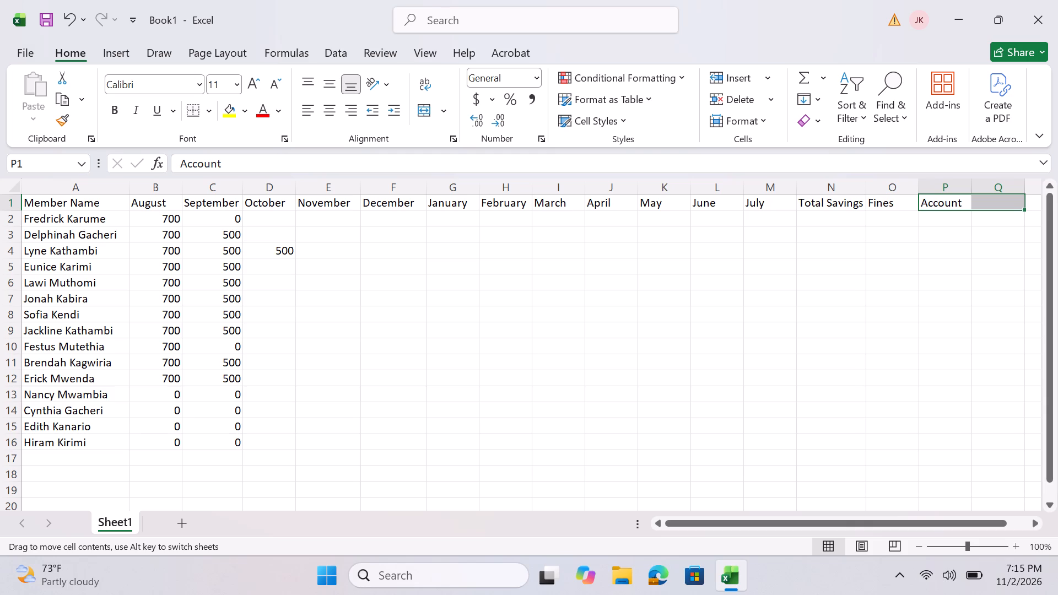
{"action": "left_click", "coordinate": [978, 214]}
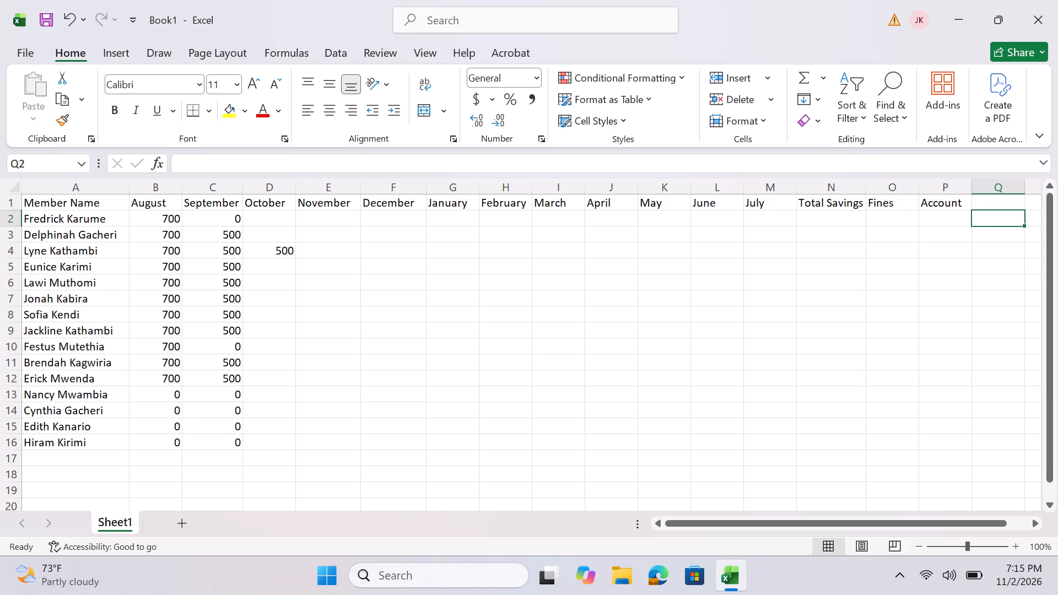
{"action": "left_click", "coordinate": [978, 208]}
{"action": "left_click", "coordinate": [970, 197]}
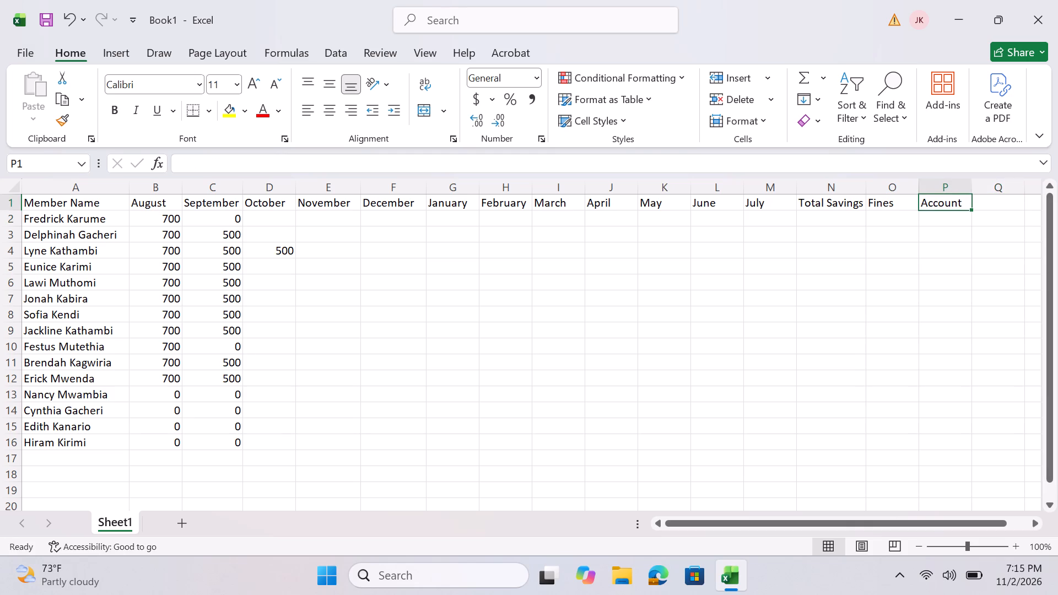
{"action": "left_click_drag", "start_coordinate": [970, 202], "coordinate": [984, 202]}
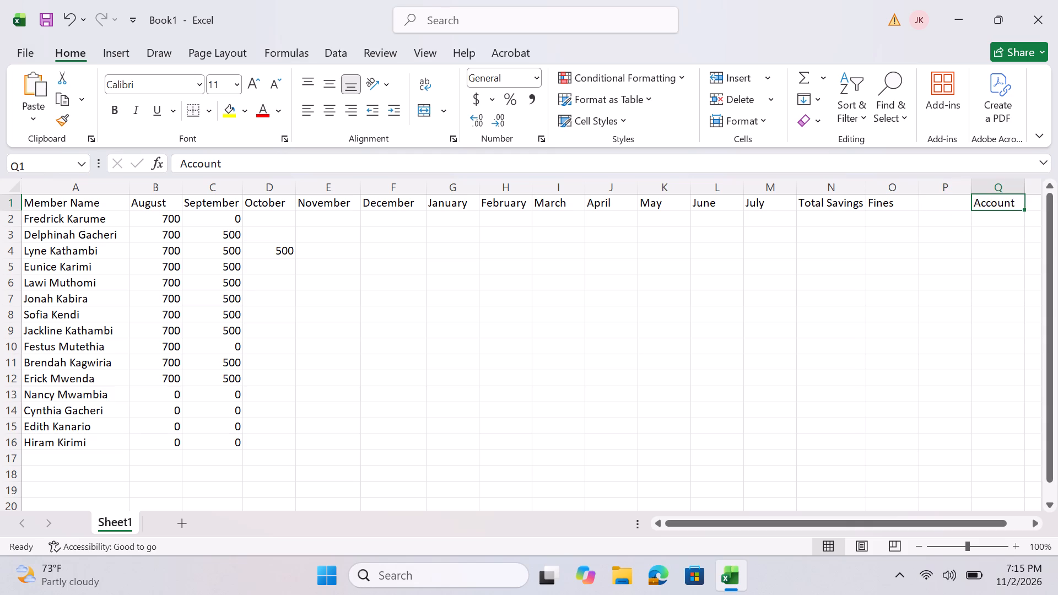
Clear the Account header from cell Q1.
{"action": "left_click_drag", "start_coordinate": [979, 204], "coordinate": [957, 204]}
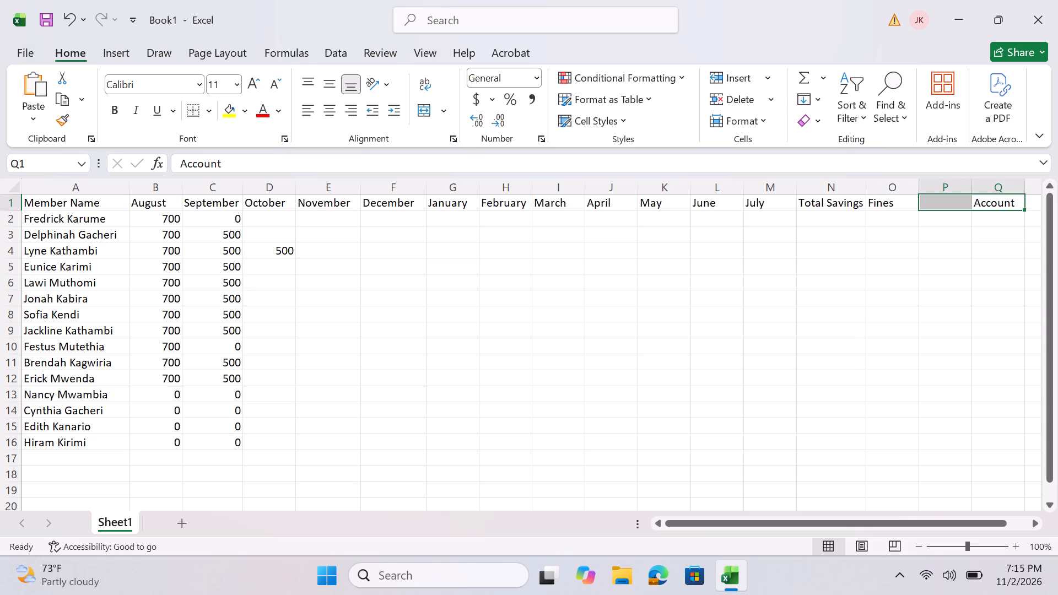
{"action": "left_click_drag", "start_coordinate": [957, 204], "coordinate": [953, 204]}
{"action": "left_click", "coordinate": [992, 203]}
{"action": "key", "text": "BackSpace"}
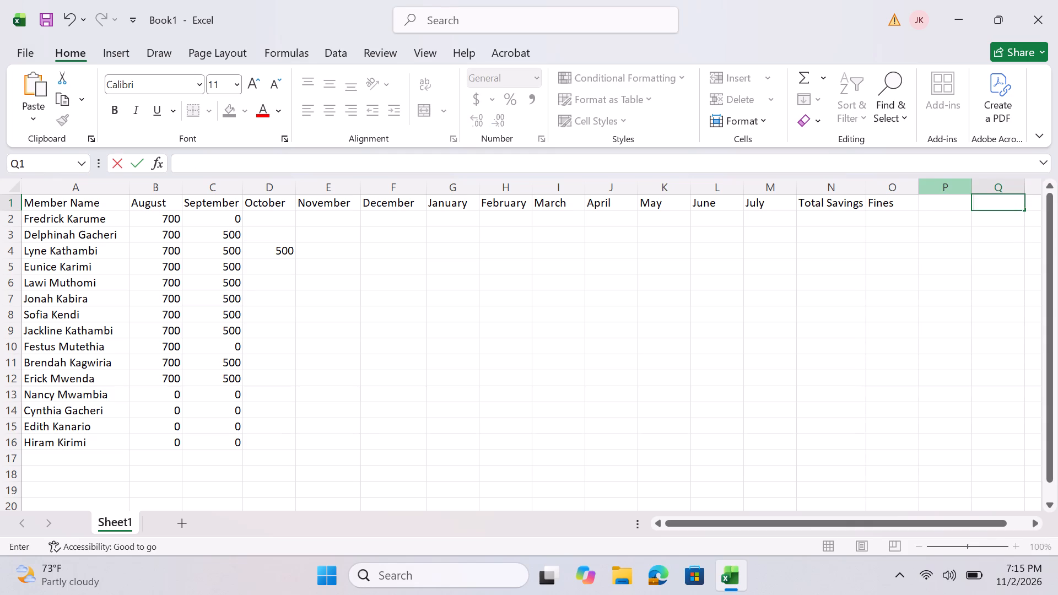
Widen column P to make room for a longer header.
{"action": "left_click_drag", "start_coordinate": [971, 199], "coordinate": [986, 193]}
{"action": "left_click_drag", "start_coordinate": [973, 193], "coordinate": [994, 192]}
Enter Account Balance as the header in cell P1, next to Fines.
{"action": "left_click", "coordinate": [942, 201]}
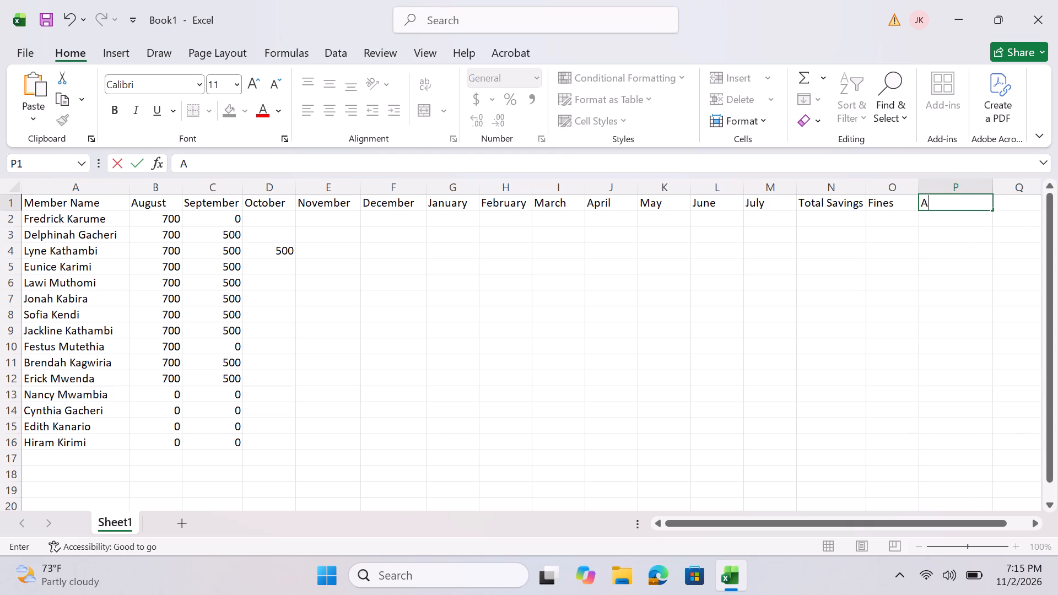
{"action": "type", "text": "ccount"}
{"action": "key", "text": "space"}
{"action": "key", "text": "b"}
{"action": "type", "text": "alance"}
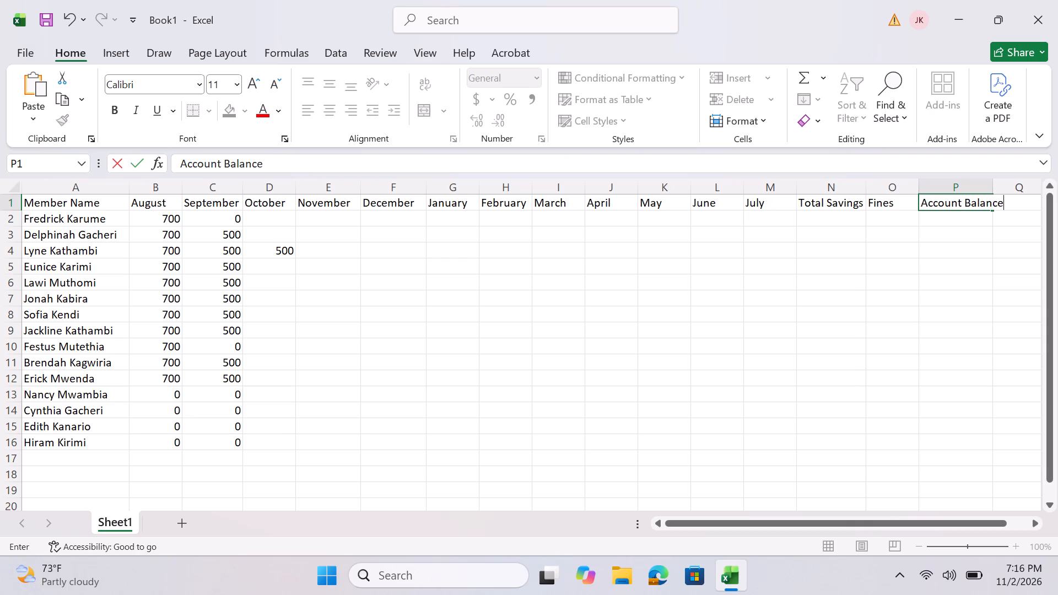
Widen column P further so the whole Account Balance header fits within it.
{"action": "left_click", "coordinate": [990, 209]}
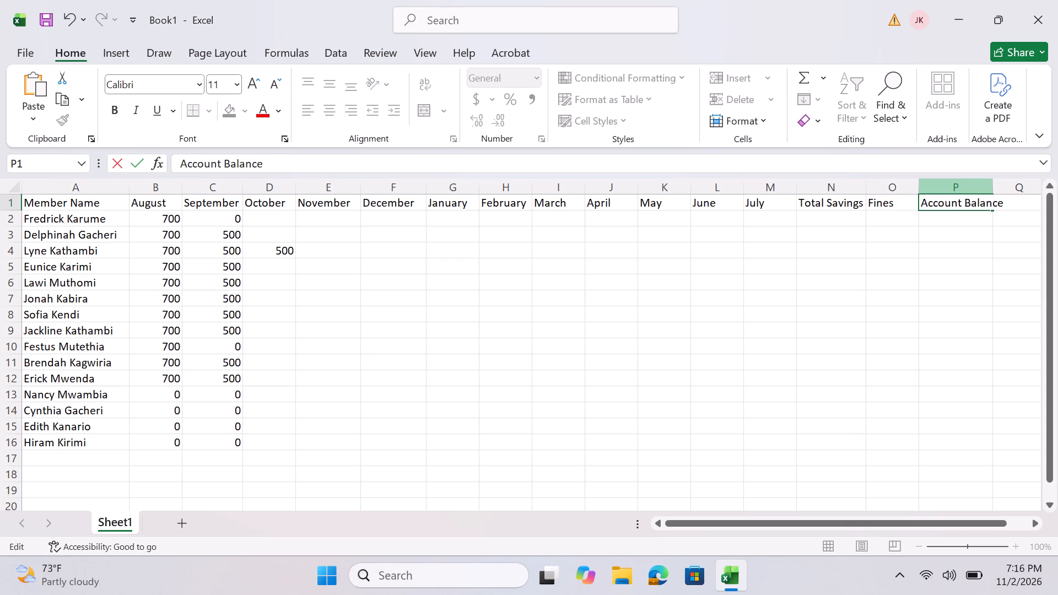
{"action": "left_click", "coordinate": [991, 193]}
{"action": "left_click", "coordinate": [994, 197]}
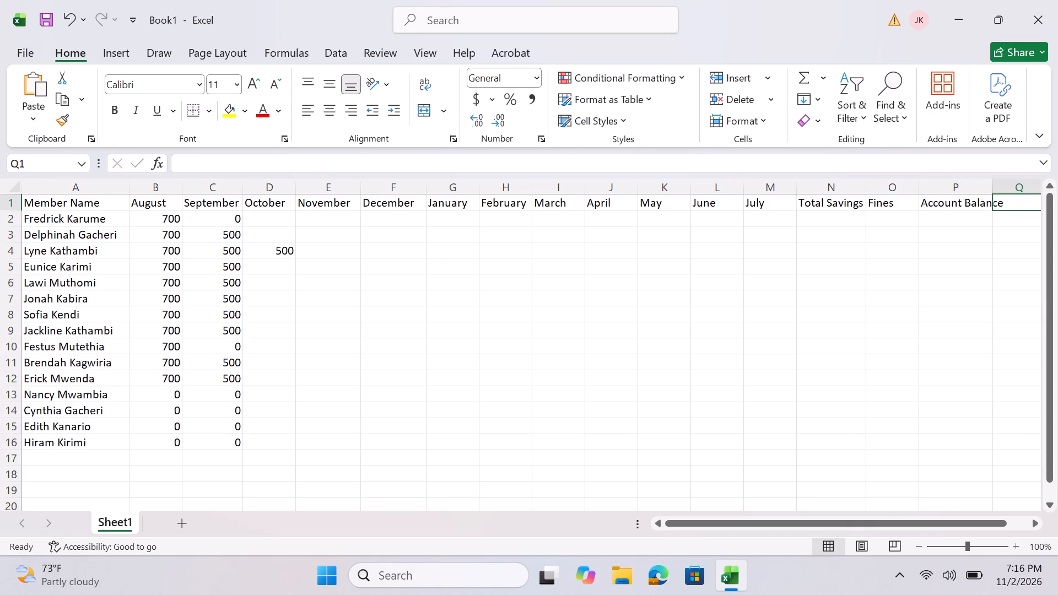
{"action": "left_click_drag", "start_coordinate": [994, 197], "coordinate": [1005, 197]}
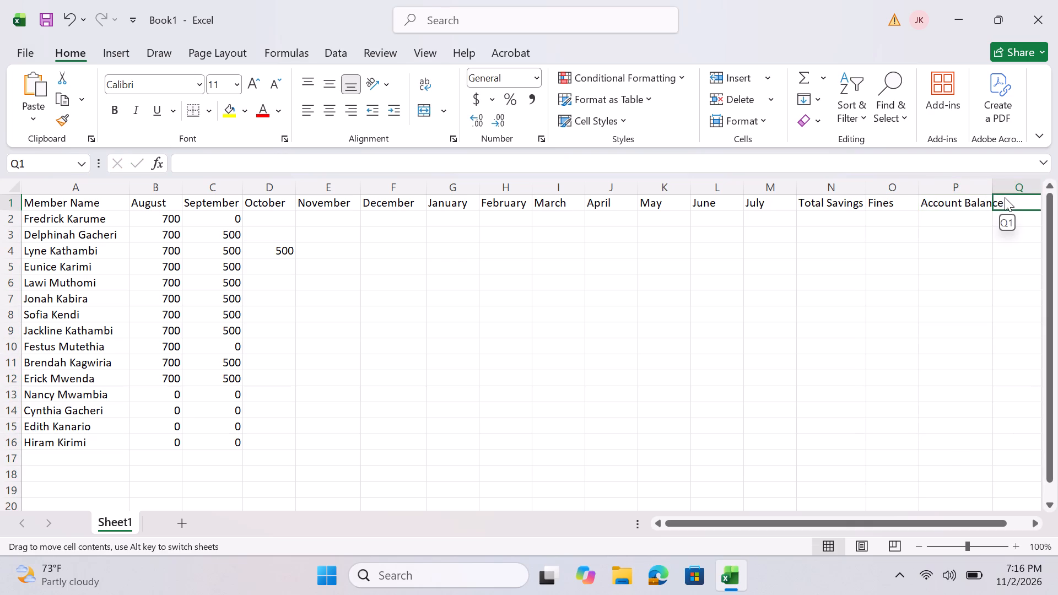
{"action": "left_click_drag", "start_coordinate": [1005, 197], "coordinate": [987, 198]}
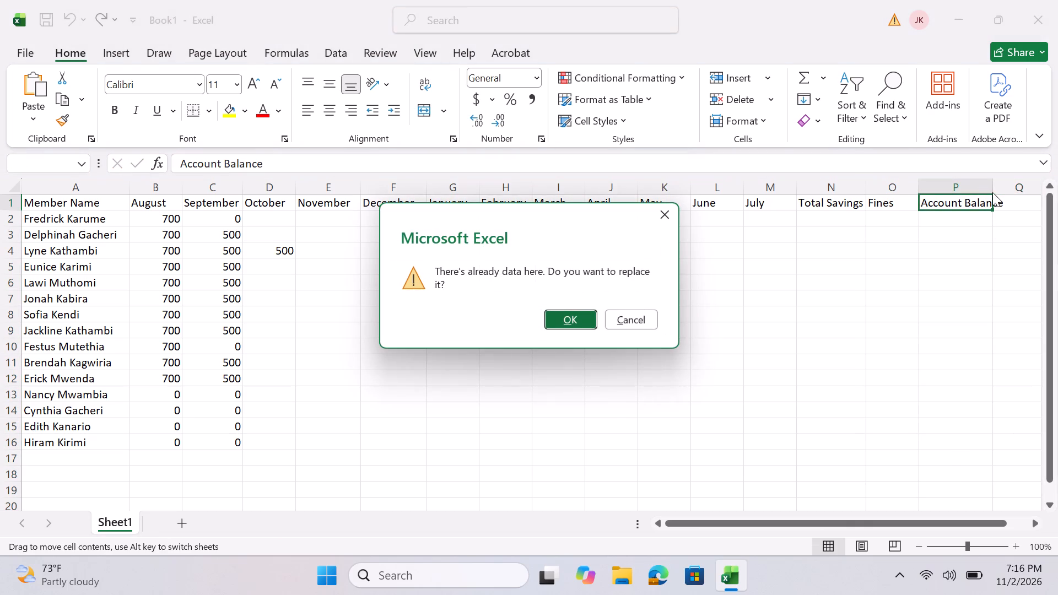
{"action": "left_click", "coordinate": [632, 320]}
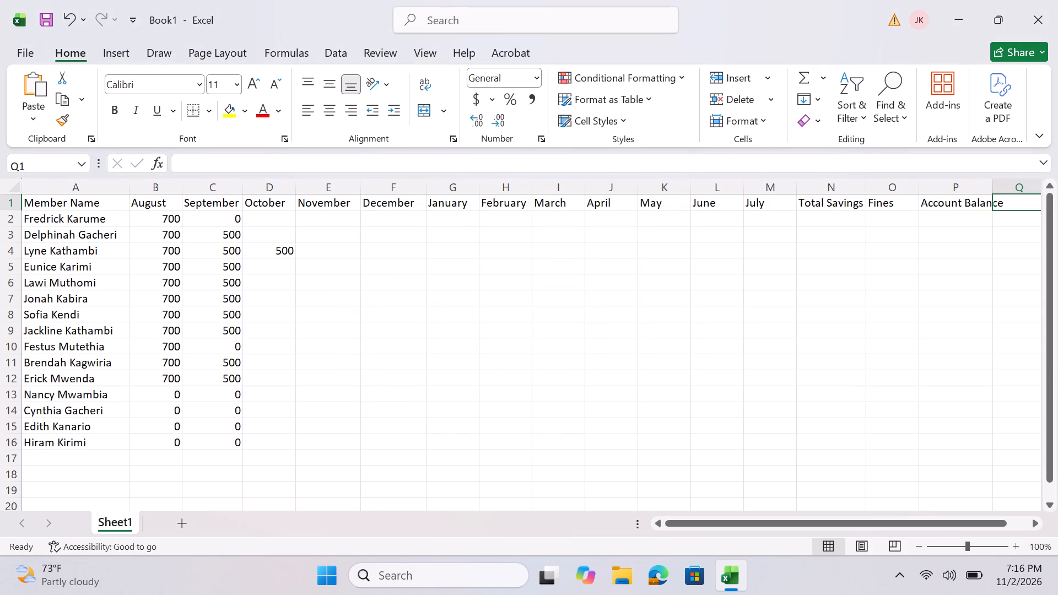
{"action": "left_click_drag", "start_coordinate": [986, 193], "coordinate": [1001, 192]}
{"action": "left_click", "coordinate": [957, 256]}
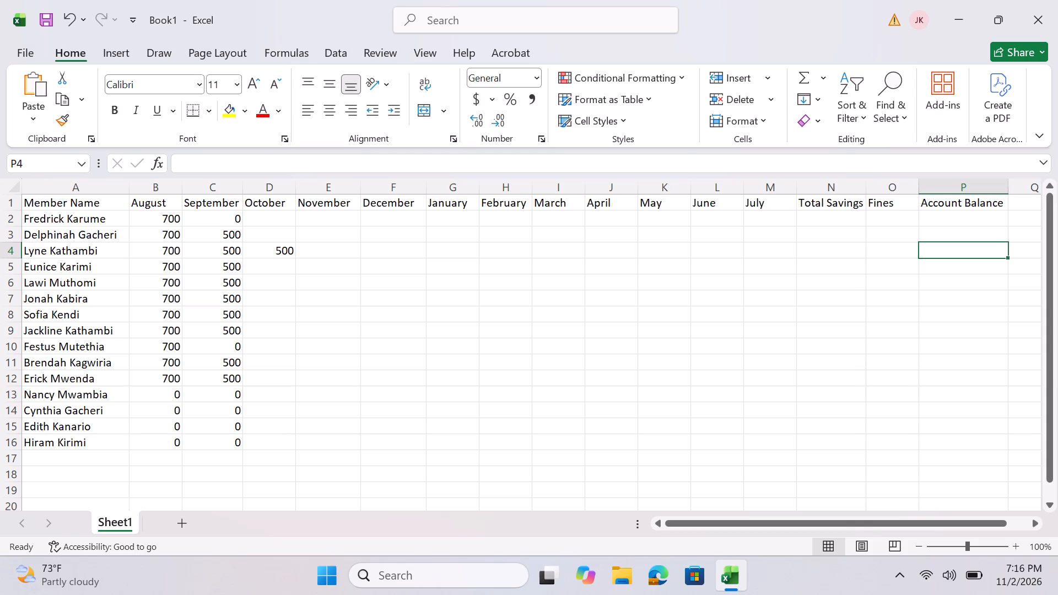
Select the first member's Total Savings cell, N2.
{"action": "left_click", "coordinate": [828, 224]}
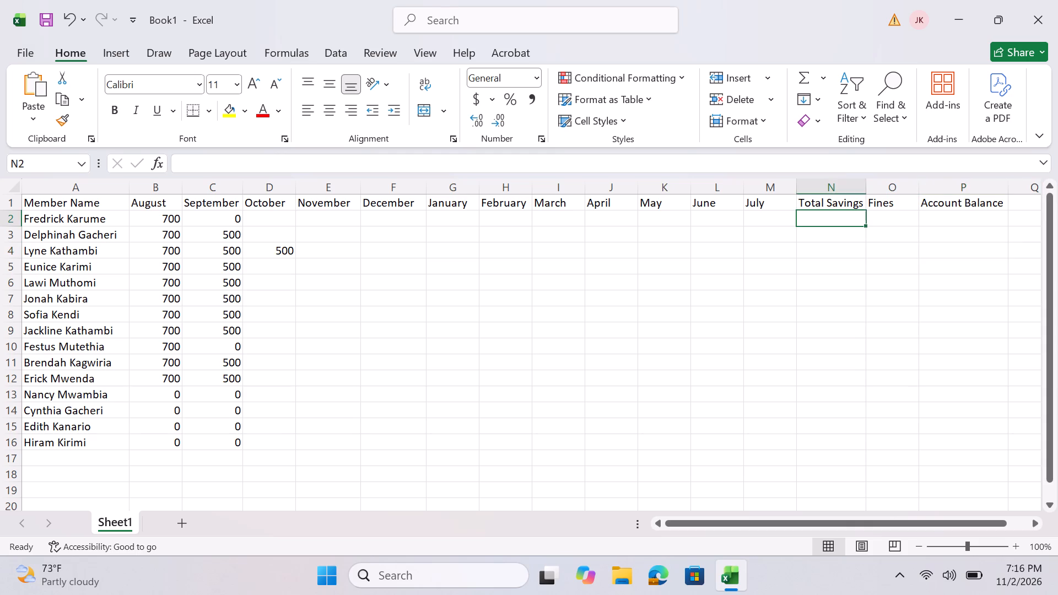
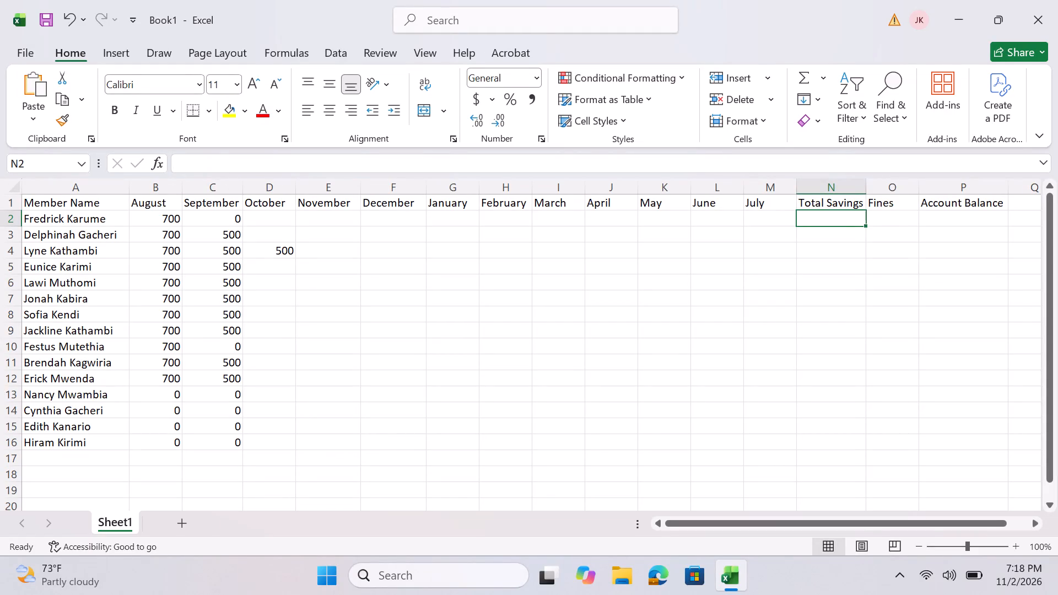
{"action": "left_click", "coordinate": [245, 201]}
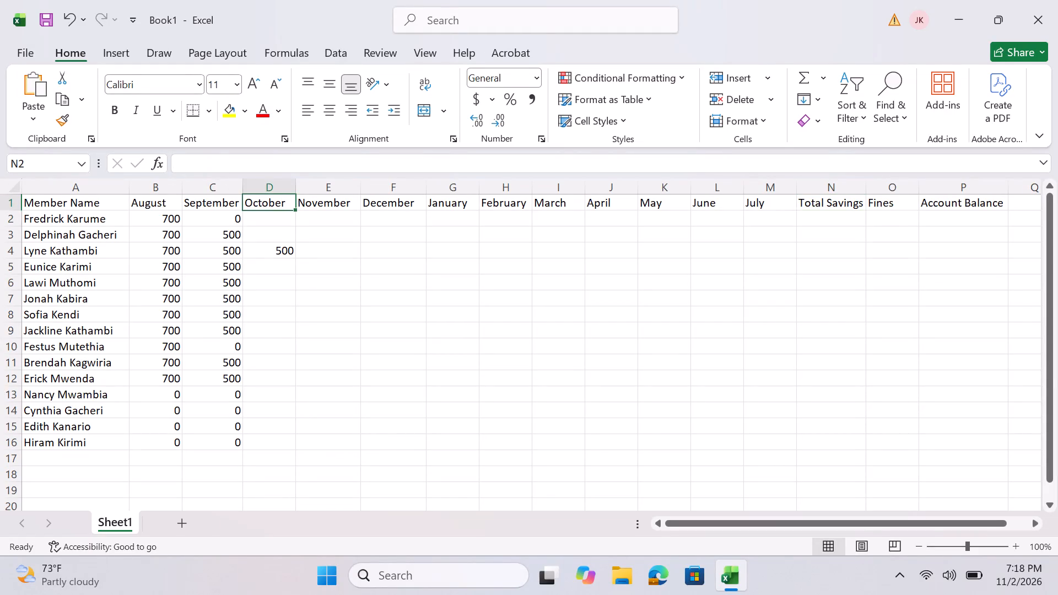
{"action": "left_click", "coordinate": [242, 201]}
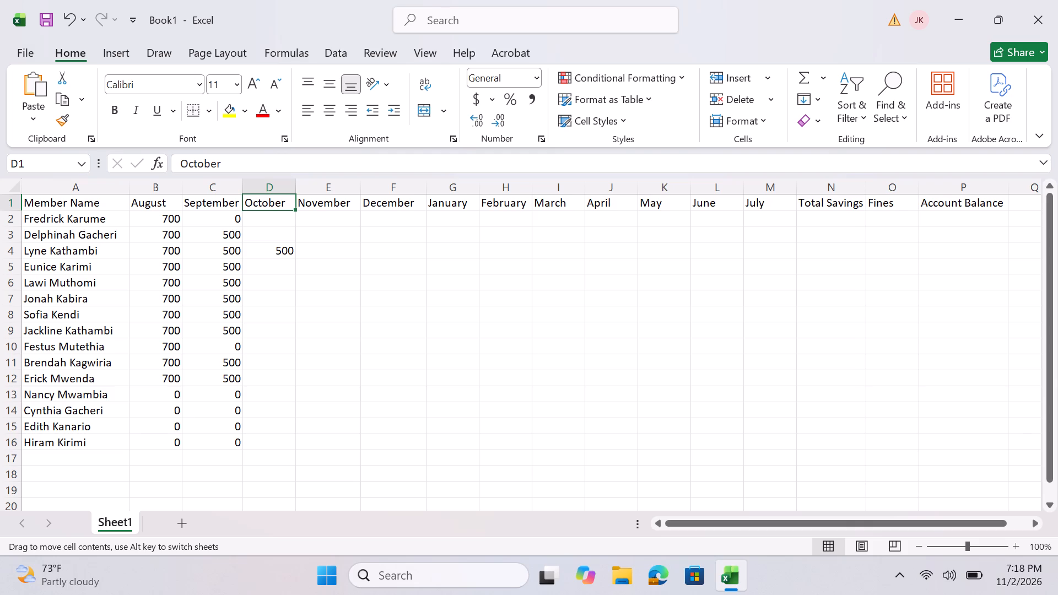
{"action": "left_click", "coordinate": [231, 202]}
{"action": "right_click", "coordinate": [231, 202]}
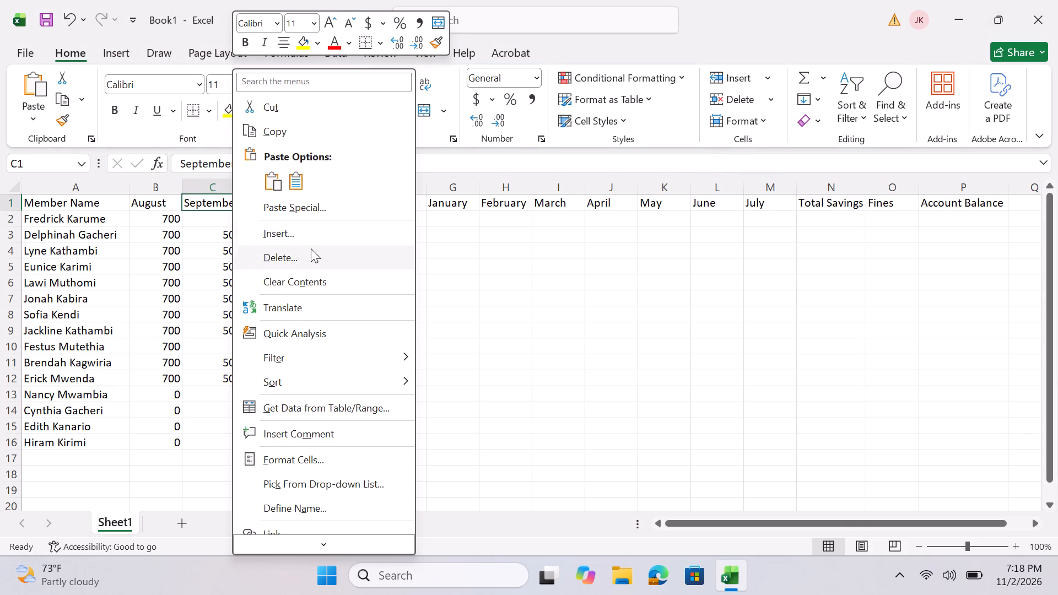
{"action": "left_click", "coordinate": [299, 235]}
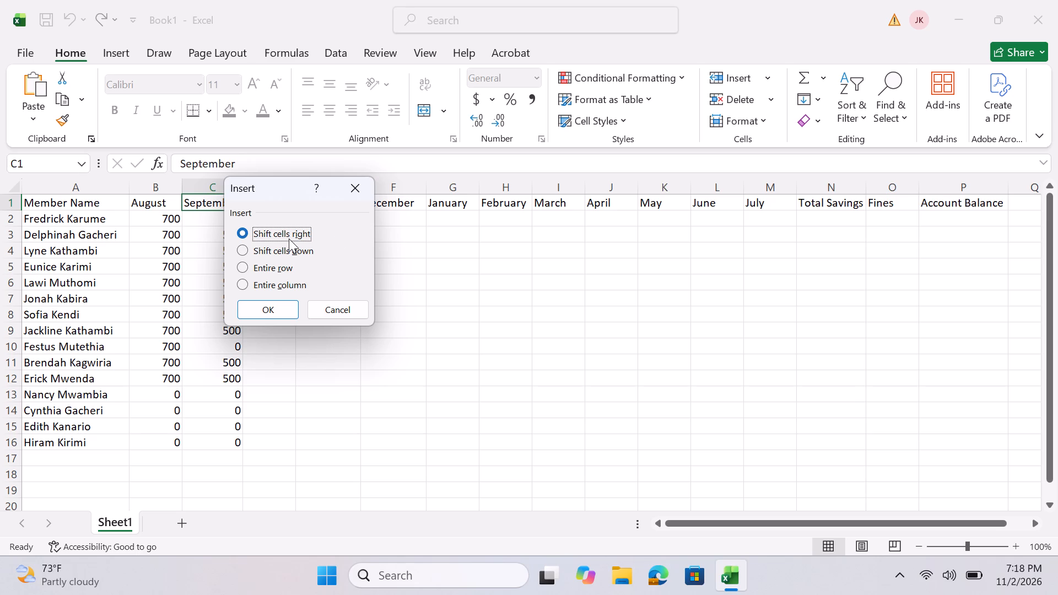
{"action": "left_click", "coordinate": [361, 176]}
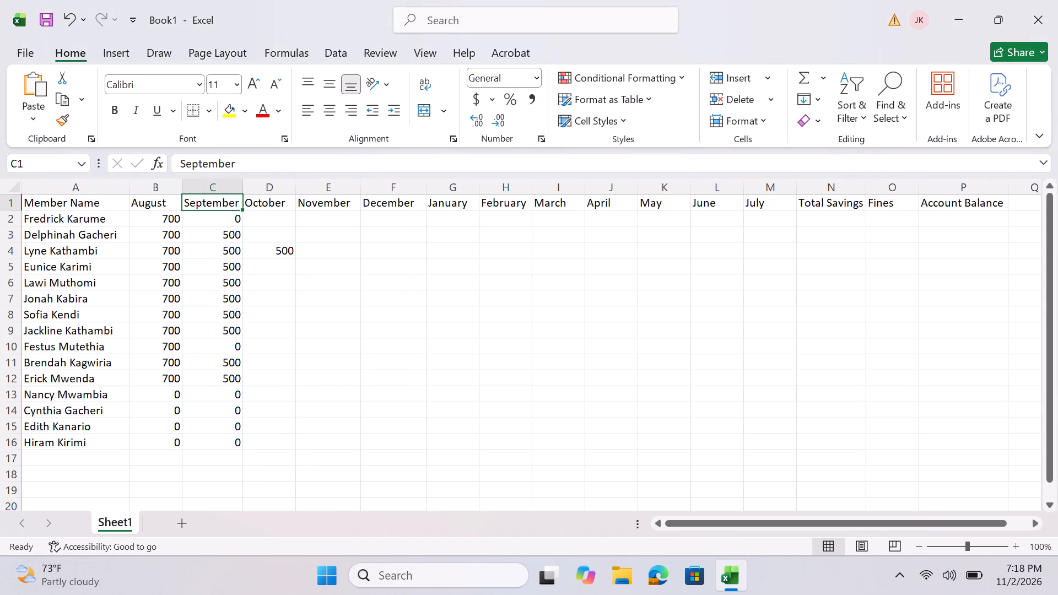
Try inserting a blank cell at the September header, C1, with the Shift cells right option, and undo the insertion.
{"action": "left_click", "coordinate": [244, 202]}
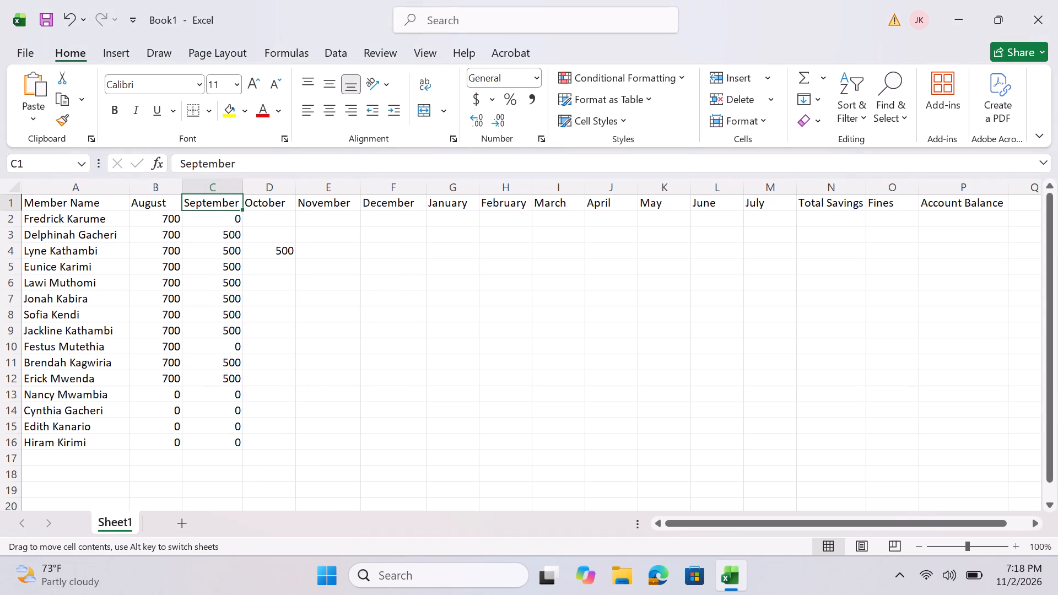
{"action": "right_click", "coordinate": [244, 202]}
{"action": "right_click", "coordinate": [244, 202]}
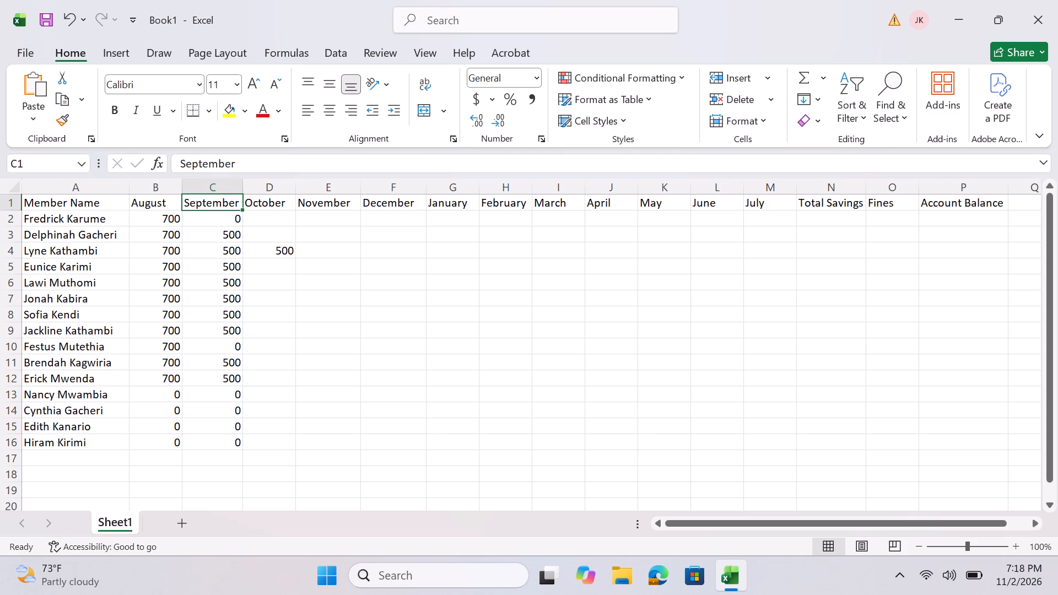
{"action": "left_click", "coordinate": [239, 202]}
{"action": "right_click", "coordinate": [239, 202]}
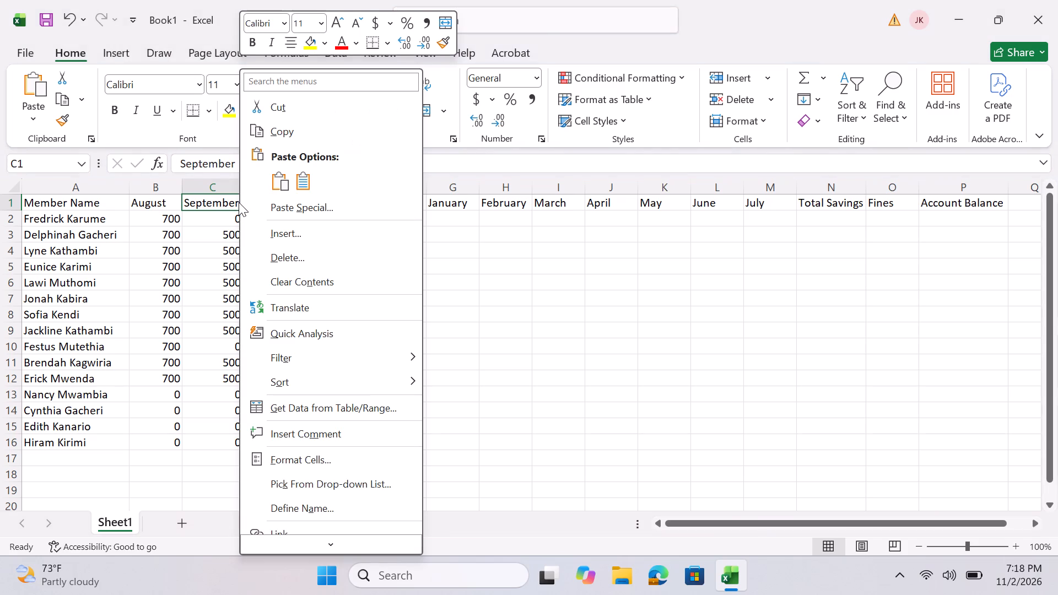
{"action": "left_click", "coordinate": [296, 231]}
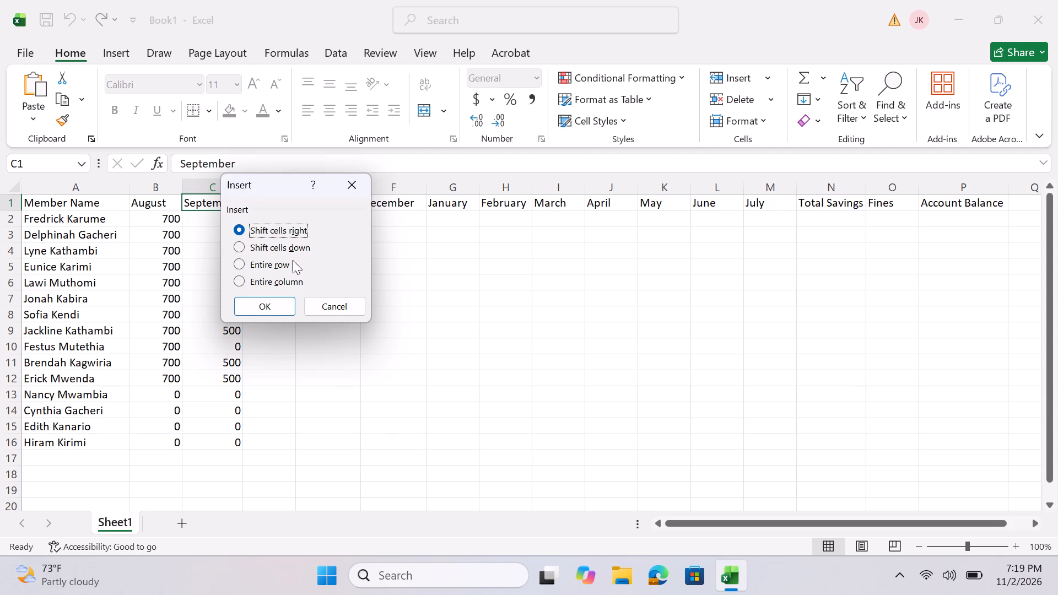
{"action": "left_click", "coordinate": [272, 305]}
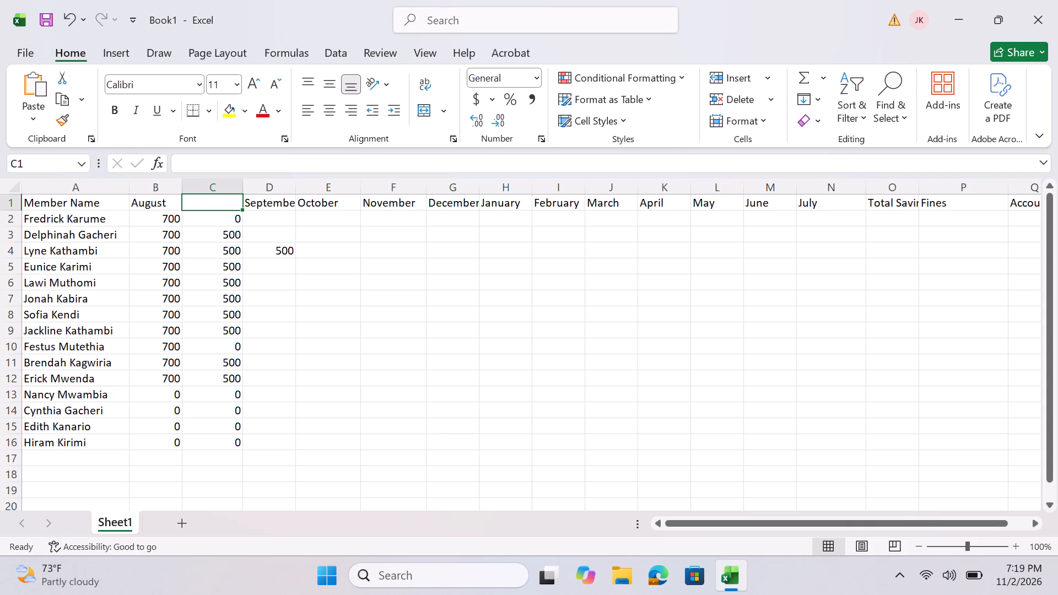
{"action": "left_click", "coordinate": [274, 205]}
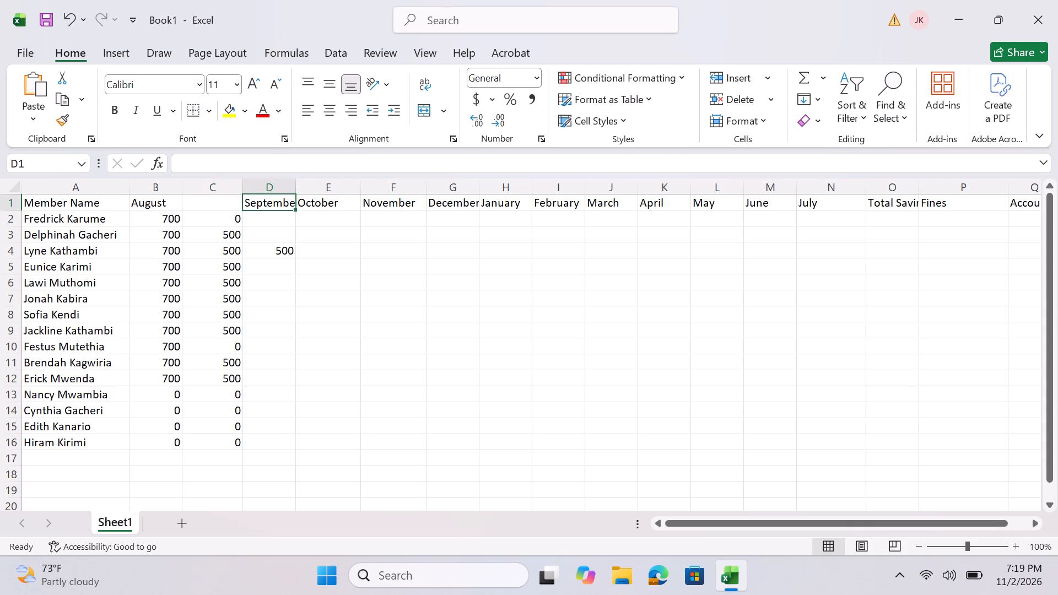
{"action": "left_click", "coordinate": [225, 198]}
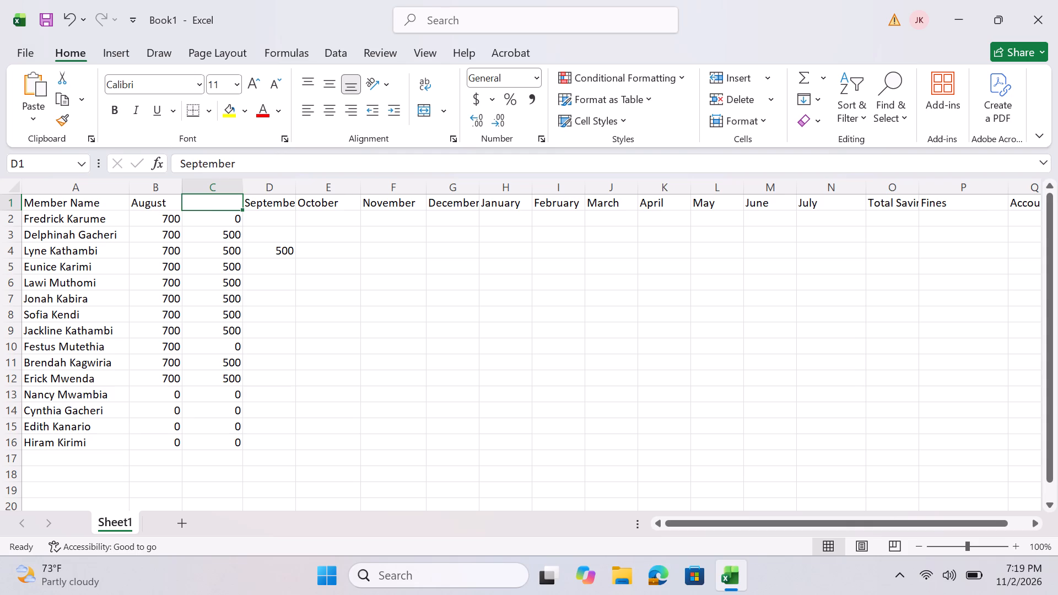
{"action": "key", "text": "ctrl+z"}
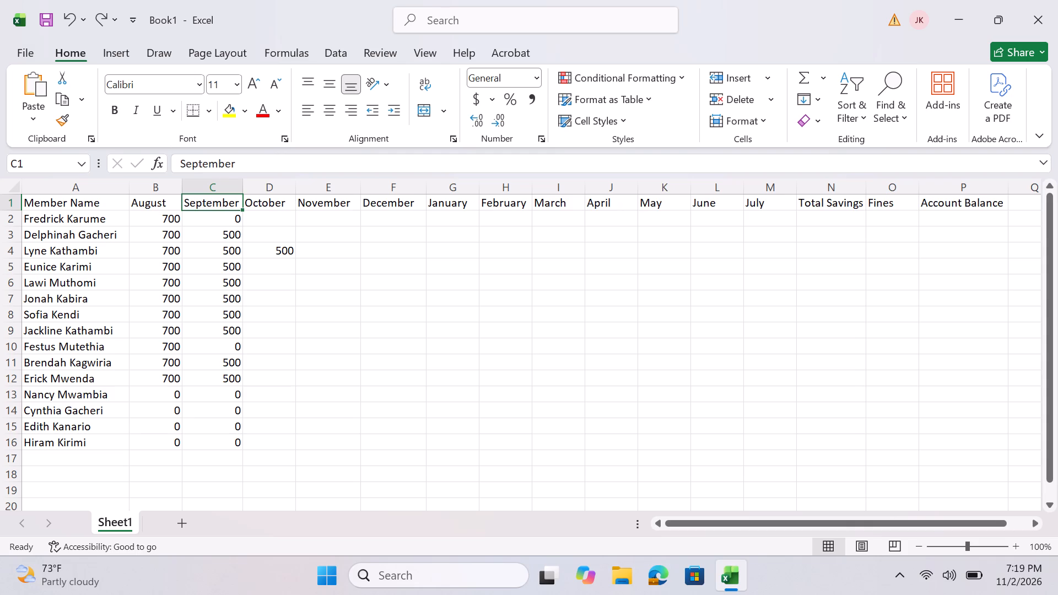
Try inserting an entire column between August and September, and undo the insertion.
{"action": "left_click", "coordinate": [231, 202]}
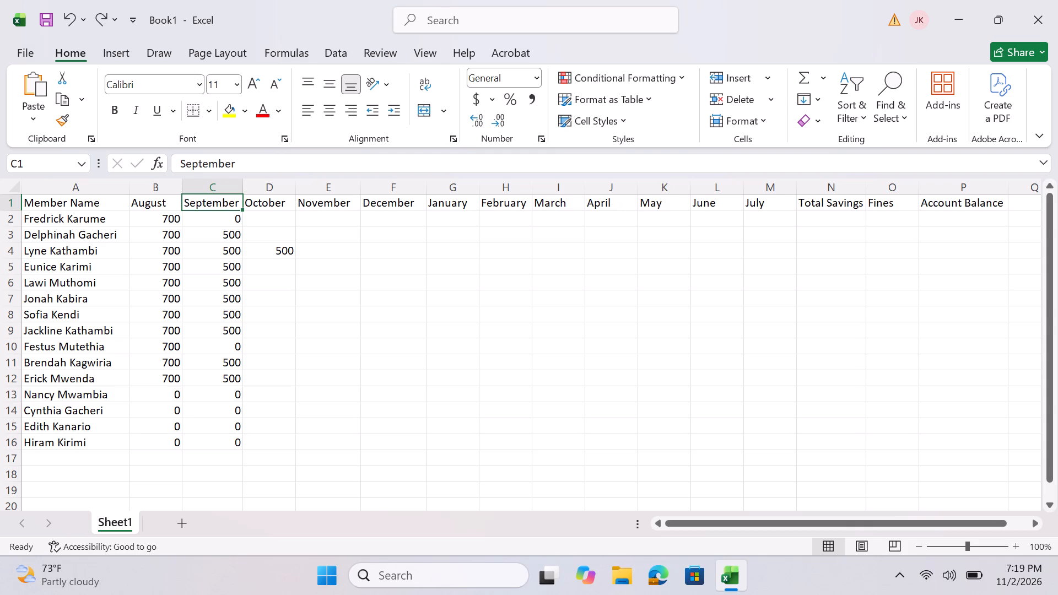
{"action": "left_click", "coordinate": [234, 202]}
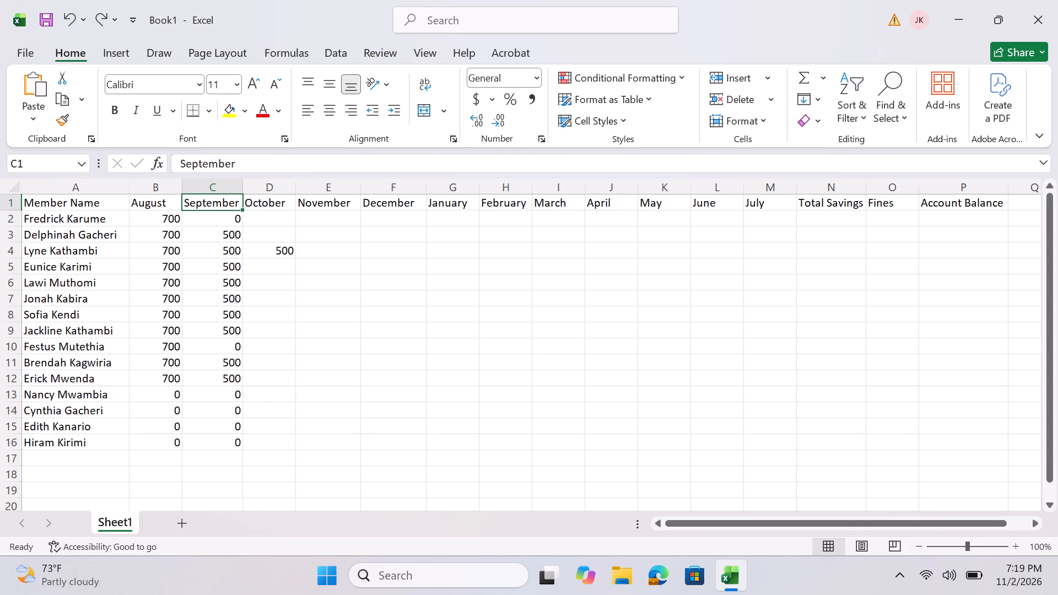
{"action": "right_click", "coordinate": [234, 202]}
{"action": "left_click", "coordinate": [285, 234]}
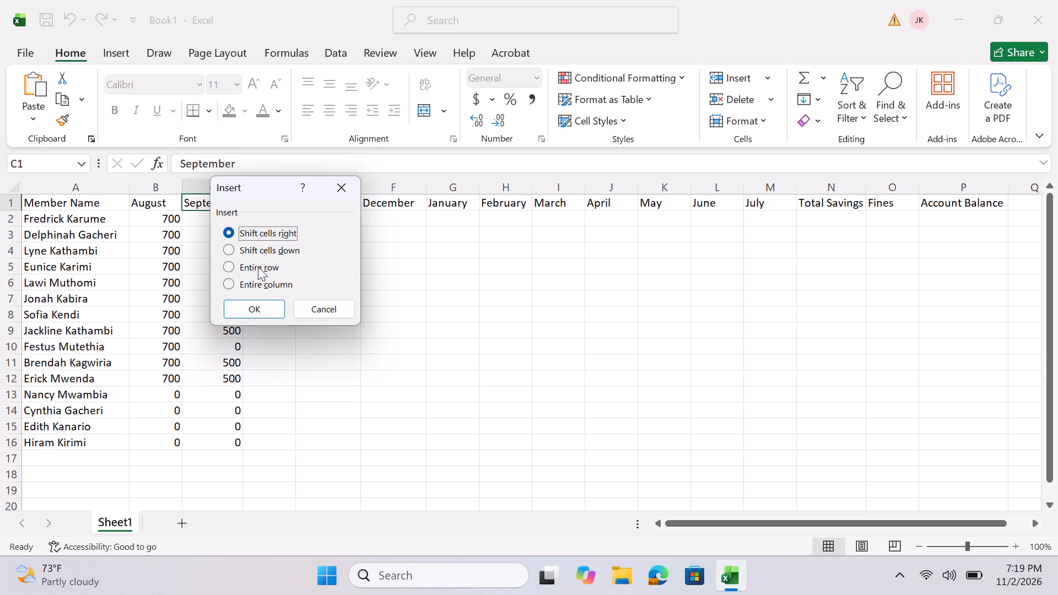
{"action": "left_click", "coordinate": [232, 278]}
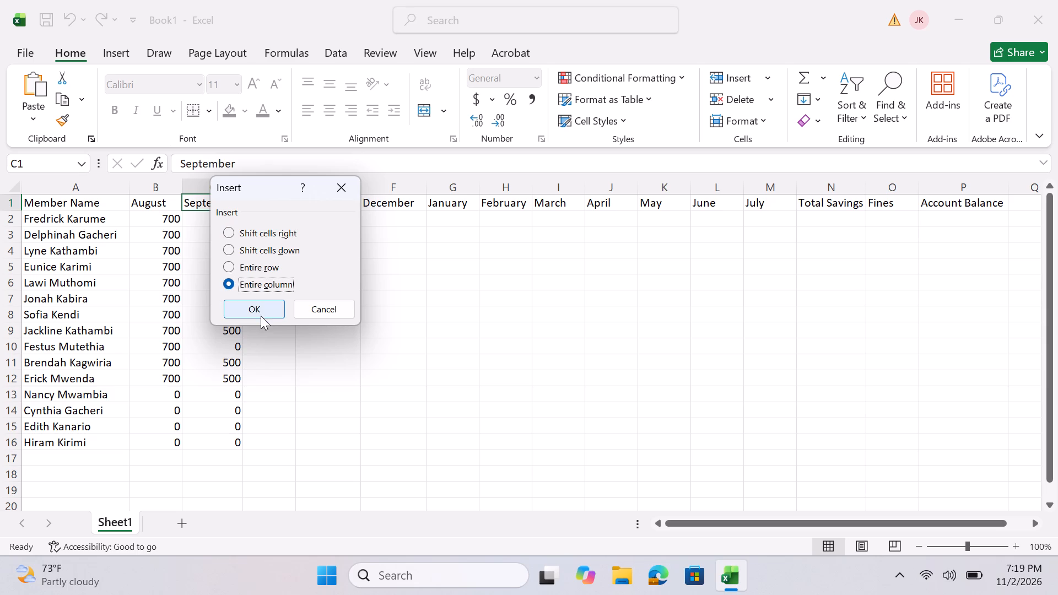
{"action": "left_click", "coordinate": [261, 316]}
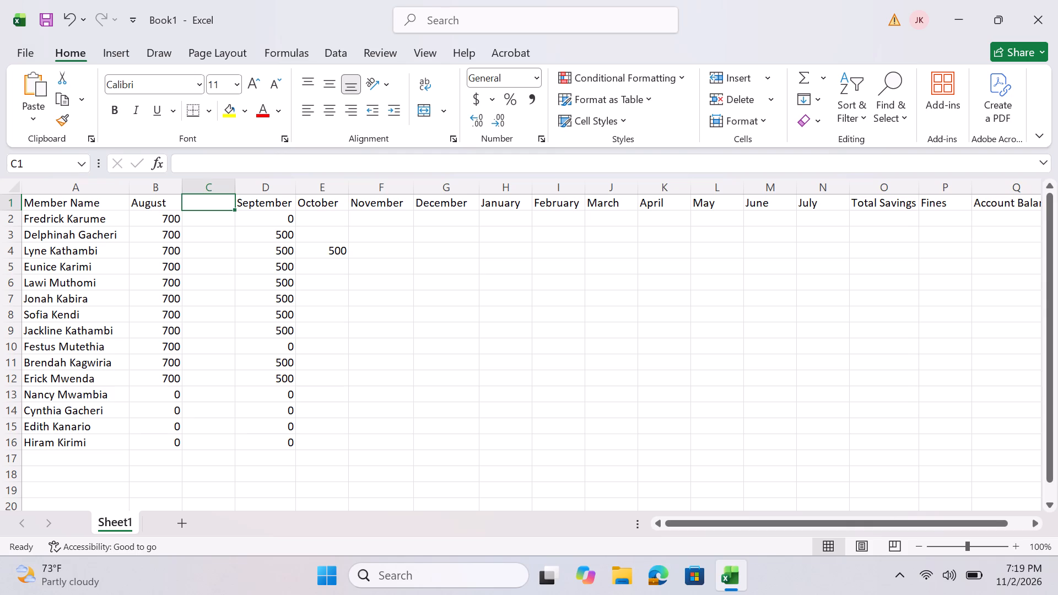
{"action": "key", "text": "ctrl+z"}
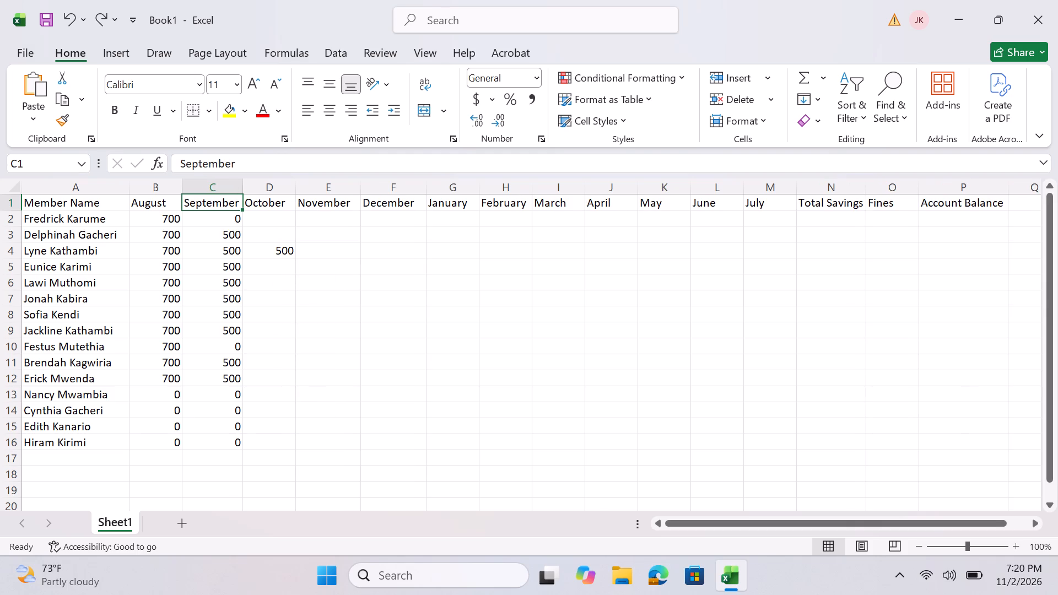
Insert an entire blank column between the September and October columns.
{"action": "left_click", "coordinate": [300, 205]}
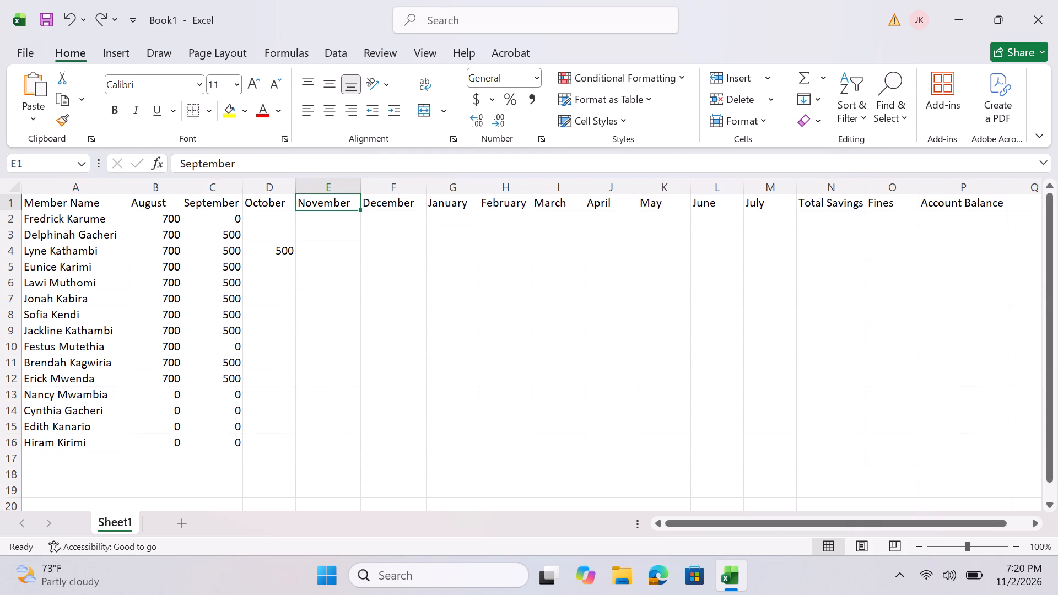
{"action": "left_click", "coordinate": [273, 205]}
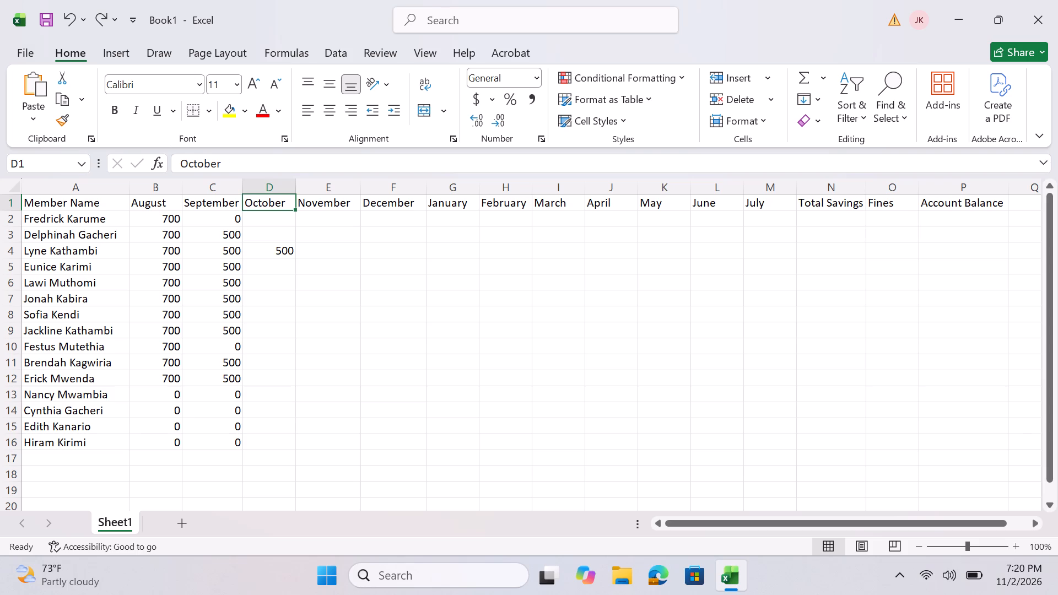
{"action": "right_click", "coordinate": [273, 205]}
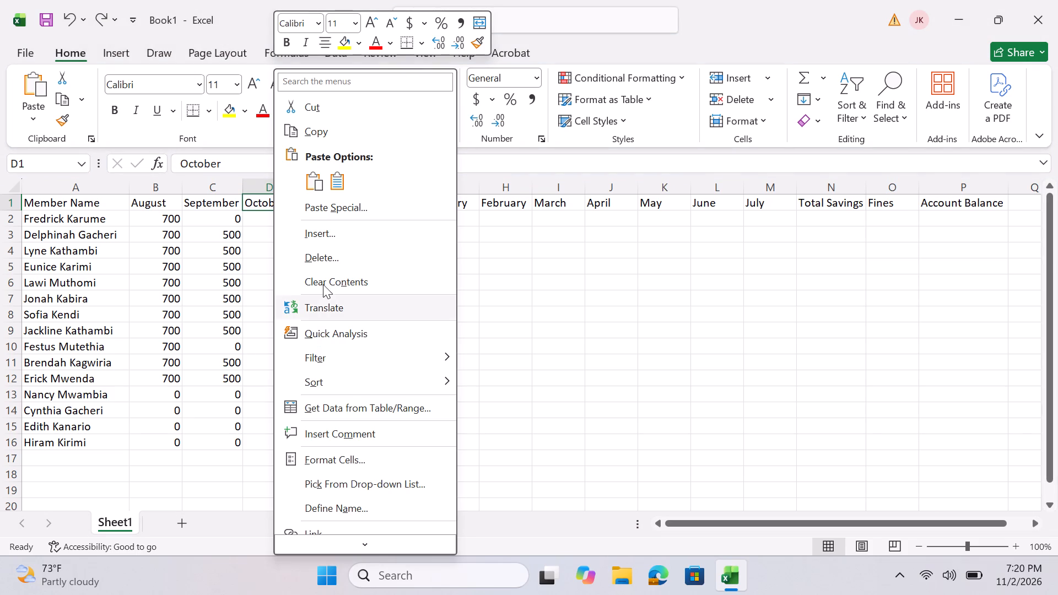
{"action": "left_click", "coordinate": [346, 220]}
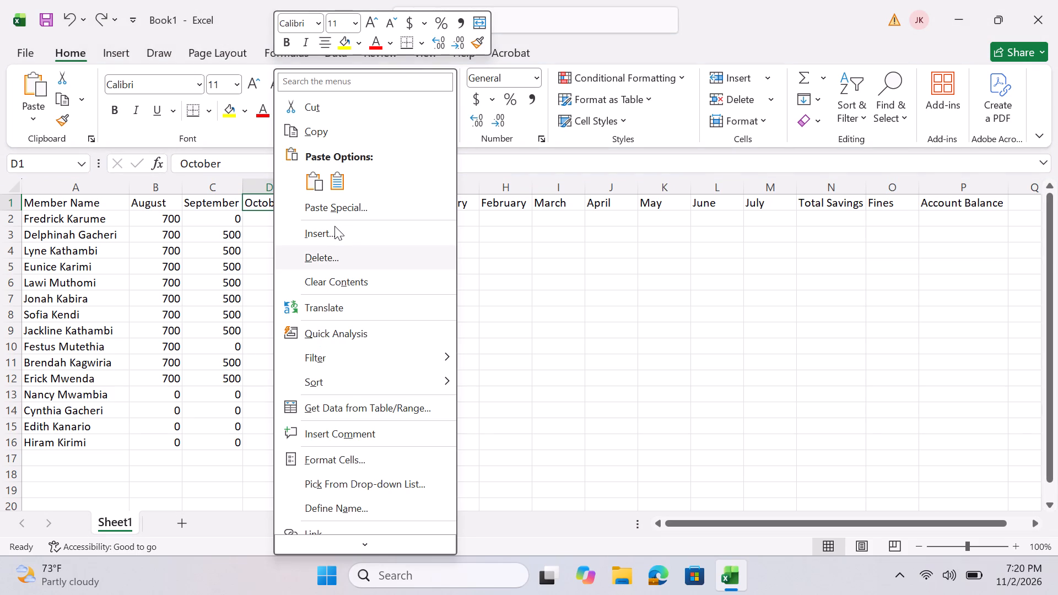
{"action": "left_click", "coordinate": [334, 226]}
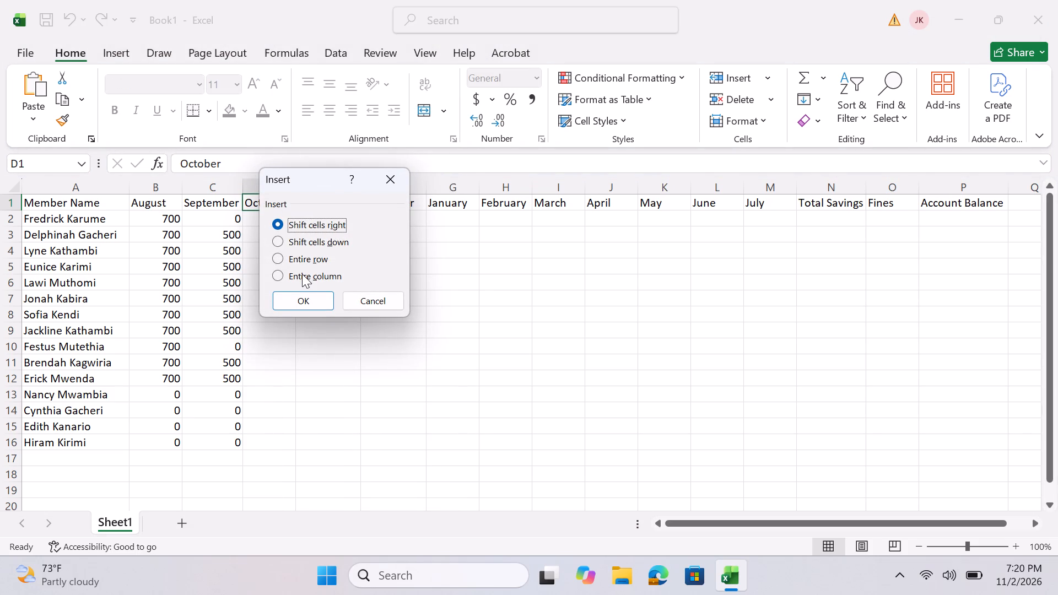
{"action": "left_click", "coordinate": [302, 274]}
{"action": "left_click", "coordinate": [298, 298]}
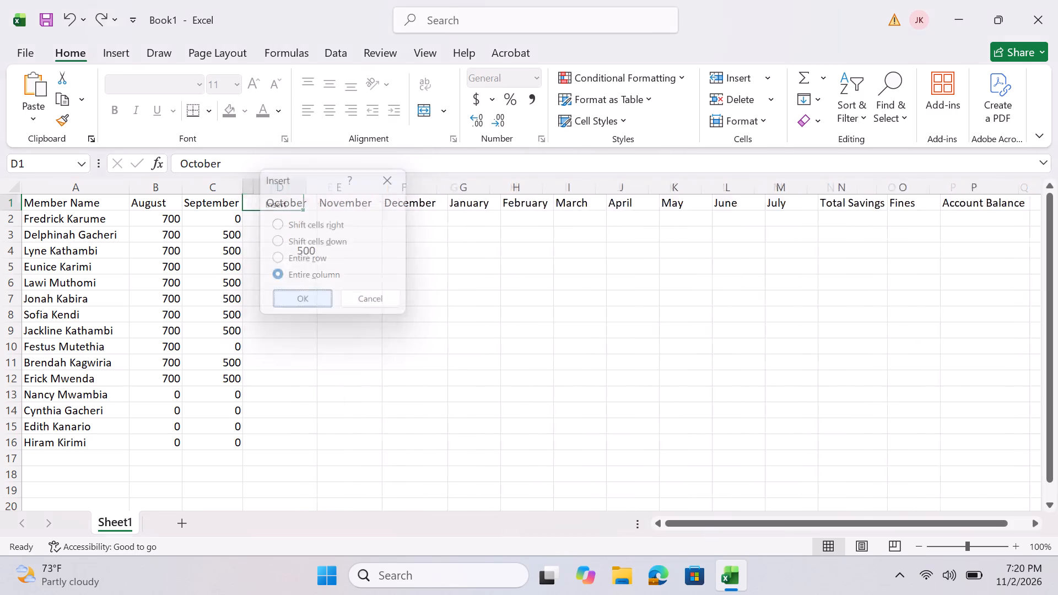
Enter Sep Fines as the header in cell D1 of the blank column after September.
{"action": "left_click", "coordinate": [279, 211]}
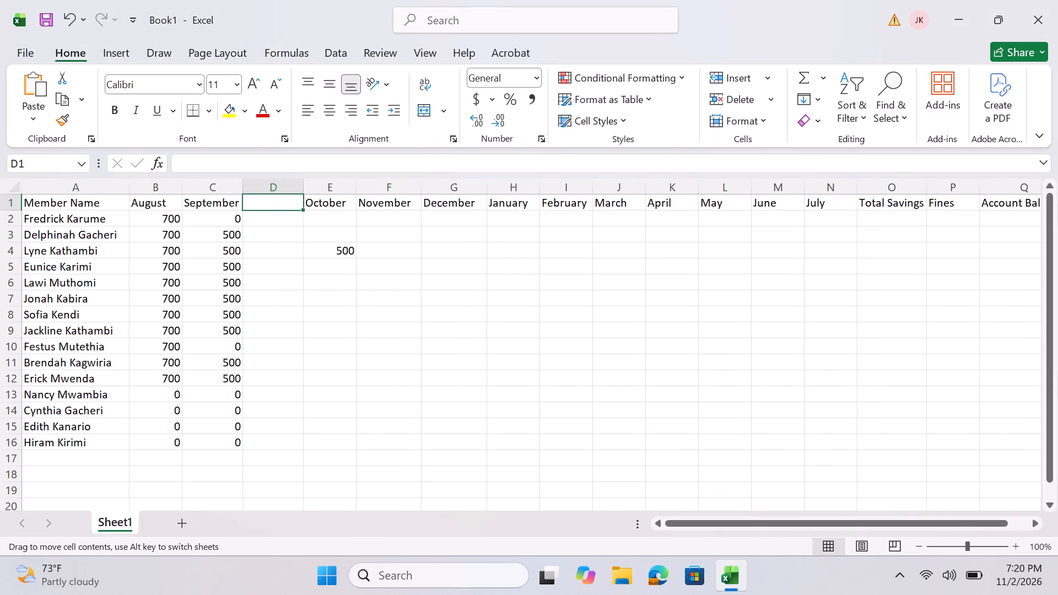
{"action": "type", "text": "SE"}
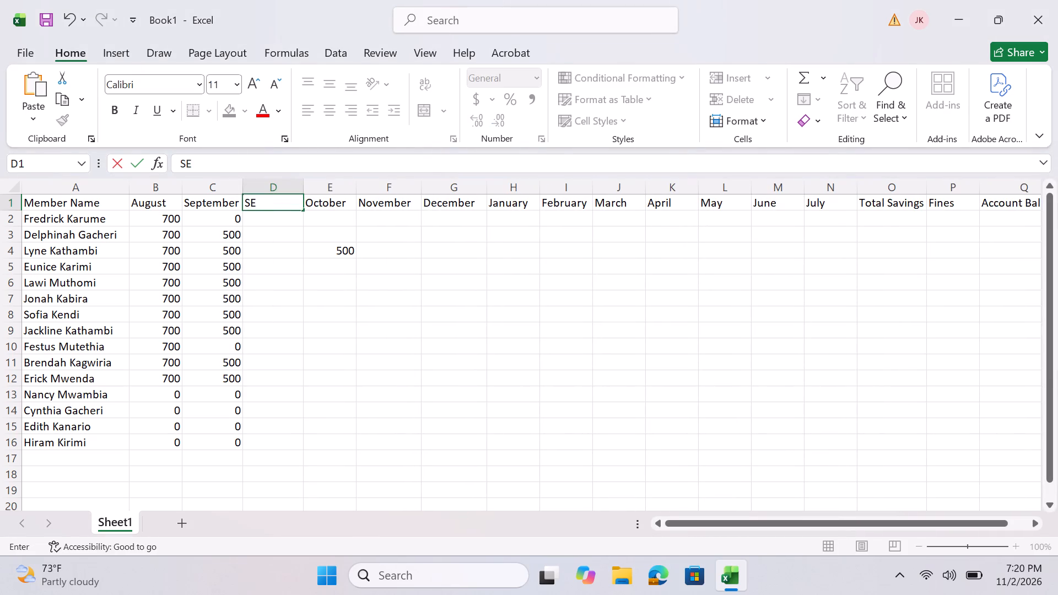
{"action": "key", "text": "BackSpace"}
{"action": "key", "text": "e"}
{"action": "type", "text": "p"}
{"action": "key", "text": "space"}
{"action": "key", "text": "f"}
{"action": "type", "text": "ines"}
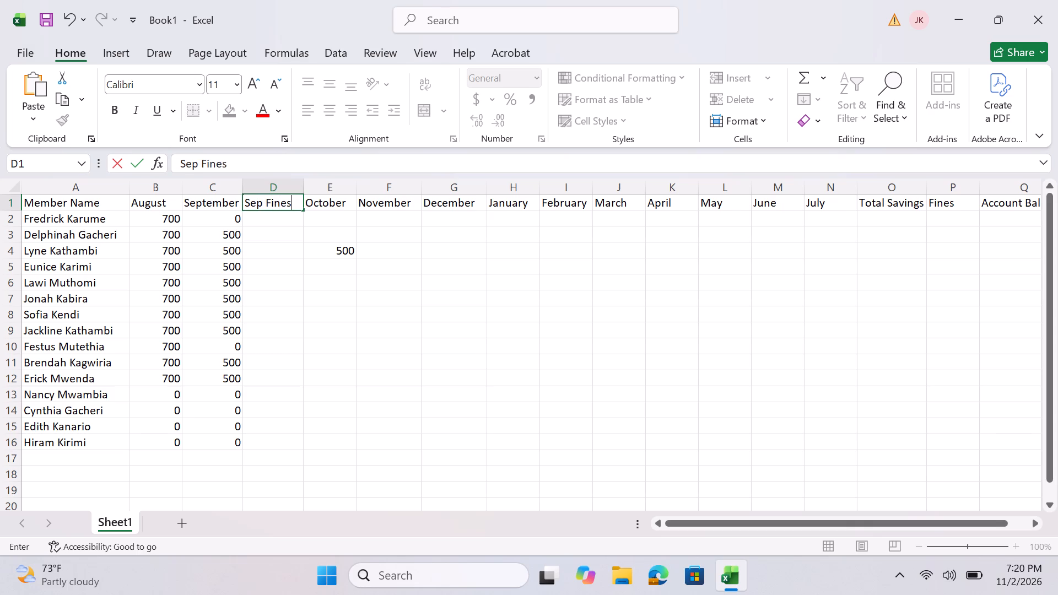
{"action": "left_click", "coordinate": [355, 203]}
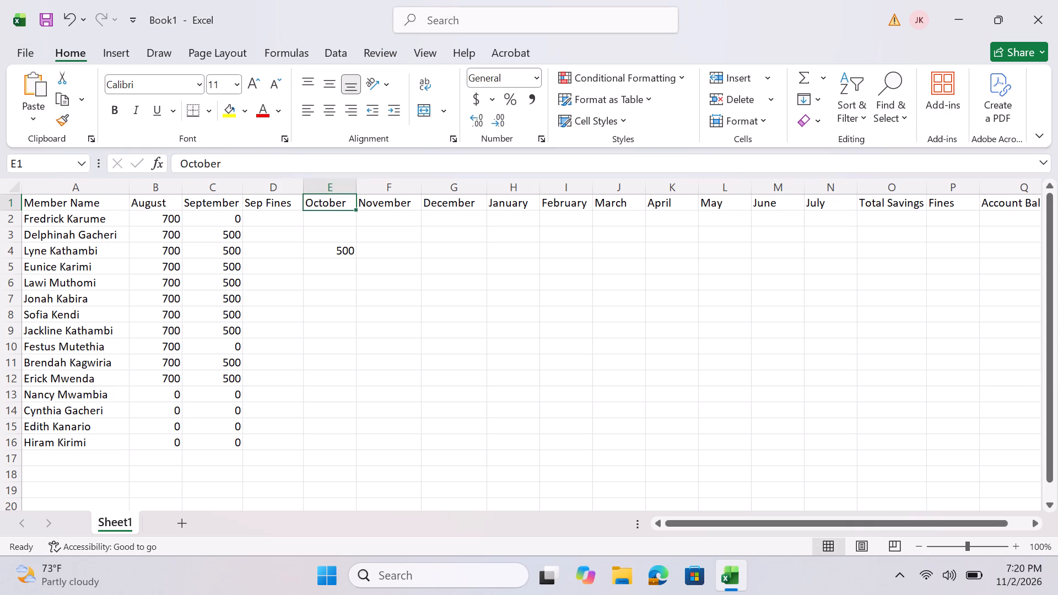
Insert an entire blank column between the October and November columns.
{"action": "left_click", "coordinate": [349, 198]}
{"action": "left_click", "coordinate": [381, 207]}
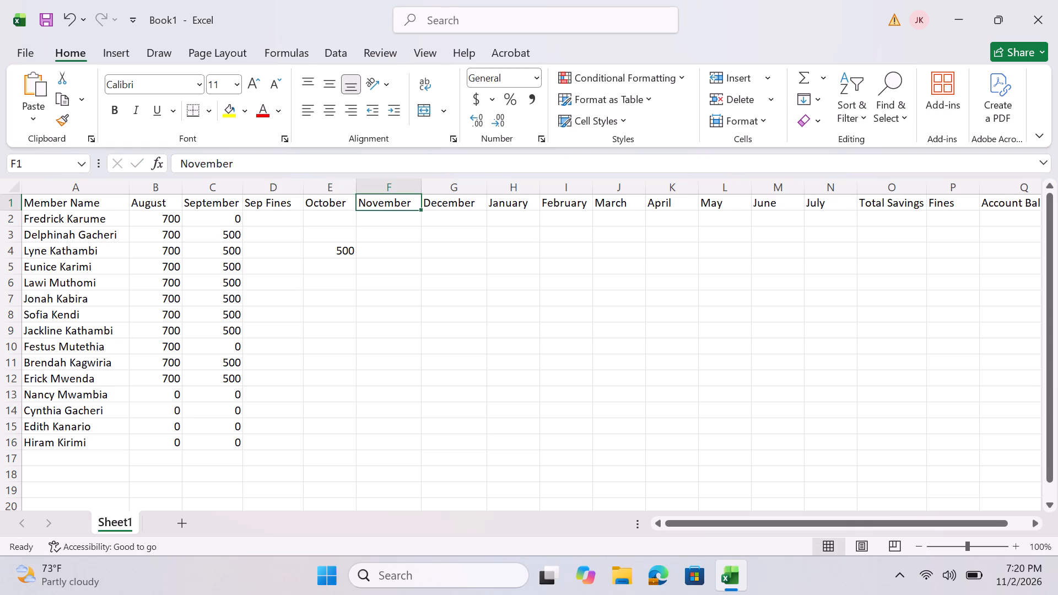
{"action": "right_click", "coordinate": [381, 207]}
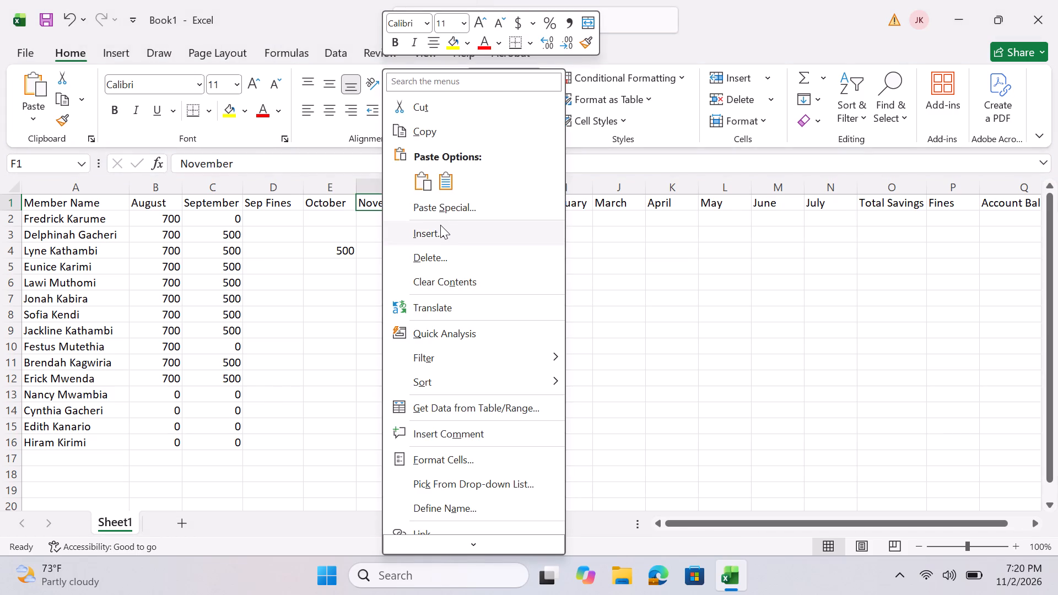
{"action": "left_click", "coordinate": [440, 225]}
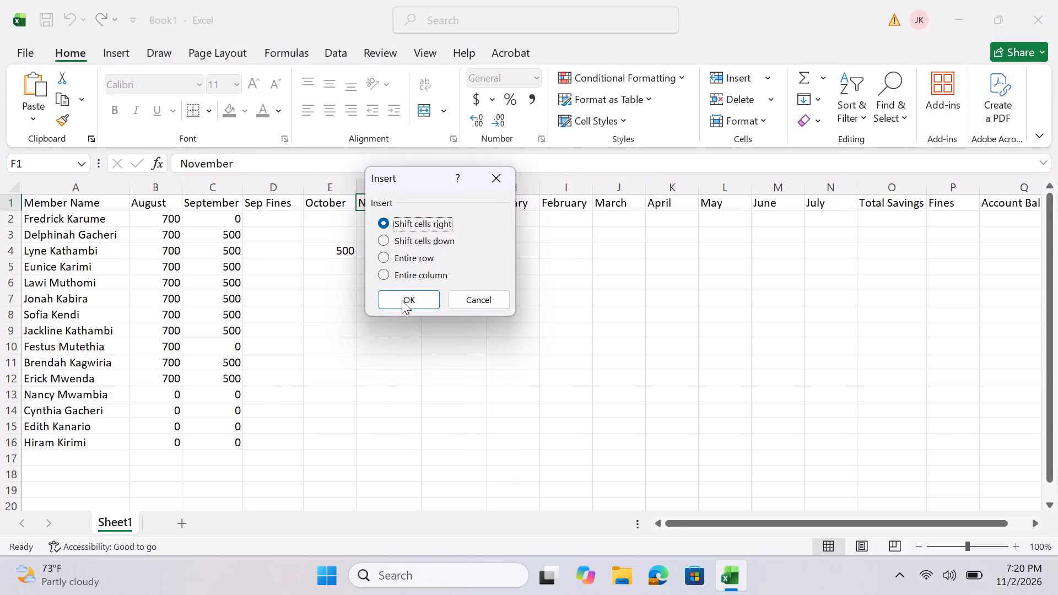
{"action": "left_click", "coordinate": [390, 273]}
{"action": "left_click", "coordinate": [397, 298]}
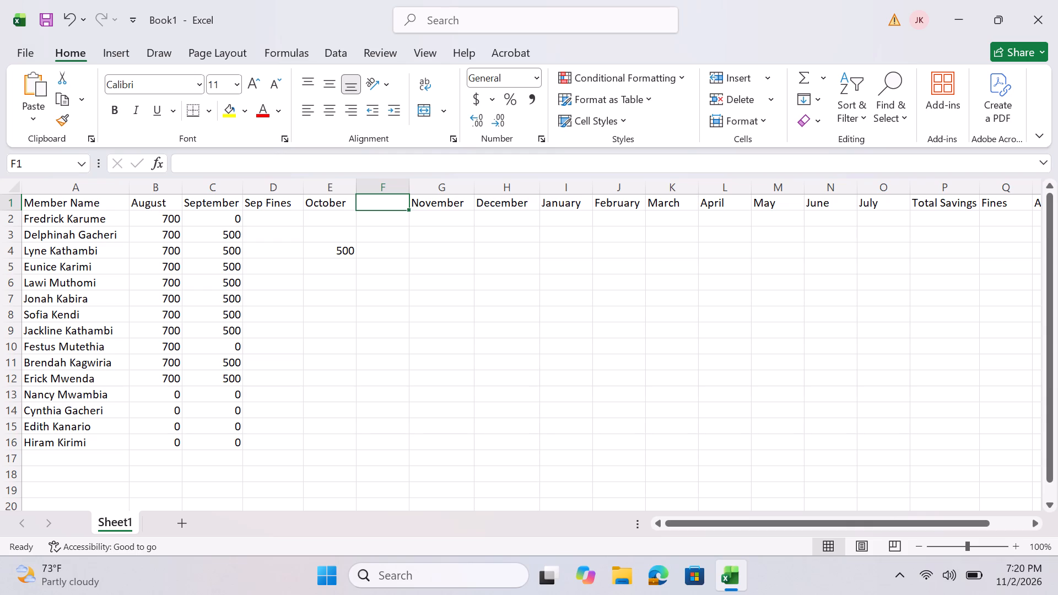
Enter Oct Fines as the header in cell F1 of the blank column after October.
{"action": "left_click", "coordinate": [457, 203]}
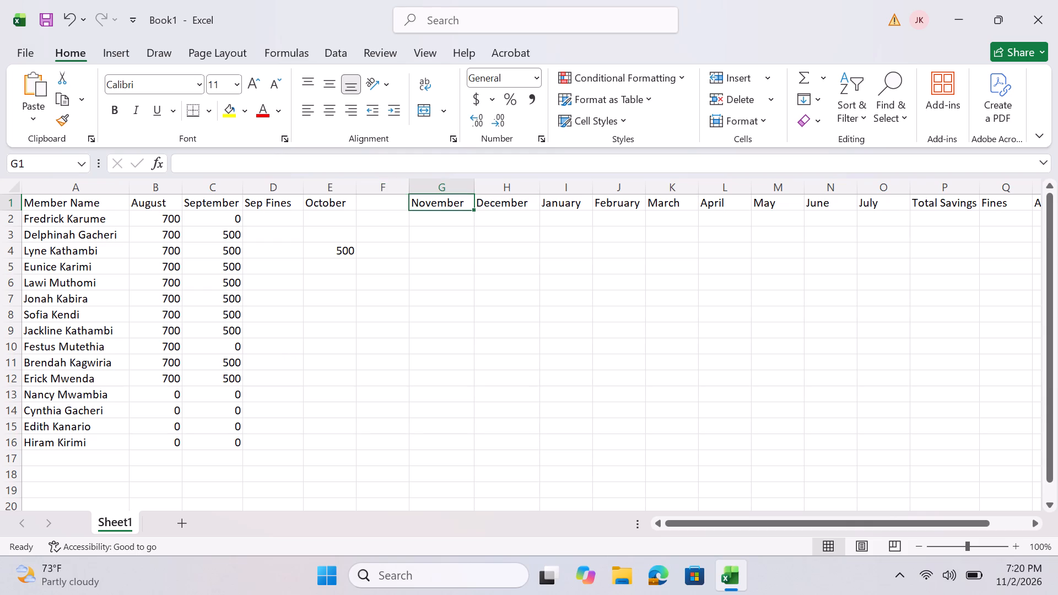
{"action": "left_click", "coordinate": [375, 205]}
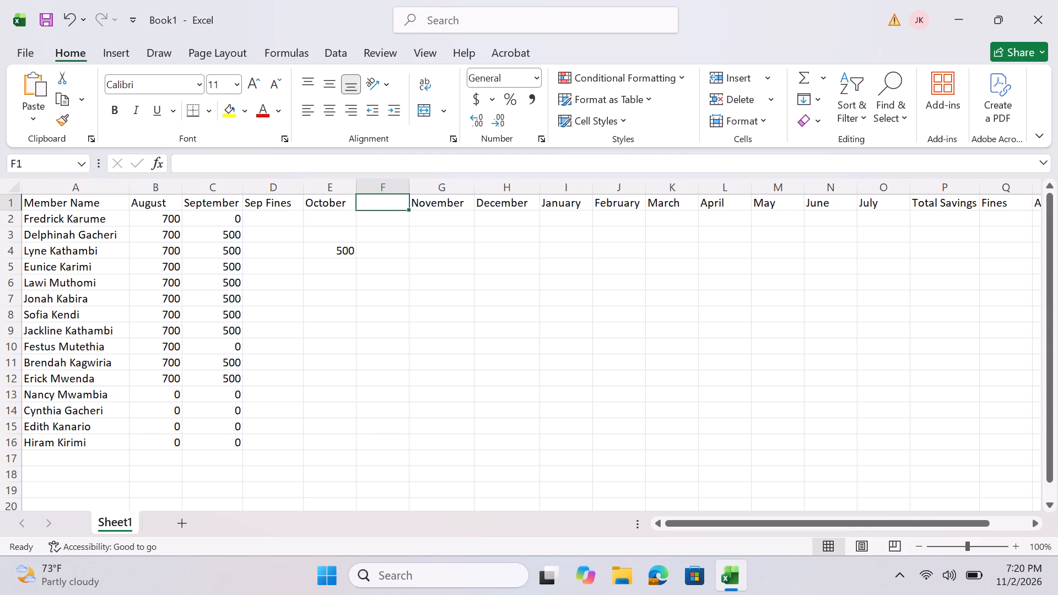
{"action": "key", "text": "o"}
{"action": "type", "text": "ct"}
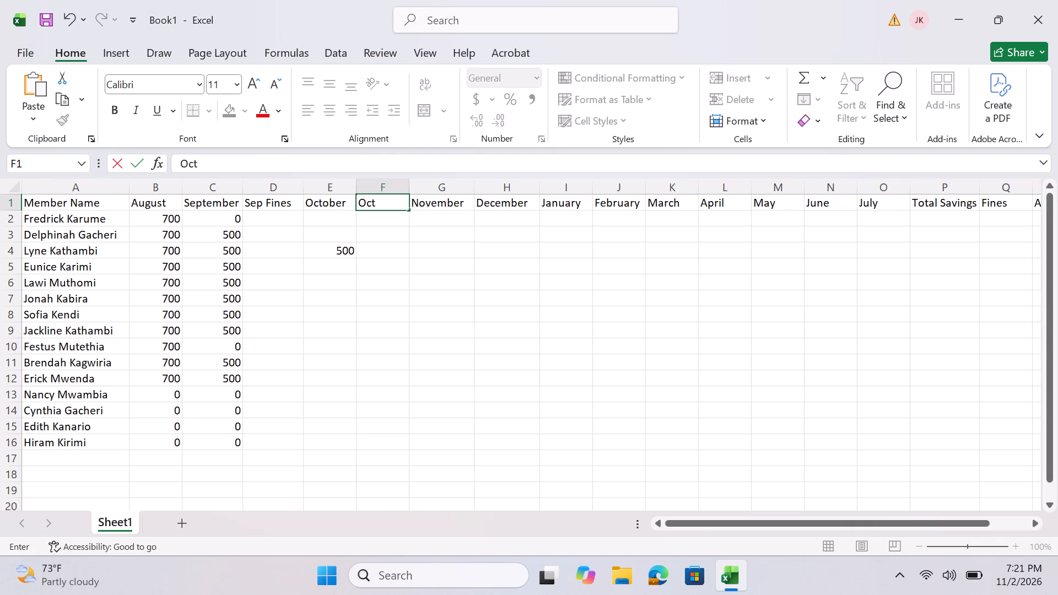
{"action": "key", "text": "space"}
{"action": "key", "text": "f"}
{"action": "type", "text": "inw"}
{"action": "key", "text": "BackSpace"}
{"action": "type", "text": "es"}
{"action": "left_click", "coordinate": [461, 202]}
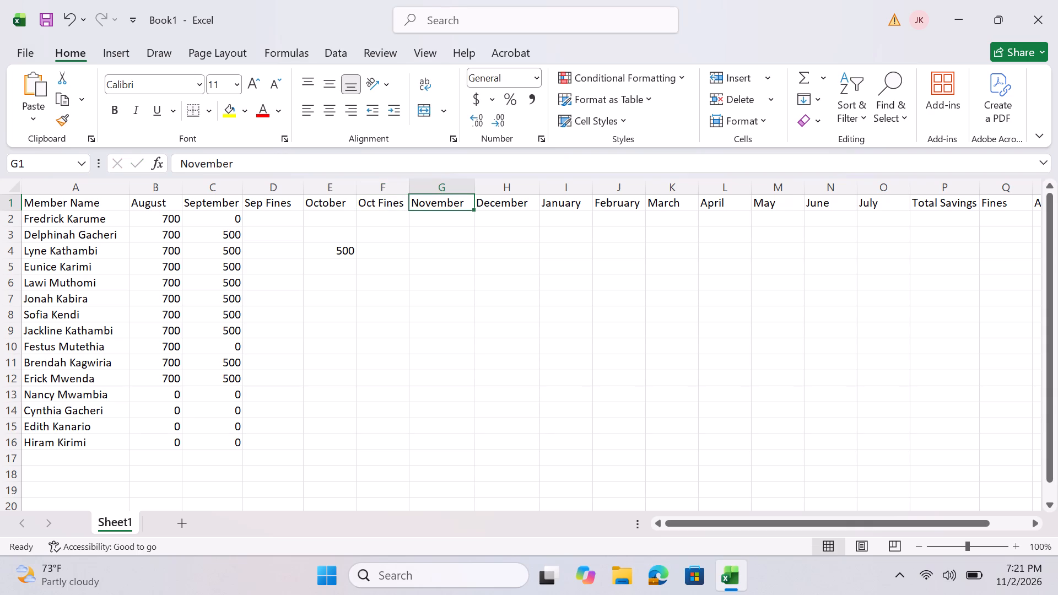
Insert an entire blank column between the November and December columns.
{"action": "left_click", "coordinate": [488, 202]}
{"action": "right_click", "coordinate": [488, 202]}
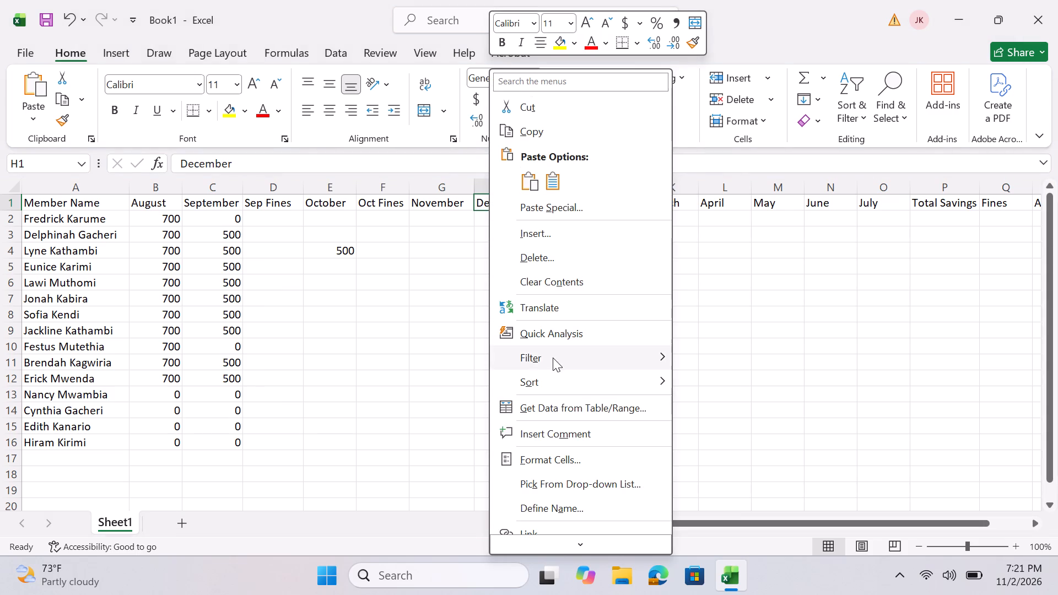
{"action": "left_click", "coordinate": [550, 232]}
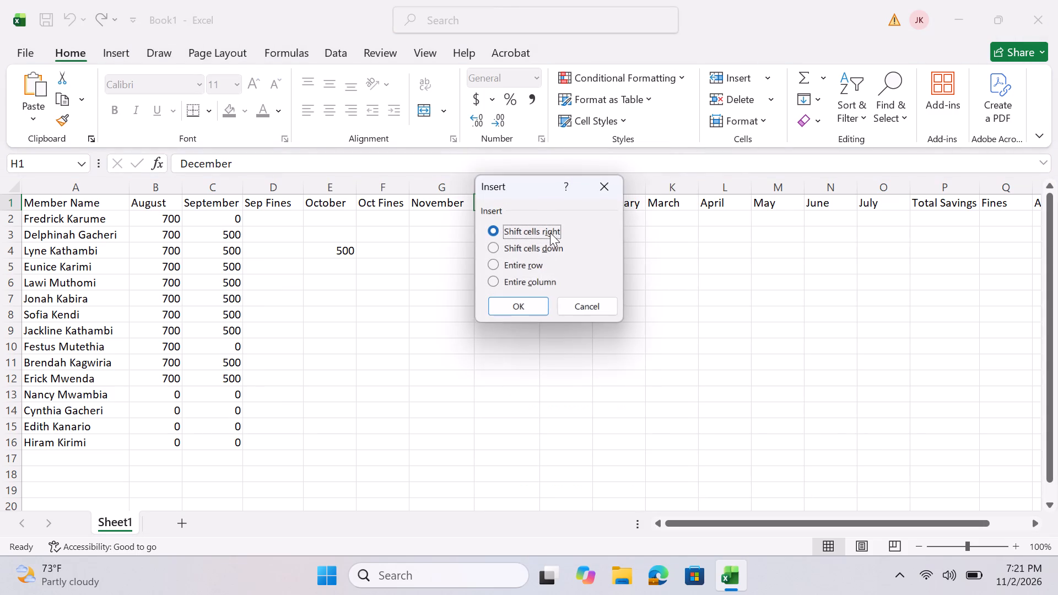
{"action": "left_click", "coordinate": [516, 283]}
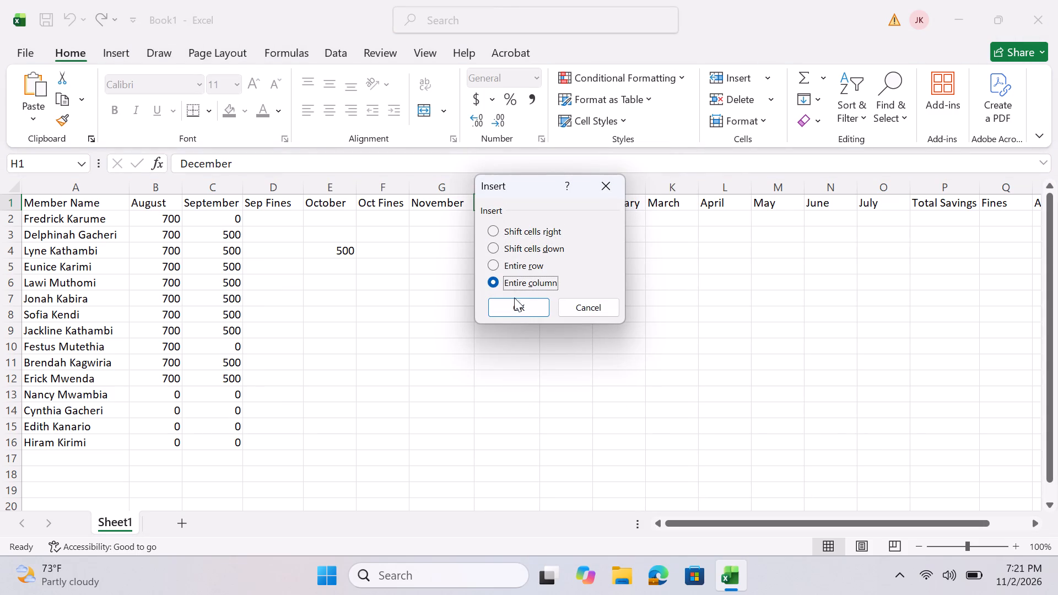
{"action": "left_click", "coordinate": [514, 304]}
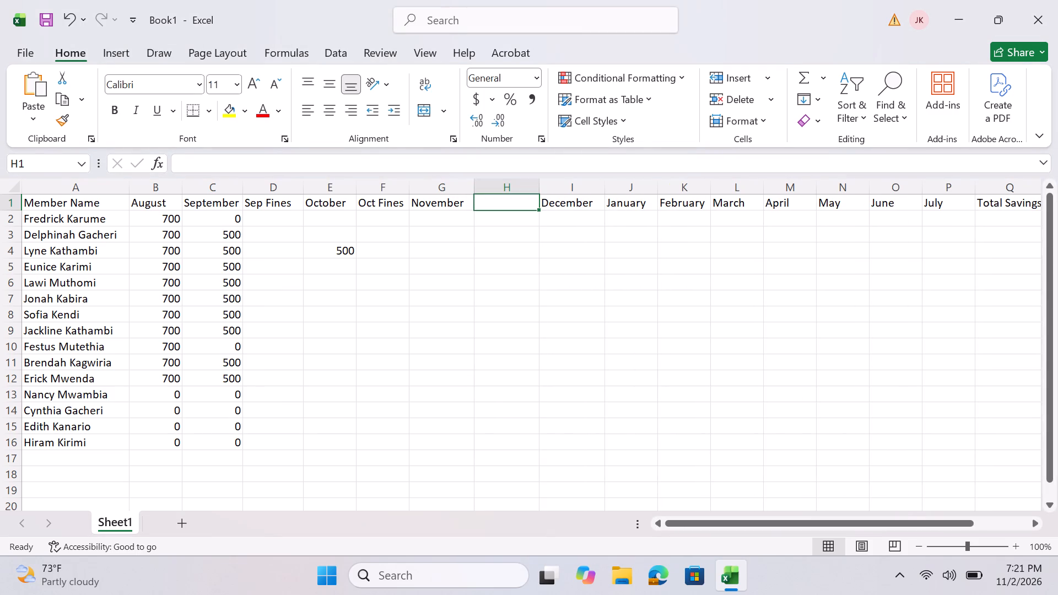
Enter Nov Fines as the header in cell H1 of the blank column after November.
{"action": "left_click", "coordinate": [492, 203]}
{"action": "key", "text": "n"}
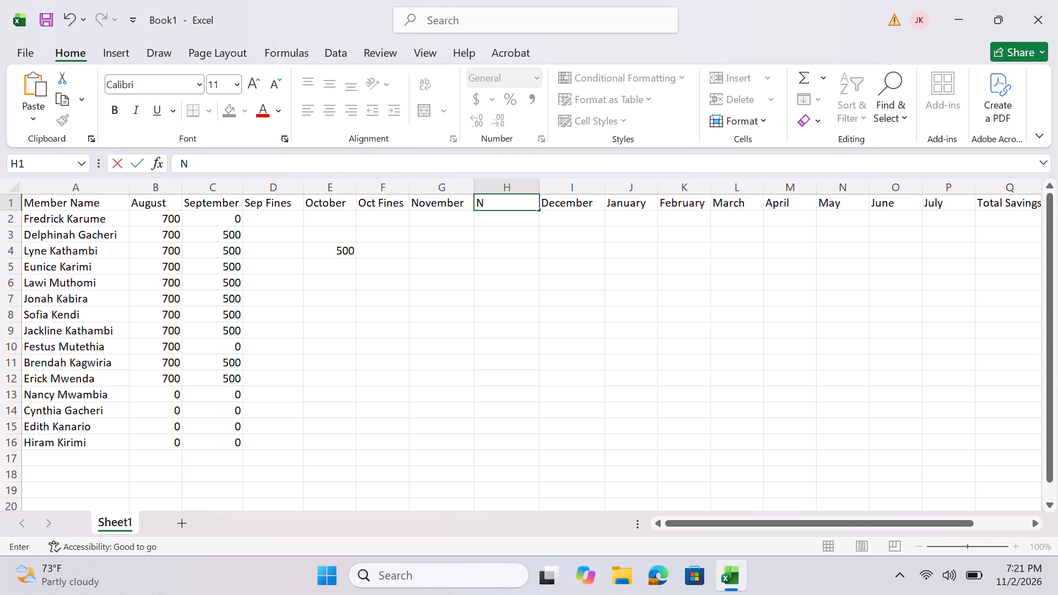
{"action": "type", "text": "ov"}
{"action": "key", "text": "space"}
{"action": "key", "text": "f"}
{"action": "type", "text": "ines"}
{"action": "key", "text": "Return"}
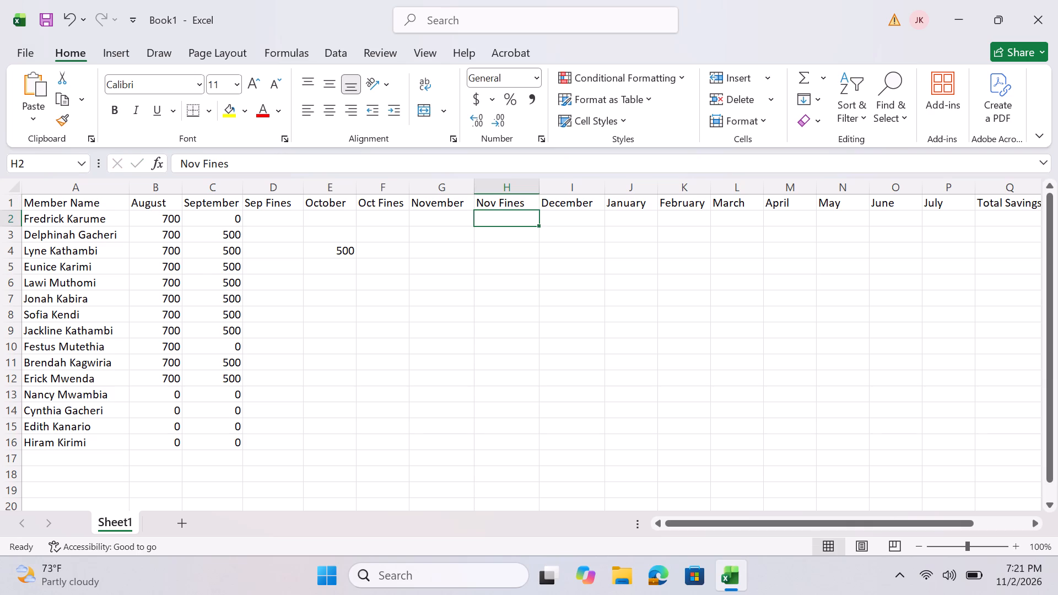
Insert an entire blank column between the December and January columns.
{"action": "left_click", "coordinate": [634, 205]}
{"action": "right_click", "coordinate": [634, 205]}
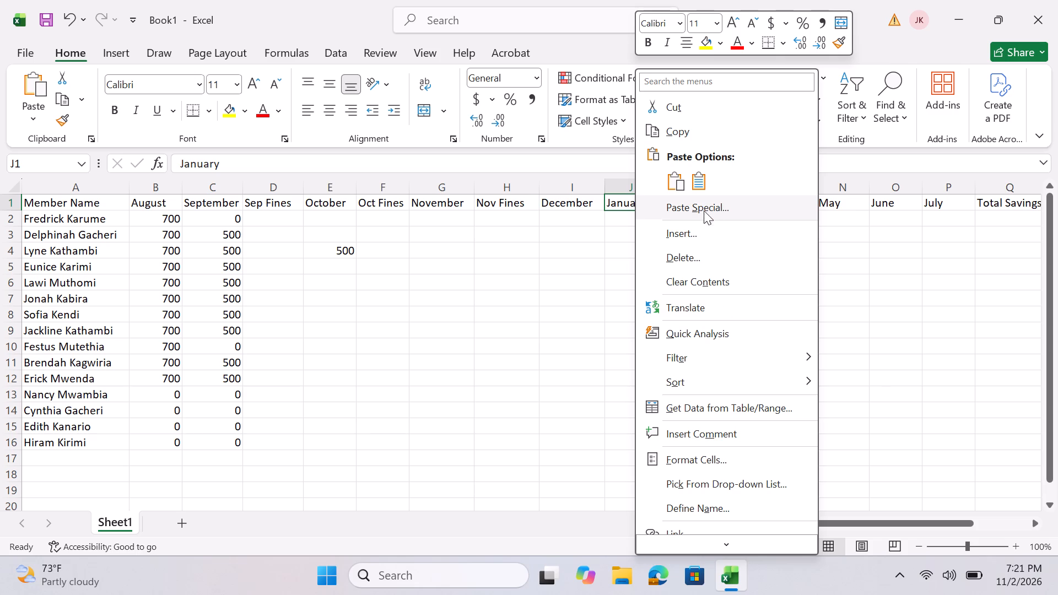
{"action": "left_click", "coordinate": [696, 235]}
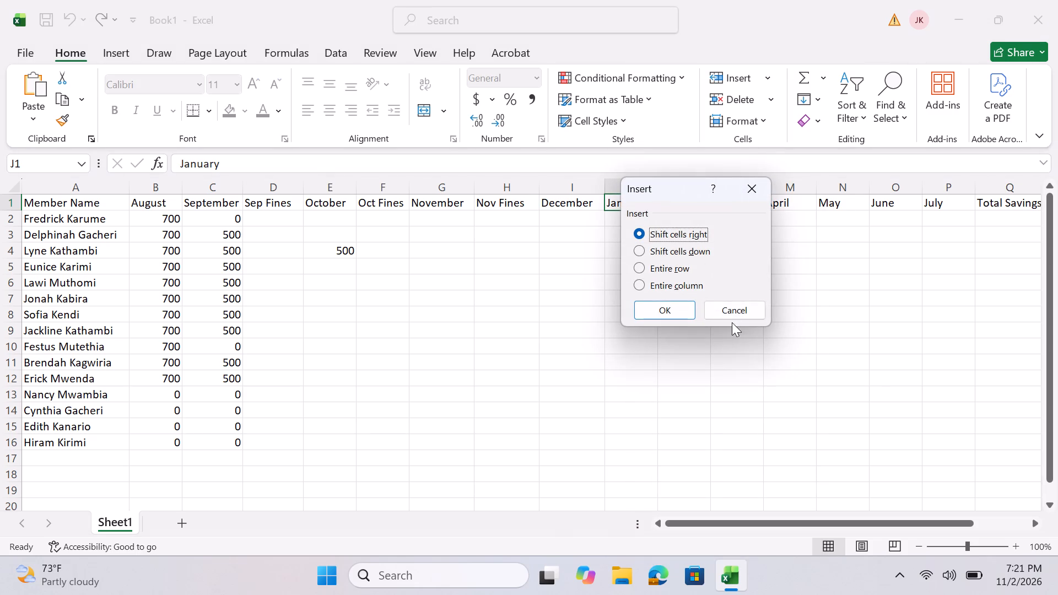
{"action": "left_click", "coordinate": [663, 283]}
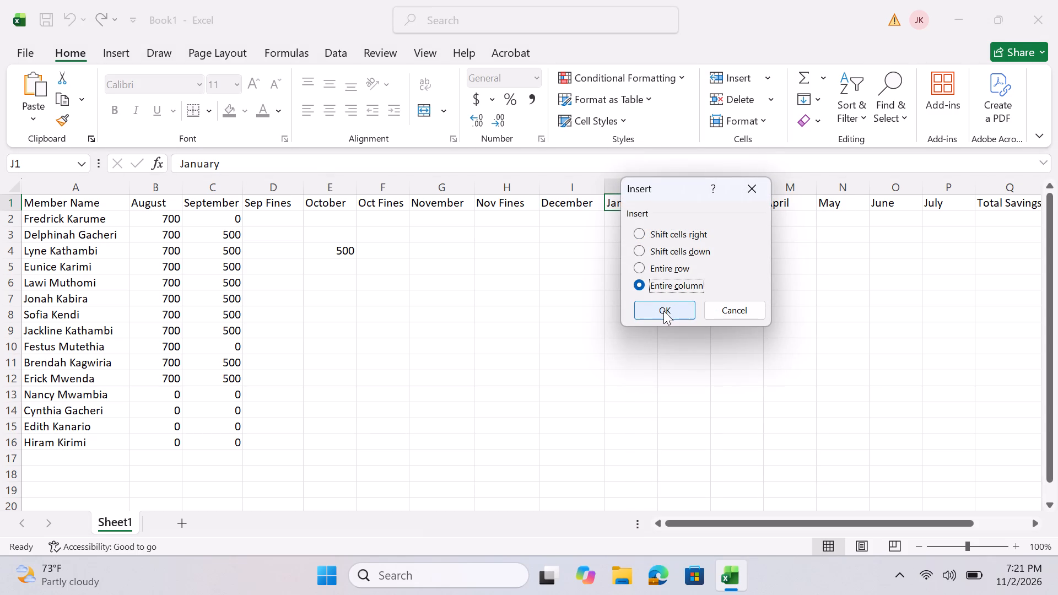
{"action": "left_click", "coordinate": [663, 311]}
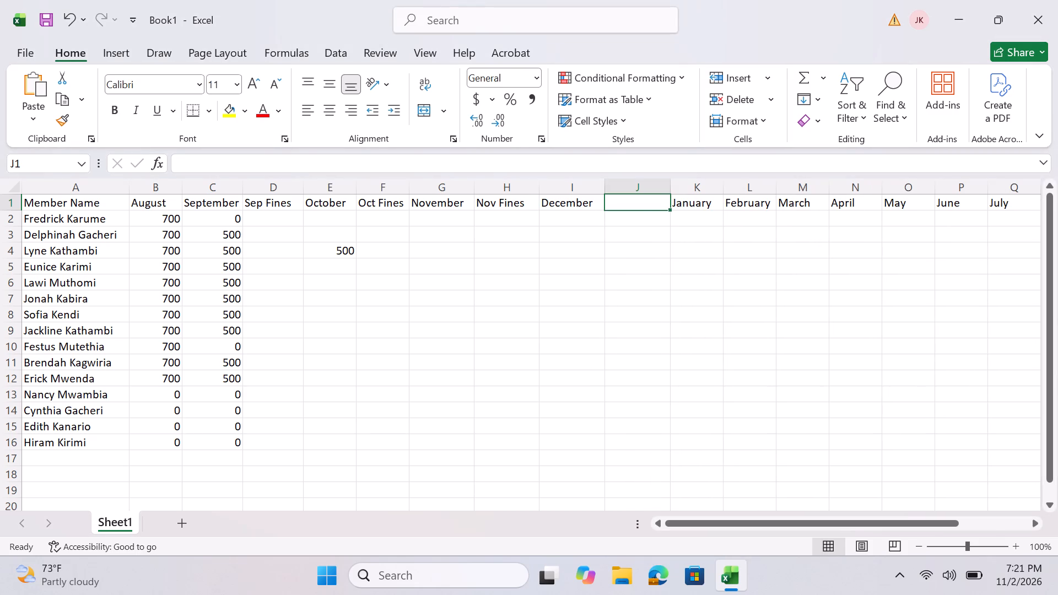
Enter Dec Fines as the header in cell J1 of the blank column after December.
{"action": "left_click", "coordinate": [620, 207]}
{"action": "key", "text": "d"}
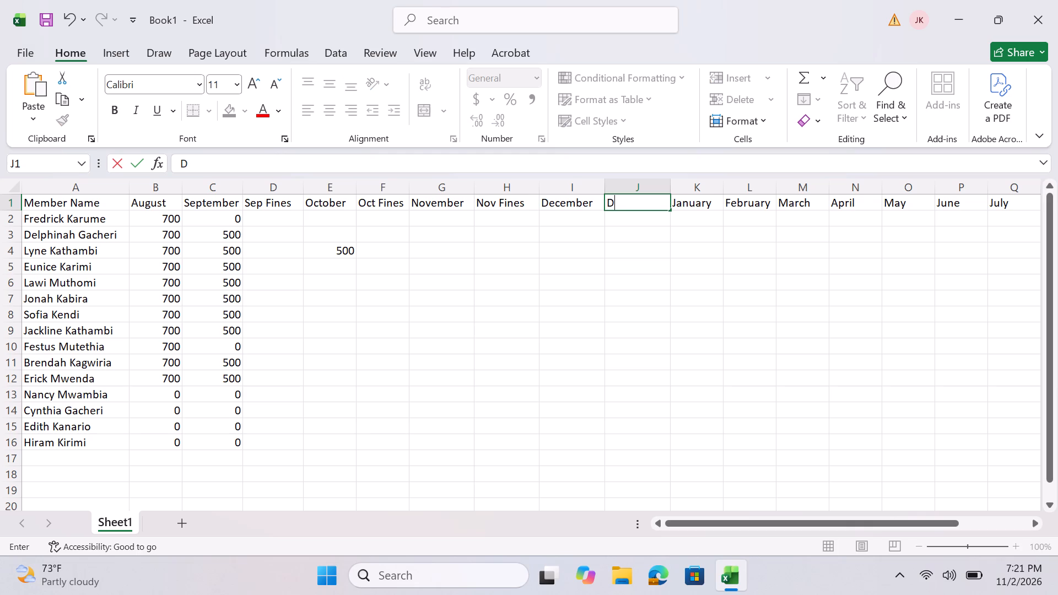
{"action": "type", "text": "ec"}
{"action": "key", "text": "space"}
{"action": "key", "text": "f"}
{"action": "type", "text": "inwes"}
{"action": "key", "text": "BackSpace"}
{"action": "key", "text": "BackSpace"}
{"action": "key", "text": "BackSpace"}
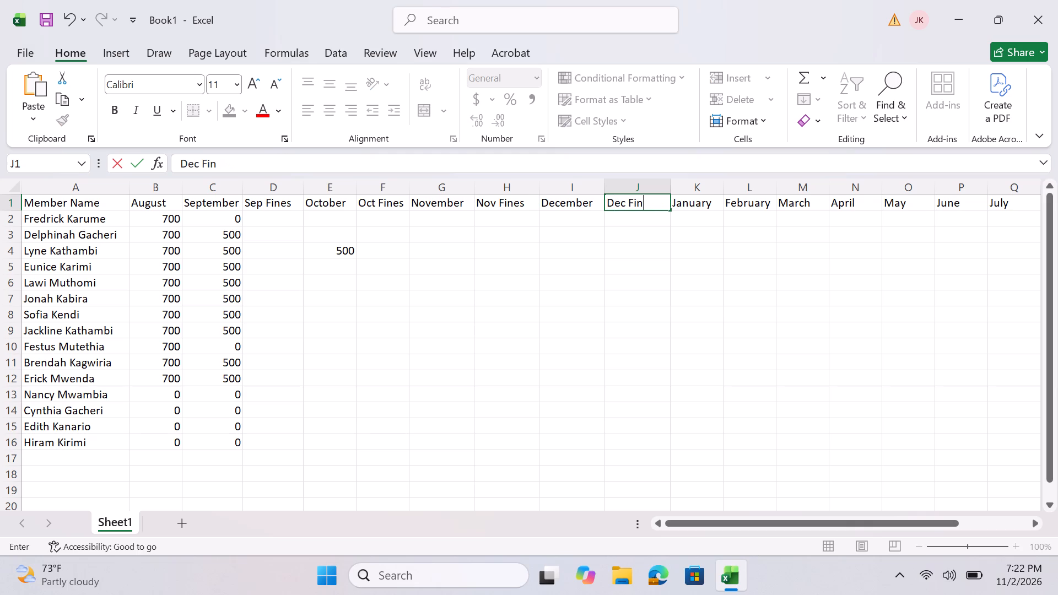
{"action": "type", "text": "es"}
Enter a fine of 50 in the Sep Fines column for the members in rows 2, 10, 12, 13, 14 and 15.
{"action": "left_click", "coordinate": [280, 219]}
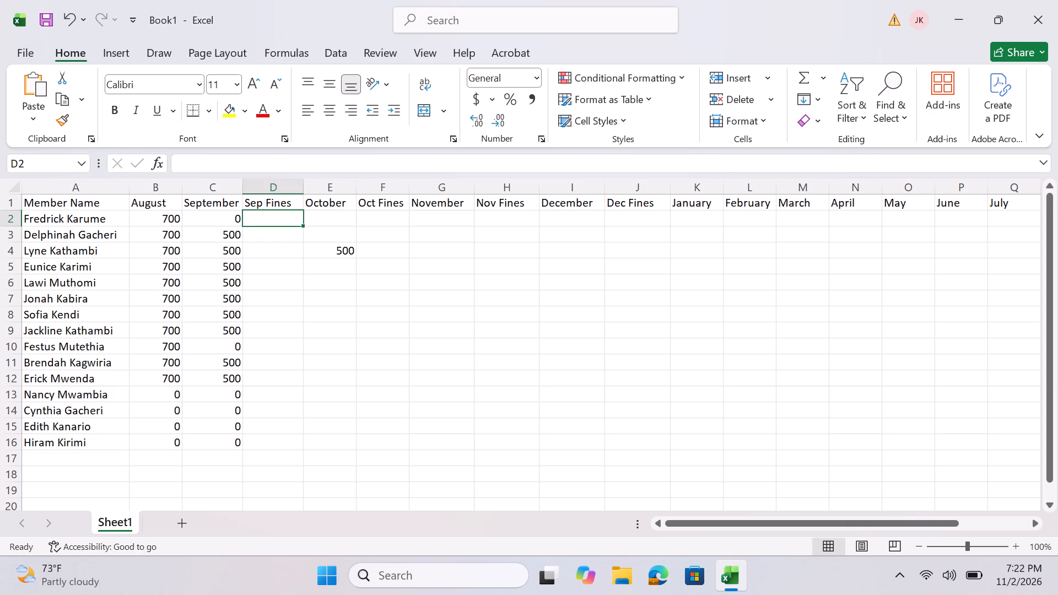
{"action": "type", "text": "59"}
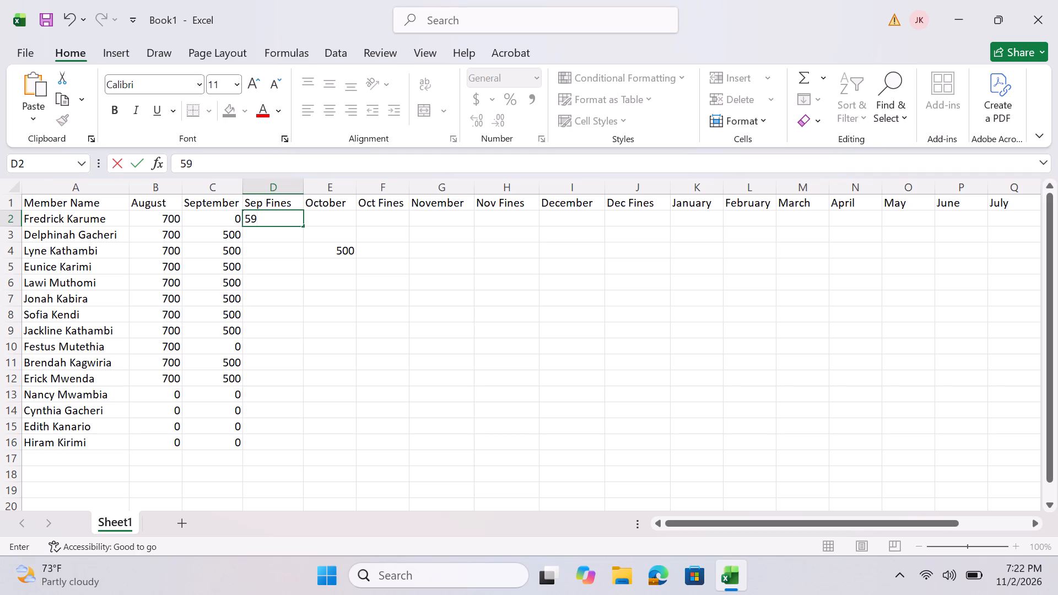
{"action": "key", "text": "BackSpace"}
{"action": "key", "text": "0"}
{"action": "left_click", "coordinate": [270, 343]}
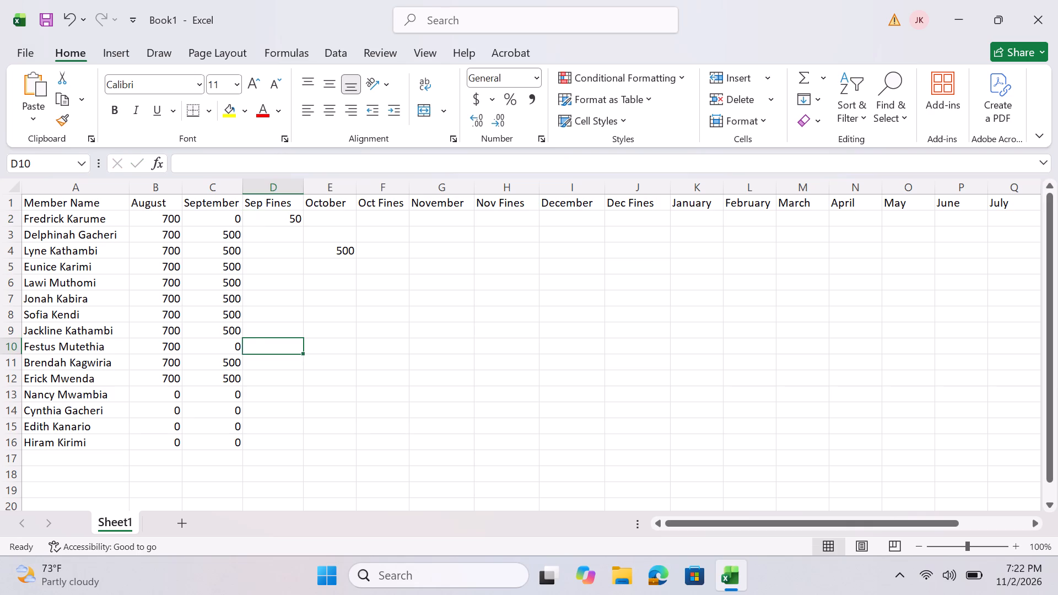
{"action": "type", "text": "50"}
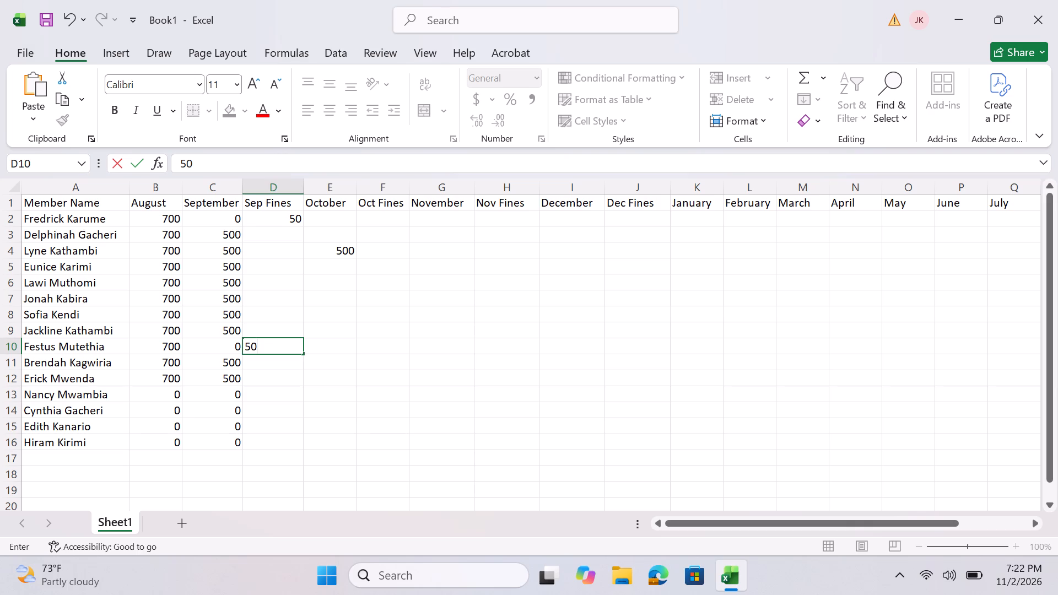
{"action": "left_click", "coordinate": [269, 381]}
{"action": "type", "text": "50"}
{"action": "left_click", "coordinate": [254, 399]}
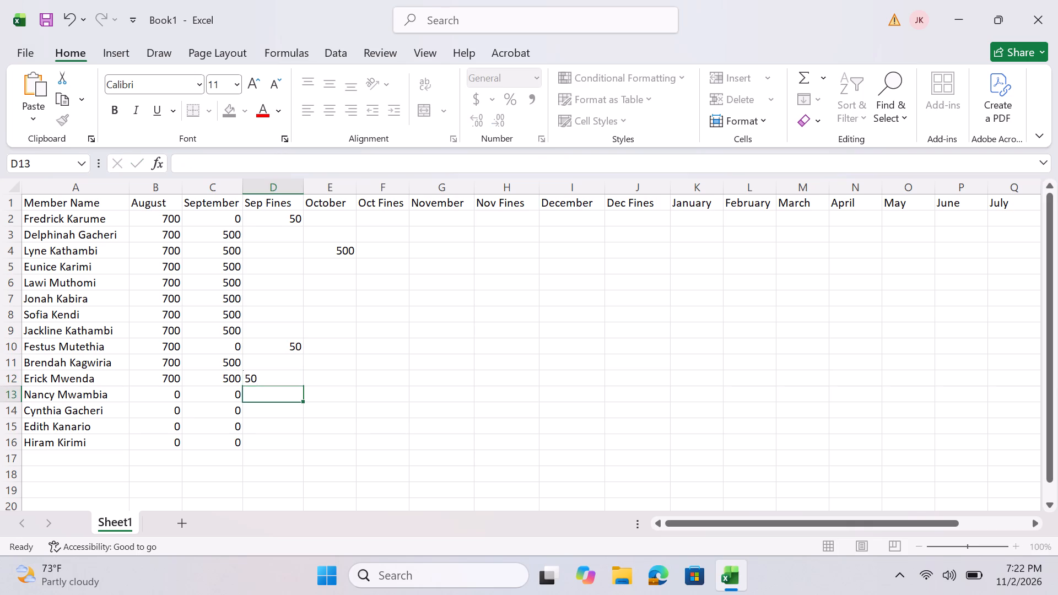
{"action": "type", "text": "50"}
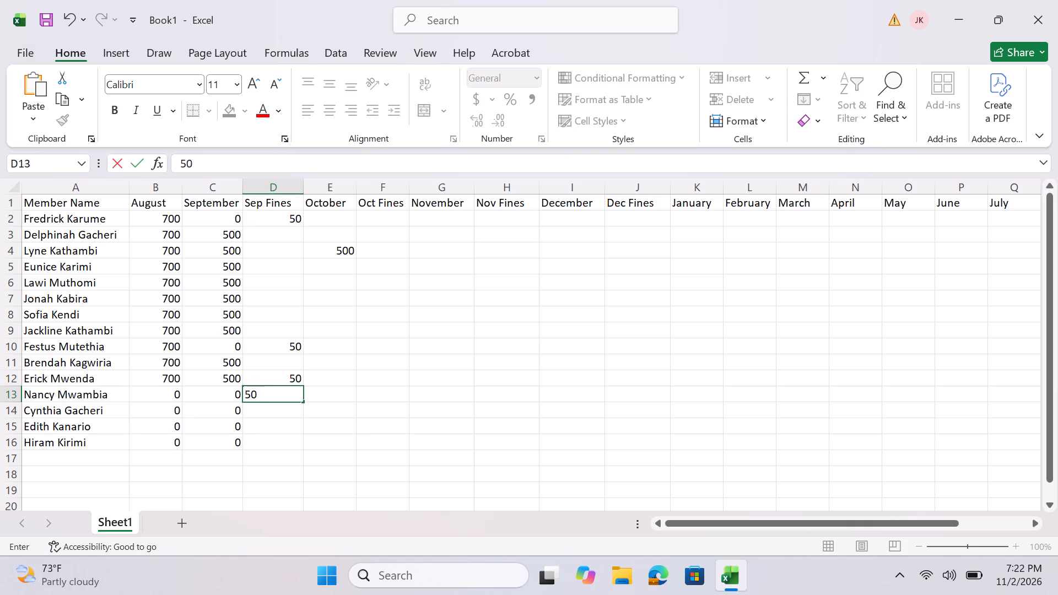
{"action": "left_click", "coordinate": [256, 405]}
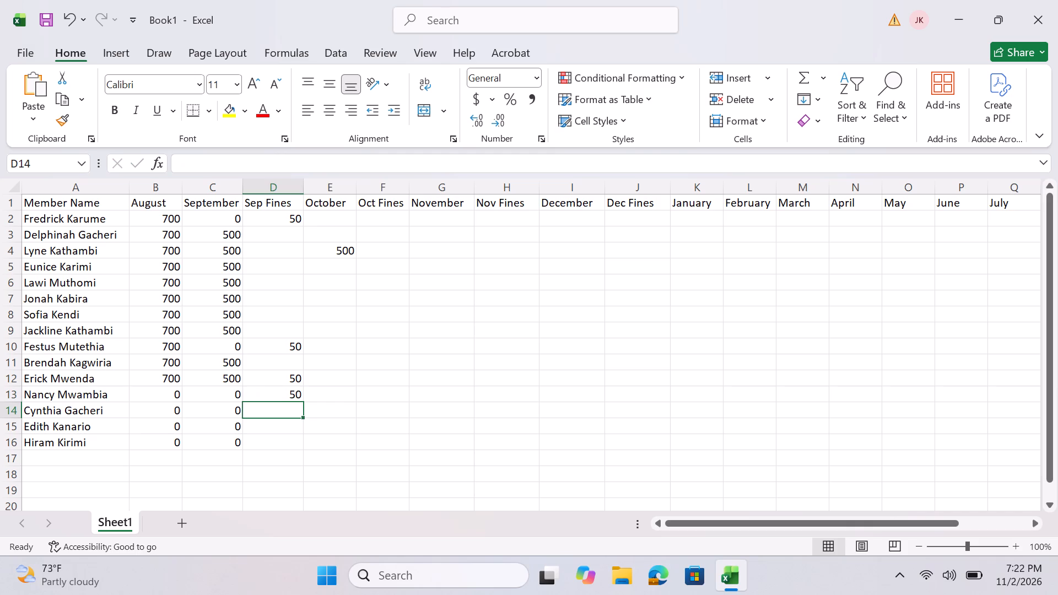
{"action": "type", "text": "50"}
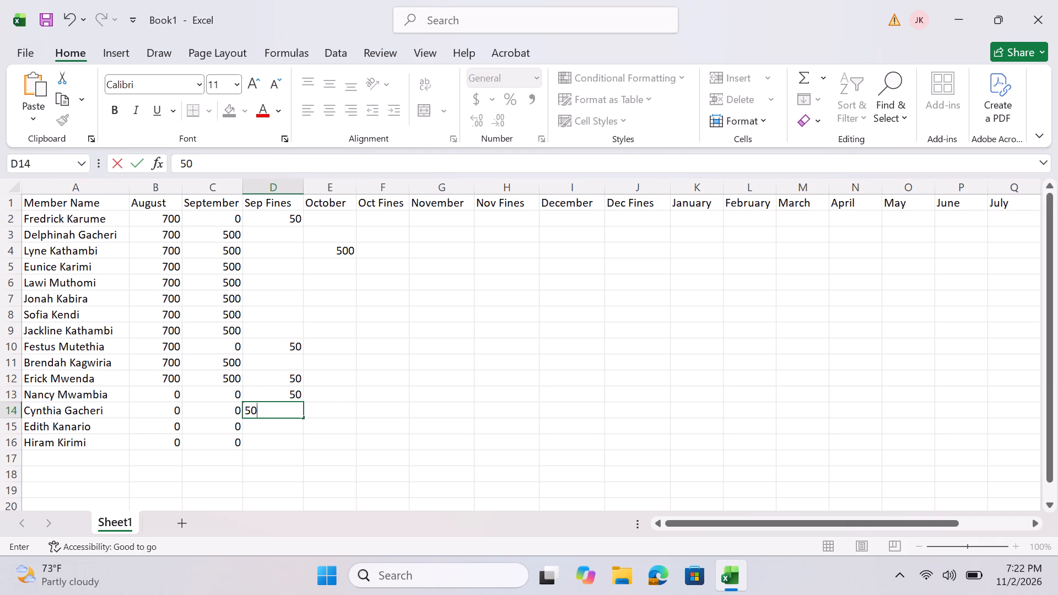
{"action": "left_click", "coordinate": [246, 422]}
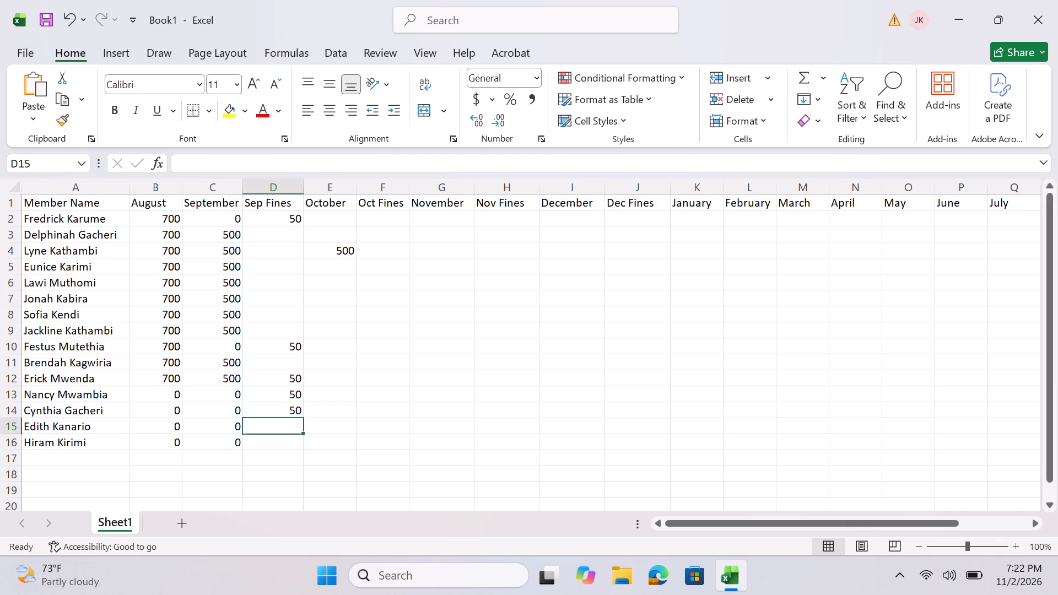
{"action": "type", "text": "50"}
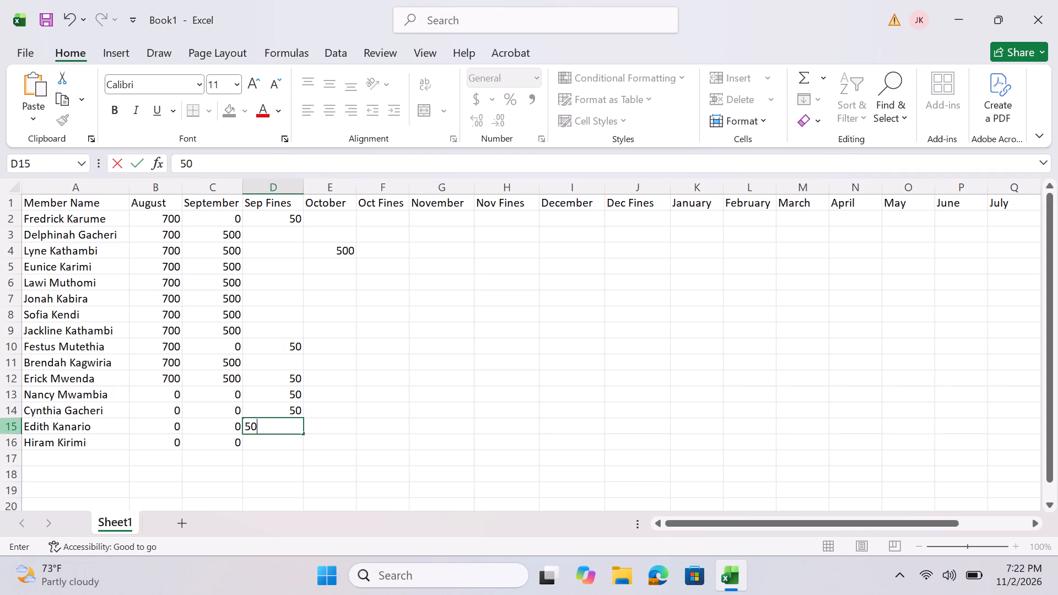
Delete the entire row 15, which holds the second-to-last member in the list.
{"action": "left_click", "coordinate": [60, 425]}
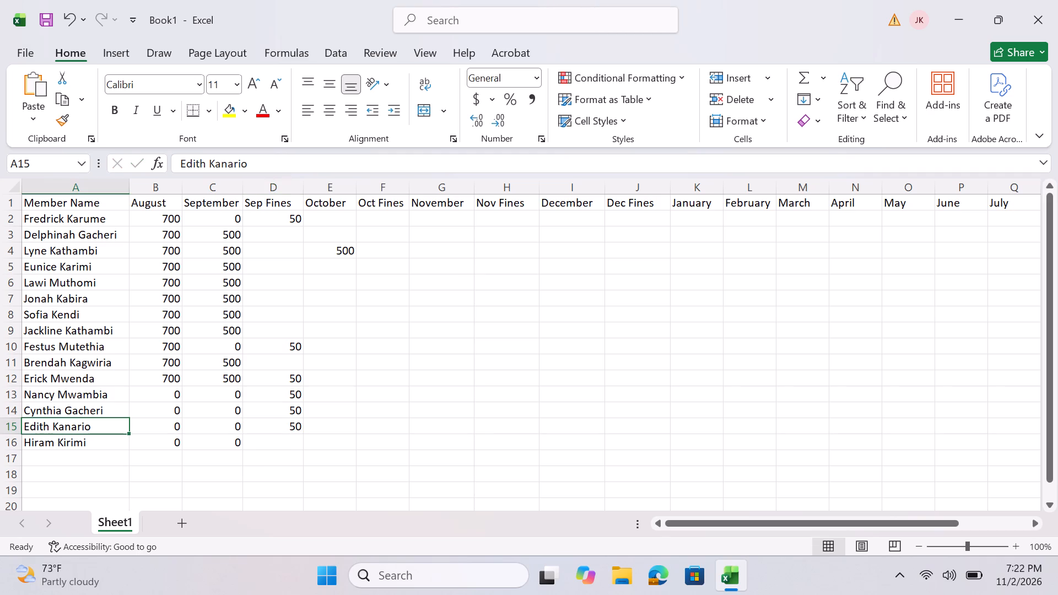
{"action": "right_click", "coordinate": [60, 425]}
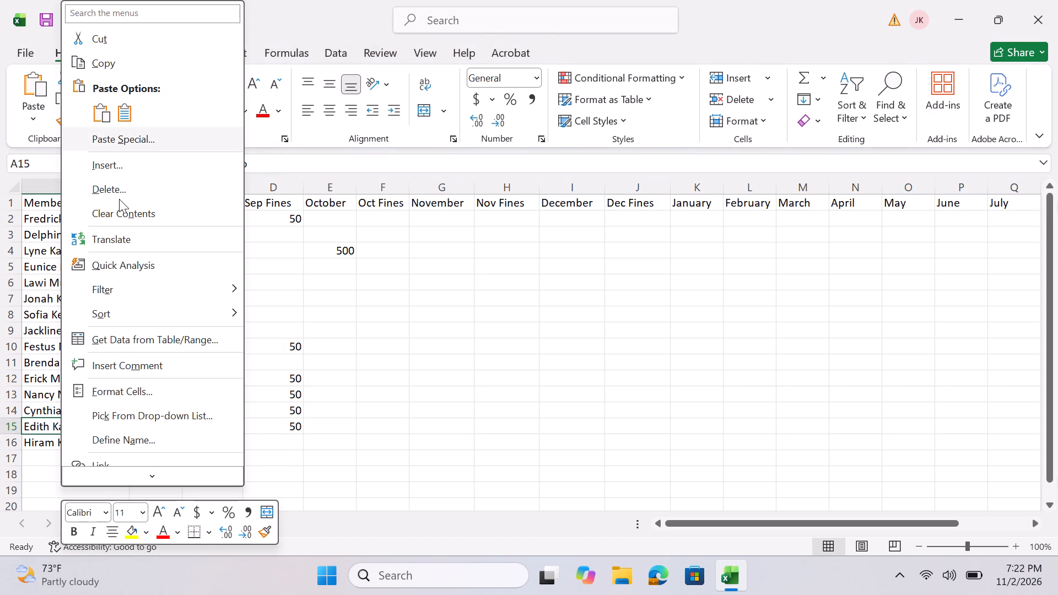
{"action": "left_click", "coordinate": [114, 181]}
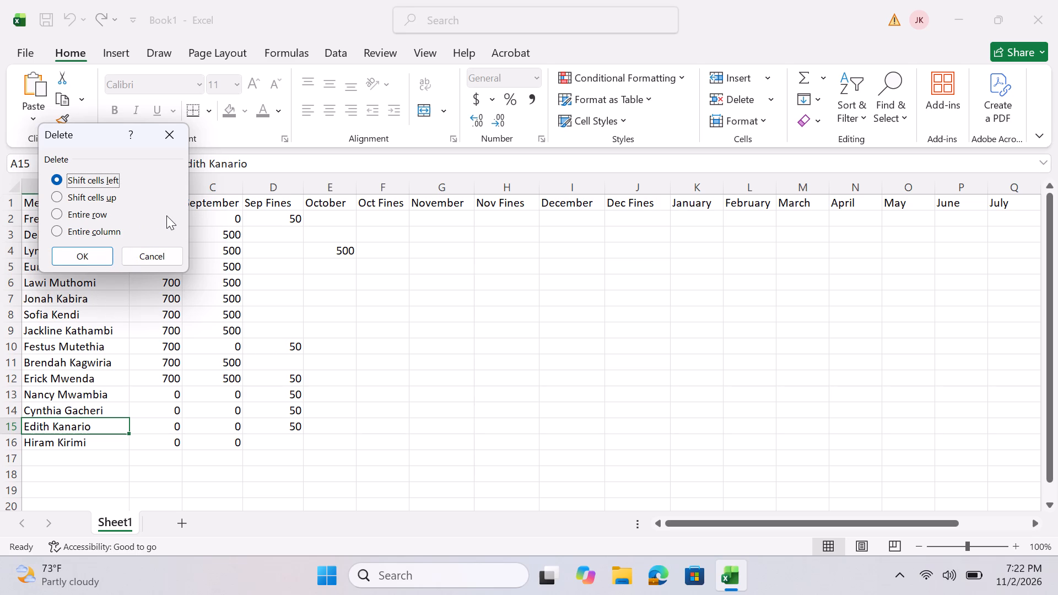
{"action": "left_click", "coordinate": [109, 213]}
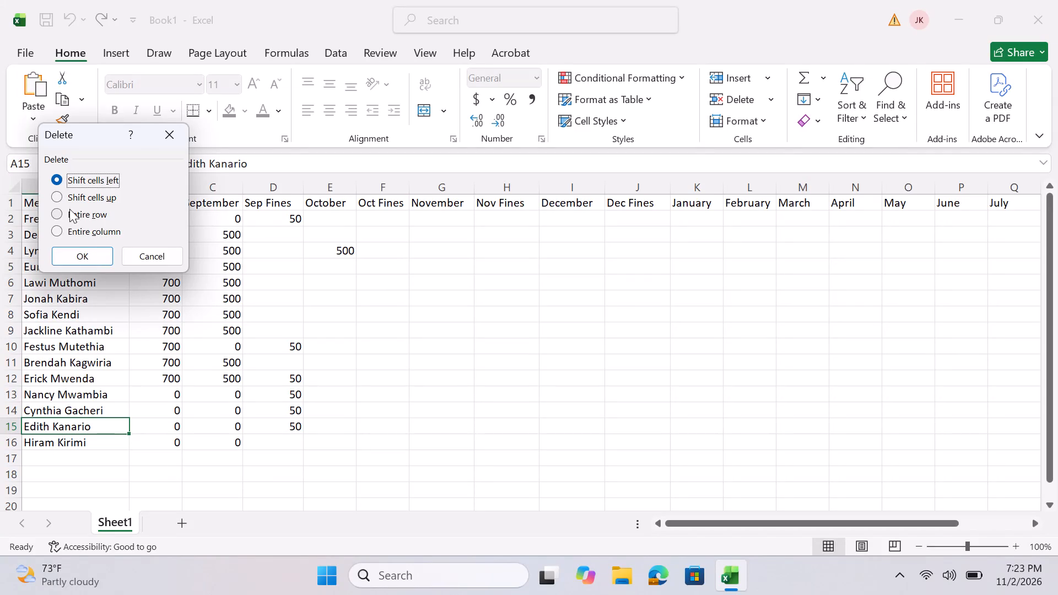
{"action": "left_click", "coordinate": [56, 209]}
{"action": "left_click", "coordinate": [73, 250]}
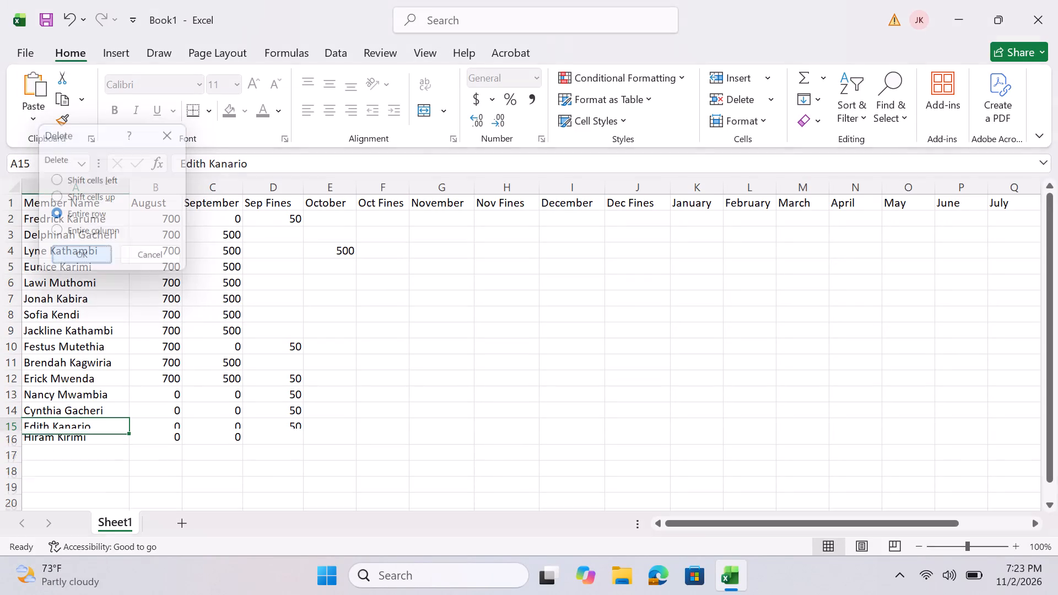
Delete the entire row of the last listed member, now in row 15.
{"action": "left_click", "coordinate": [98, 424]}
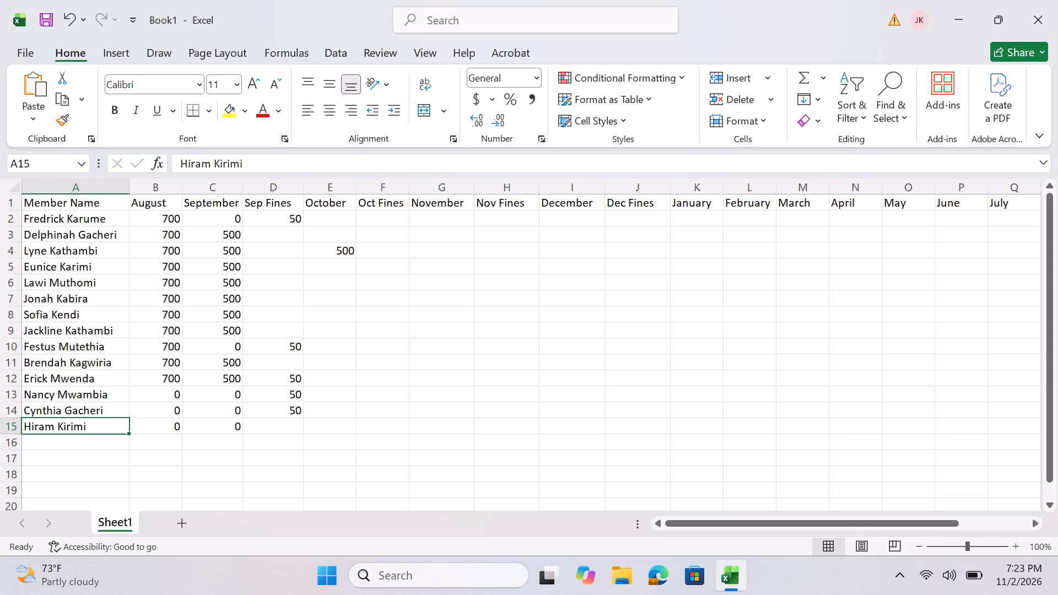
{"action": "left_click", "coordinate": [110, 424]}
{"action": "right_click", "coordinate": [112, 427]}
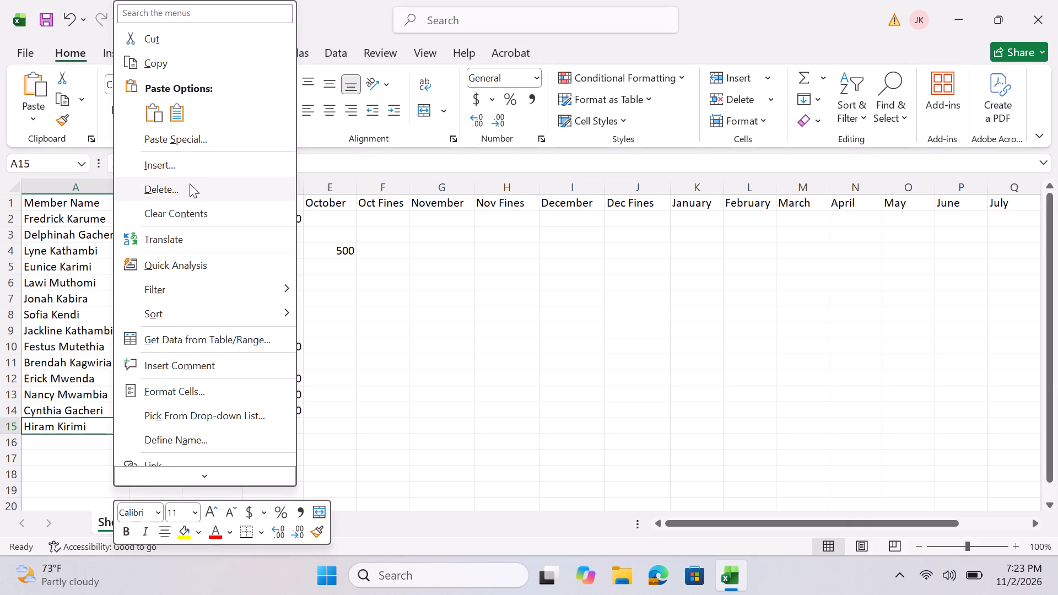
{"action": "left_click", "coordinate": [188, 184]}
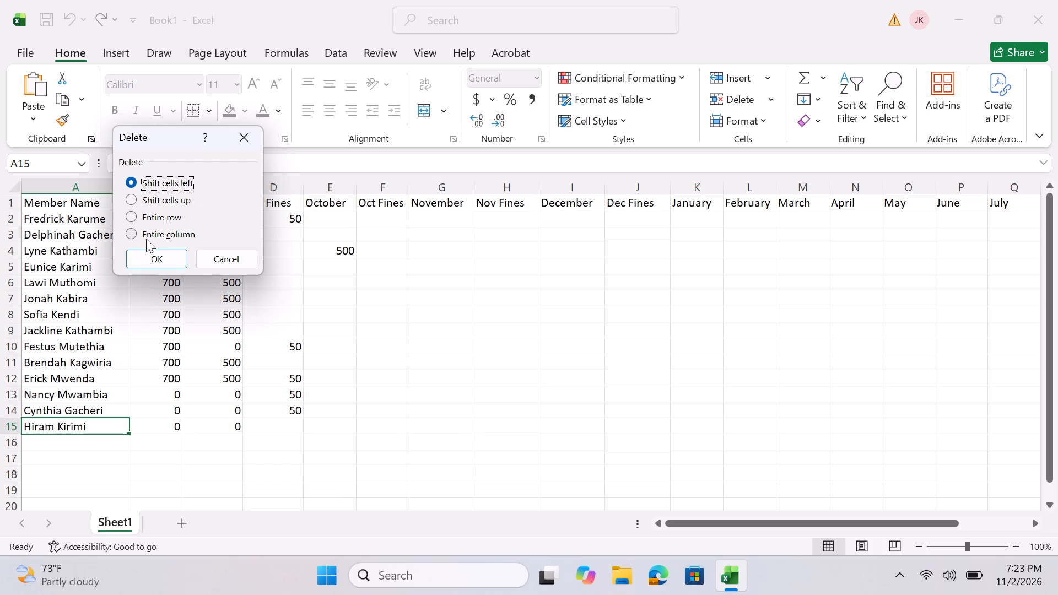
{"action": "left_click", "coordinate": [132, 213]}
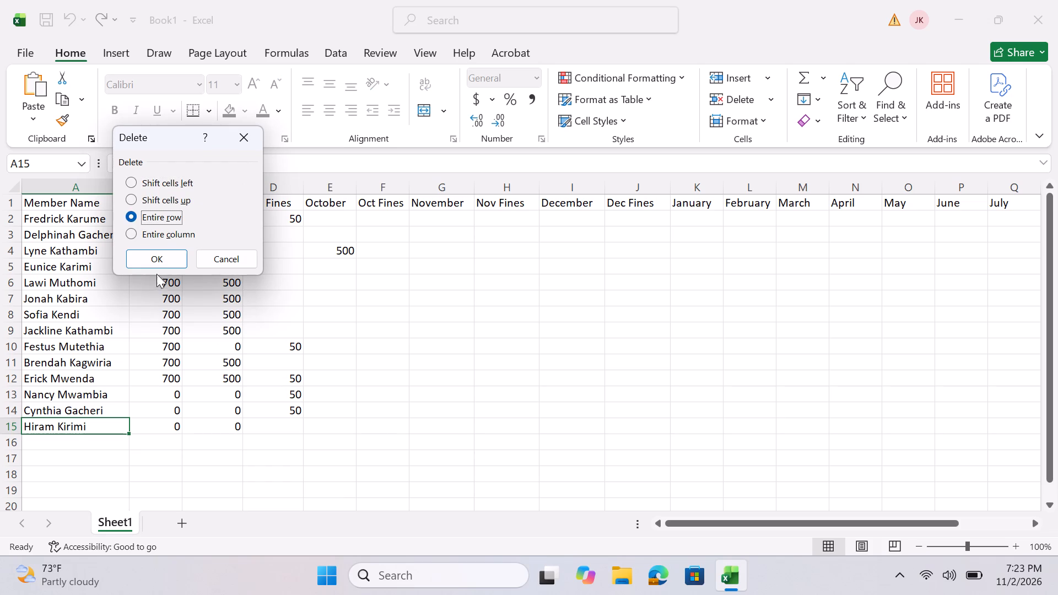
{"action": "left_click", "coordinate": [155, 261]}
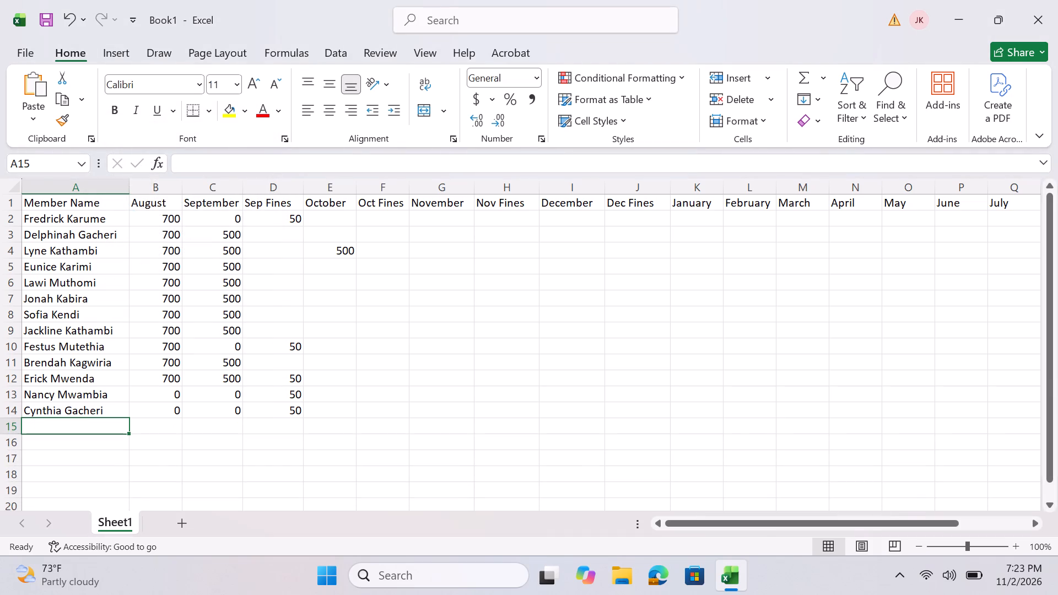
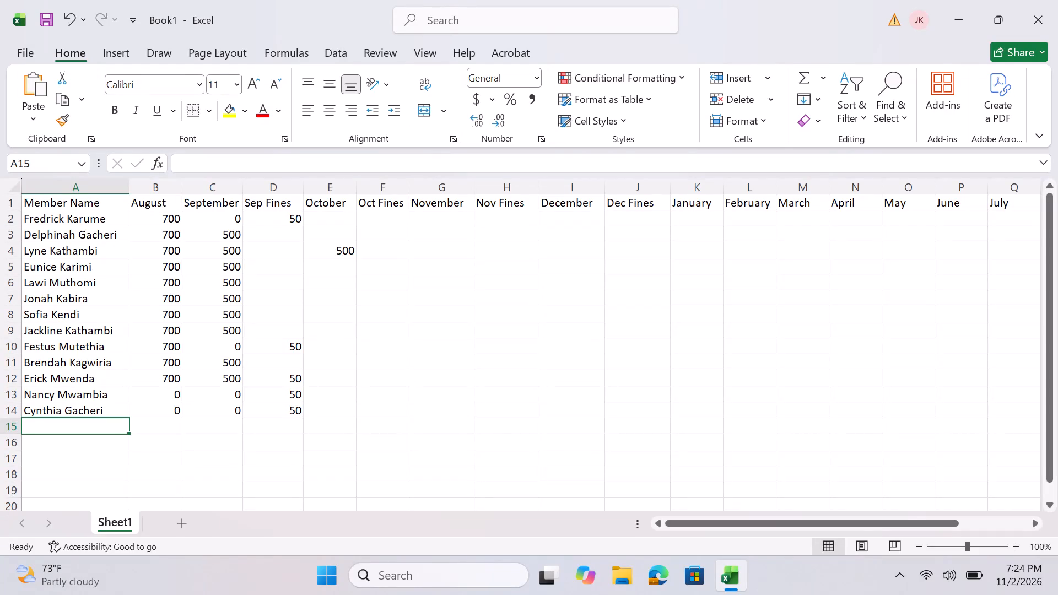
Enter a fine of 50 in the Sep Fines column for the member in row 11.
{"action": "left_click", "coordinate": [288, 370]}
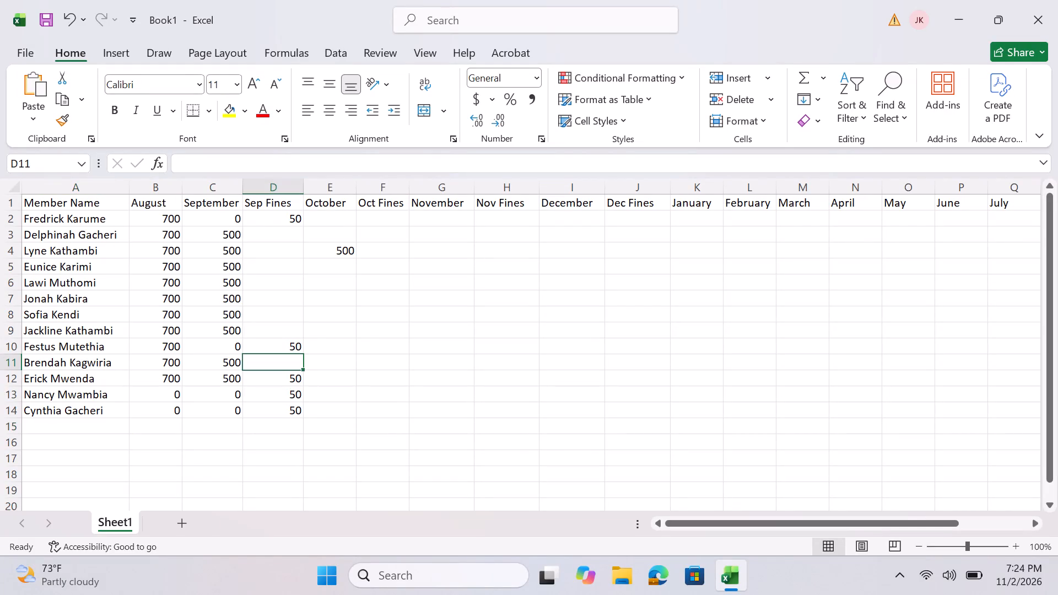
{"action": "type", "text": "50"}
{"action": "key", "text": "Return"}
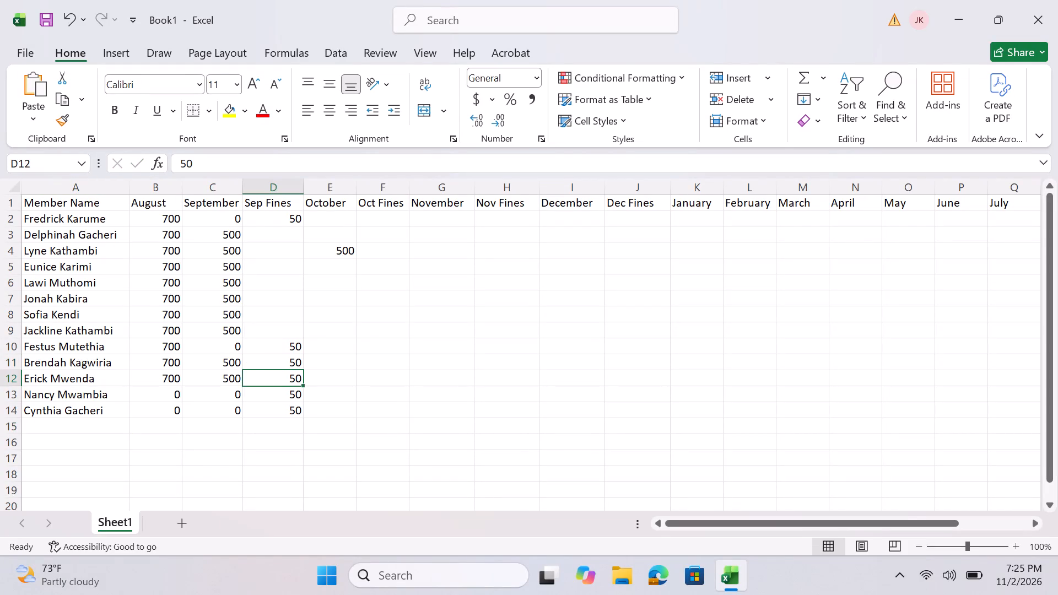
Open the empty Oct Fines cell F3, for the member in row 3, for editing.
{"action": "left_click", "coordinate": [310, 278]}
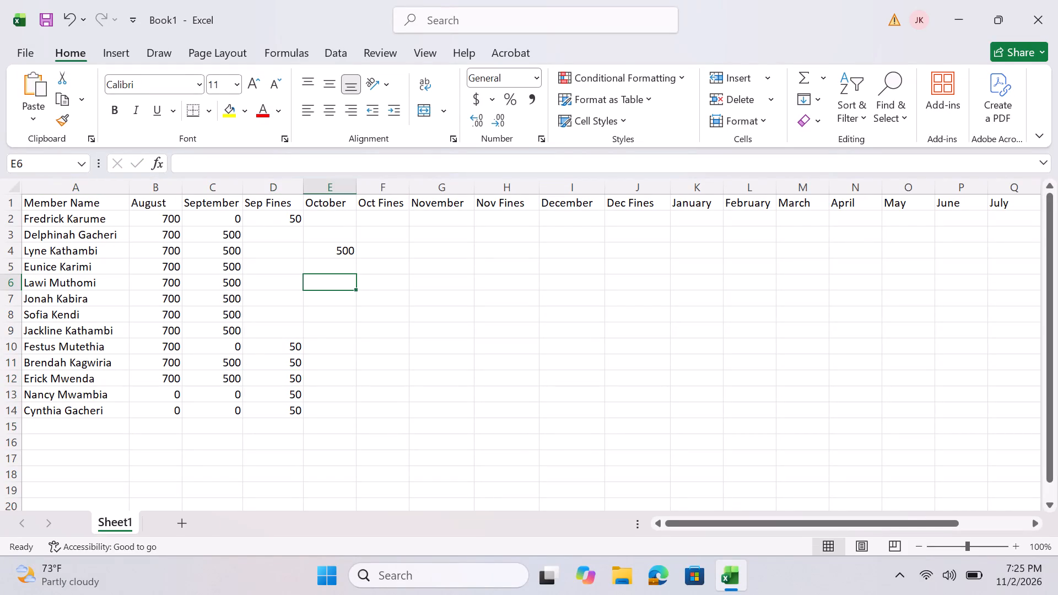
{"action": "left_click", "coordinate": [383, 236]}
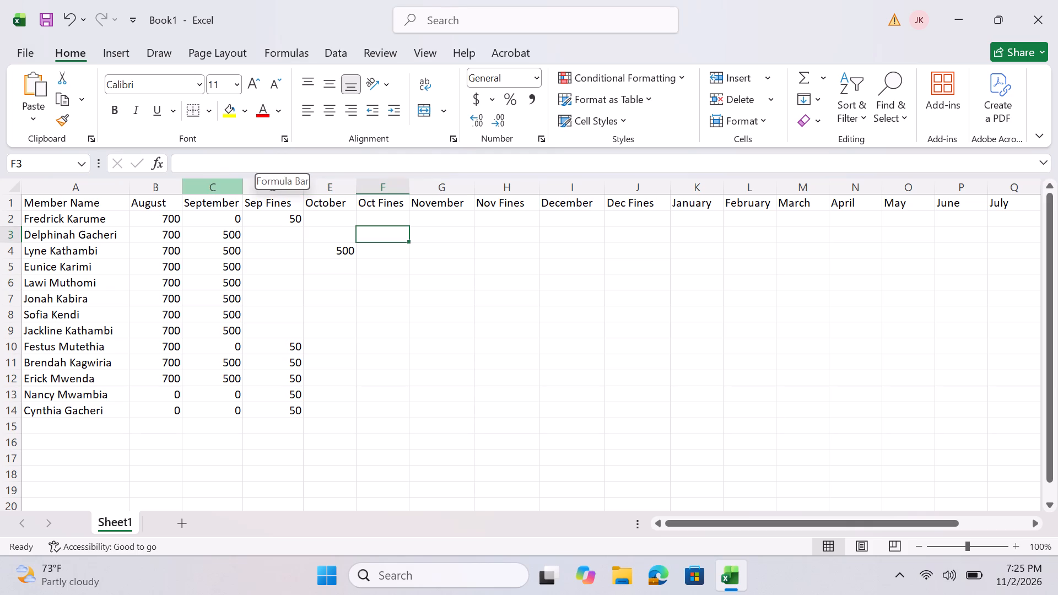
{"action": "left_click", "coordinate": [465, 158]}
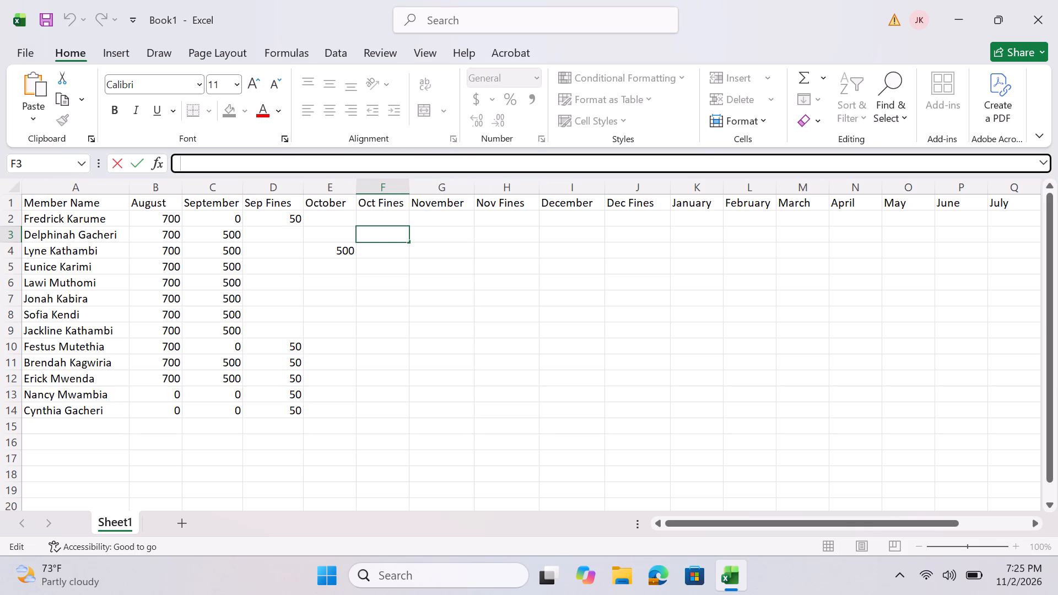